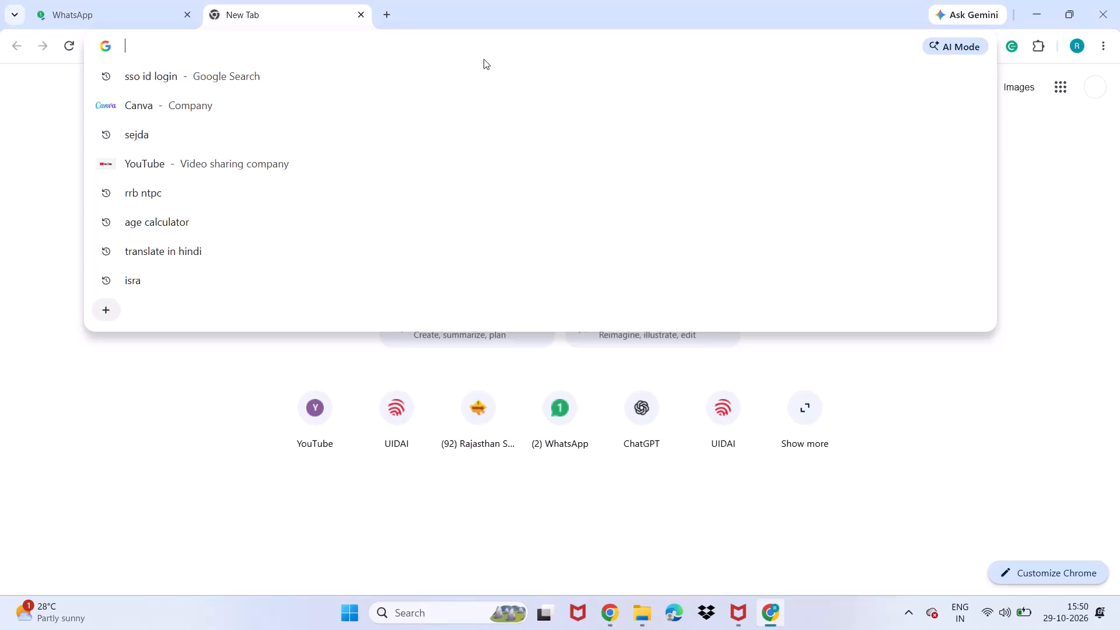
Open the ISRA website at israindia.org/home/images in the new browser tab.
type("isra")
key("Right")
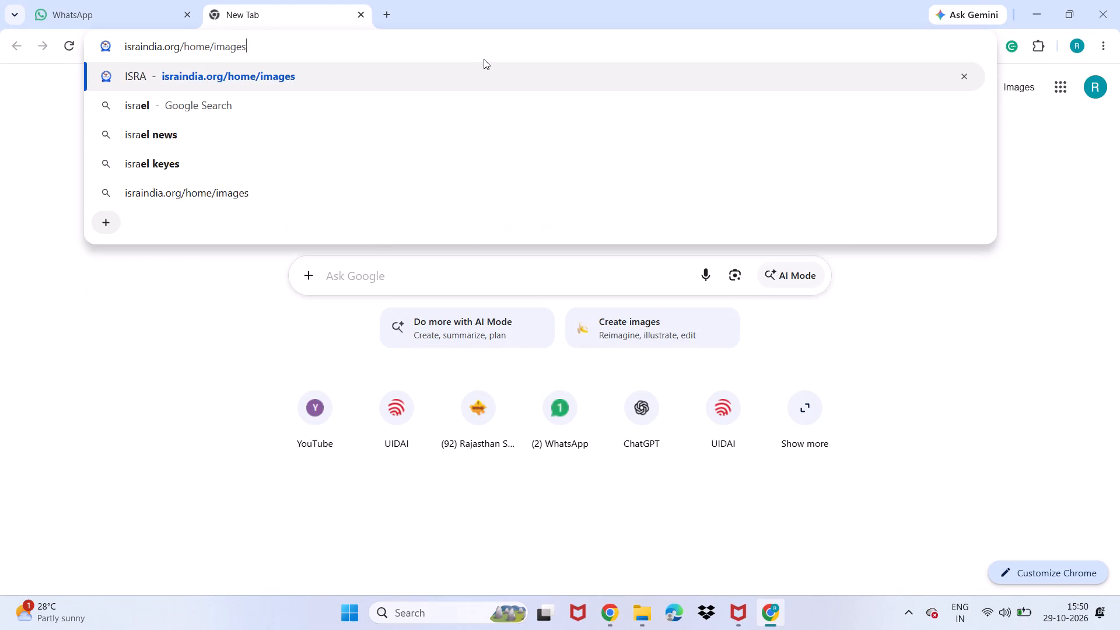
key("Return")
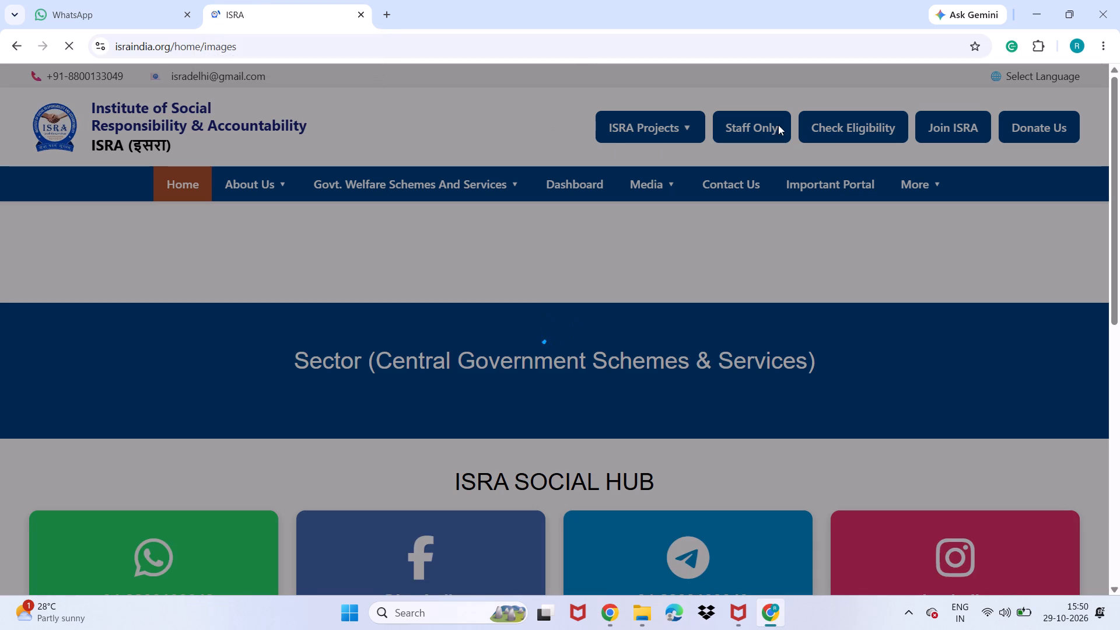
Open the Staff Only login page of the ISRA website.
left_click(767, 125)
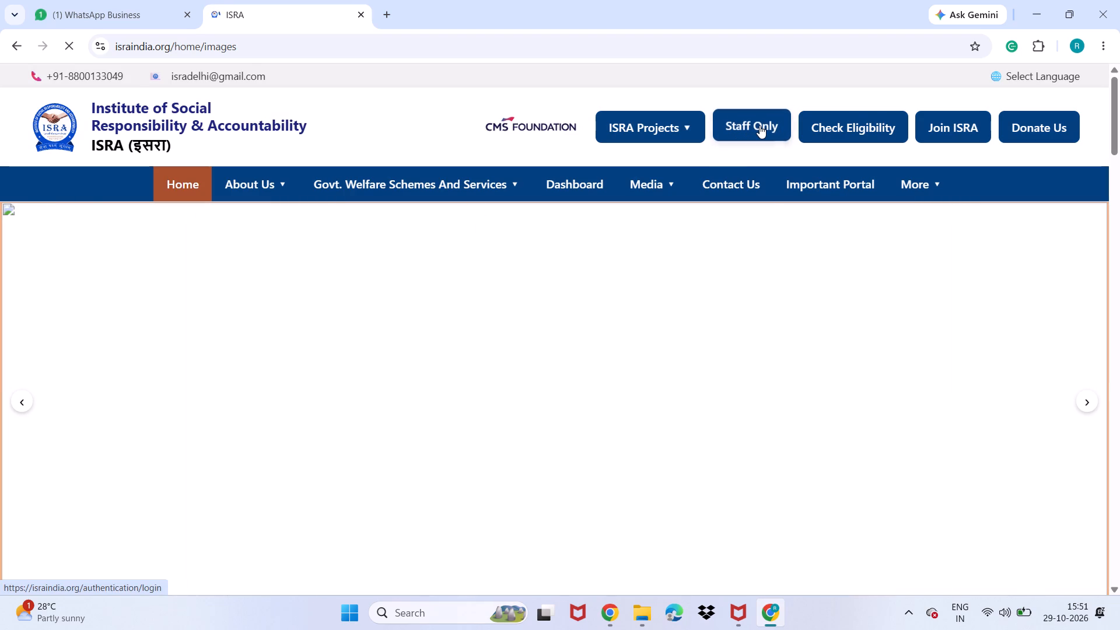
left_click(759, 125)
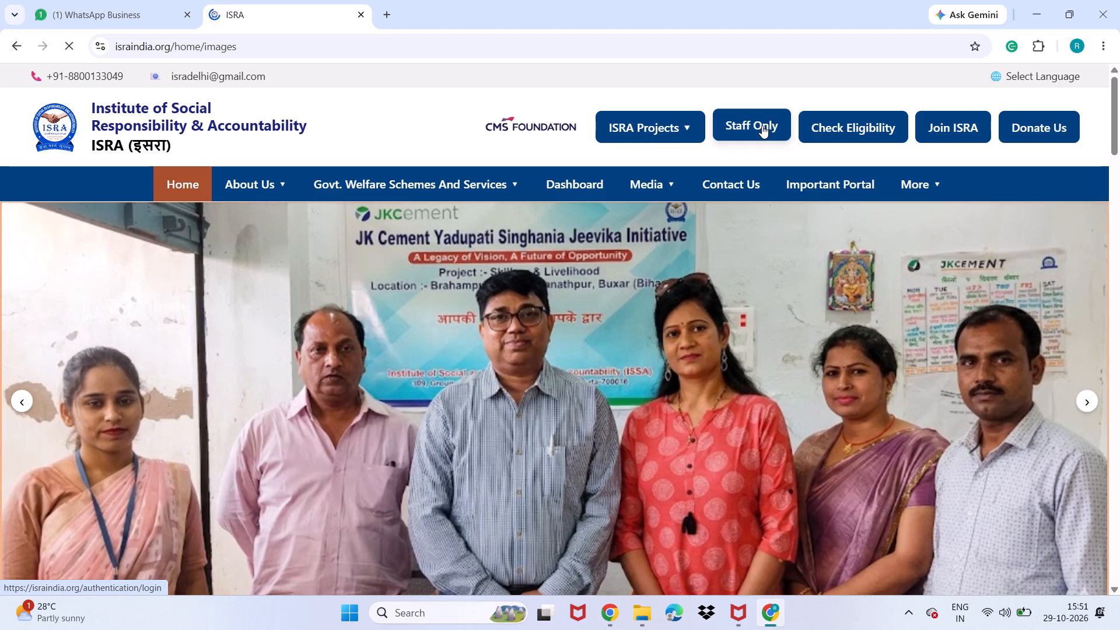
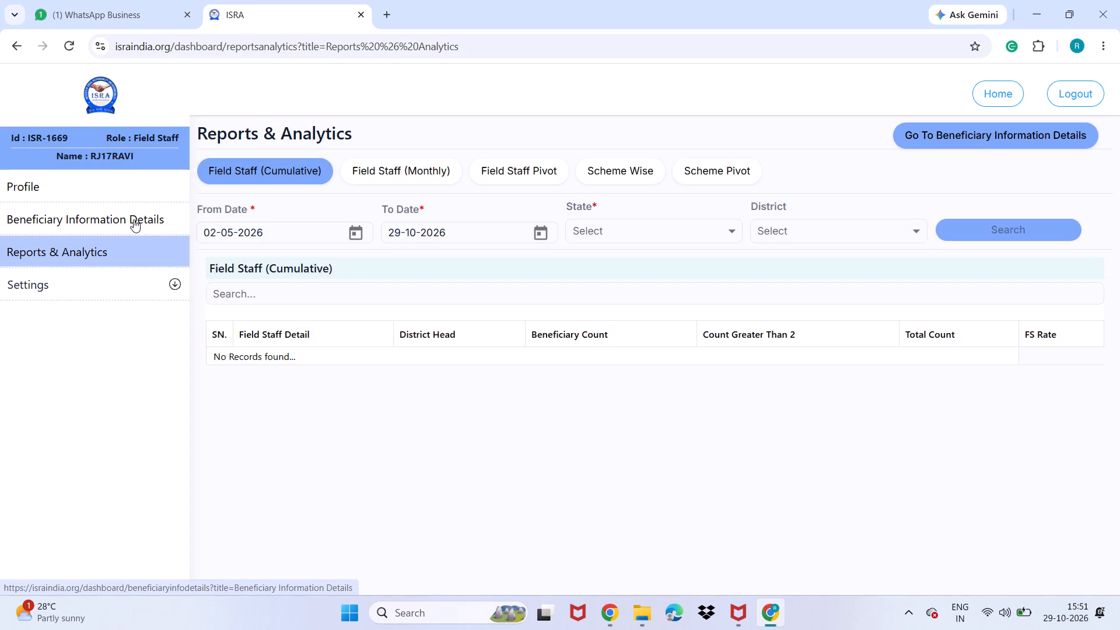
Open a blank entry form for adding a new record in Beneficiary Information Details.
double_click(134, 219)
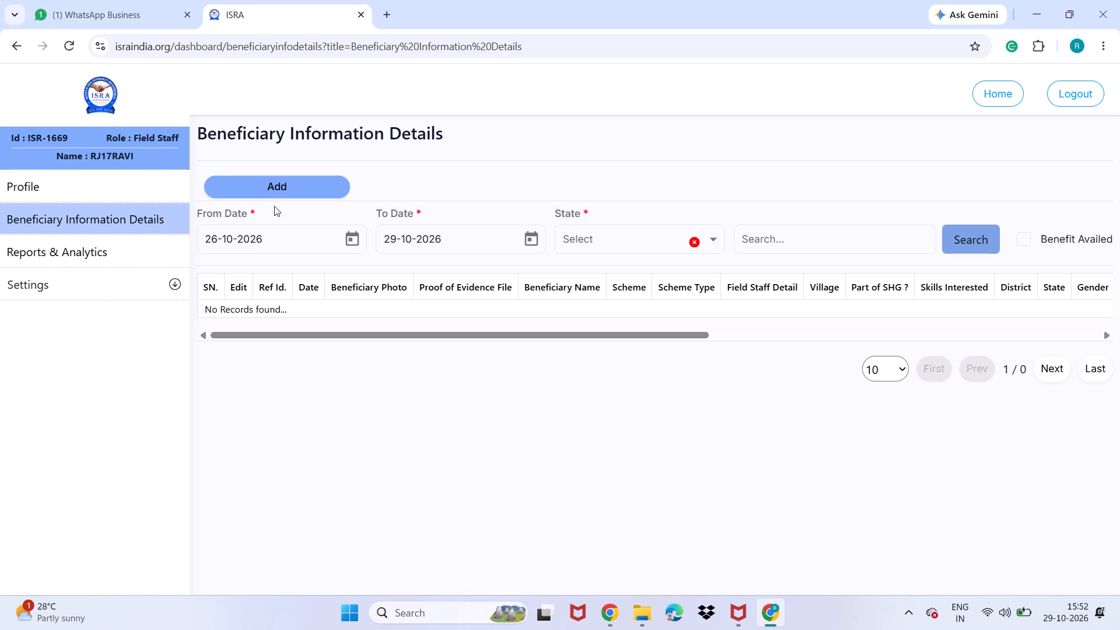
left_click(286, 187)
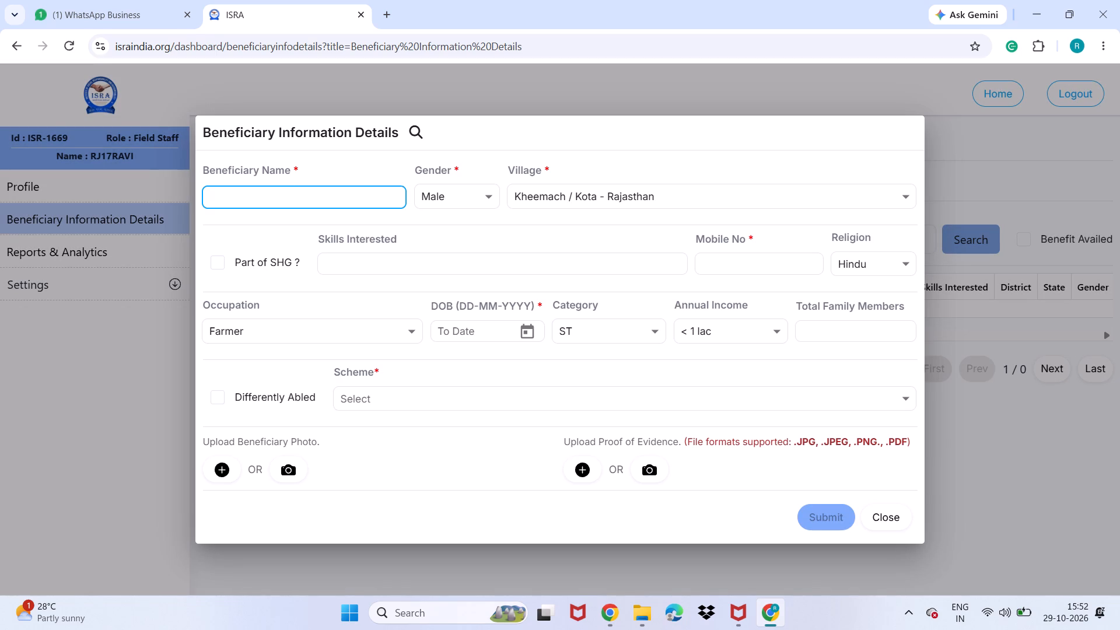
Search for an existing beneficiary using the lookup in the new entry form.
left_click(415, 131)
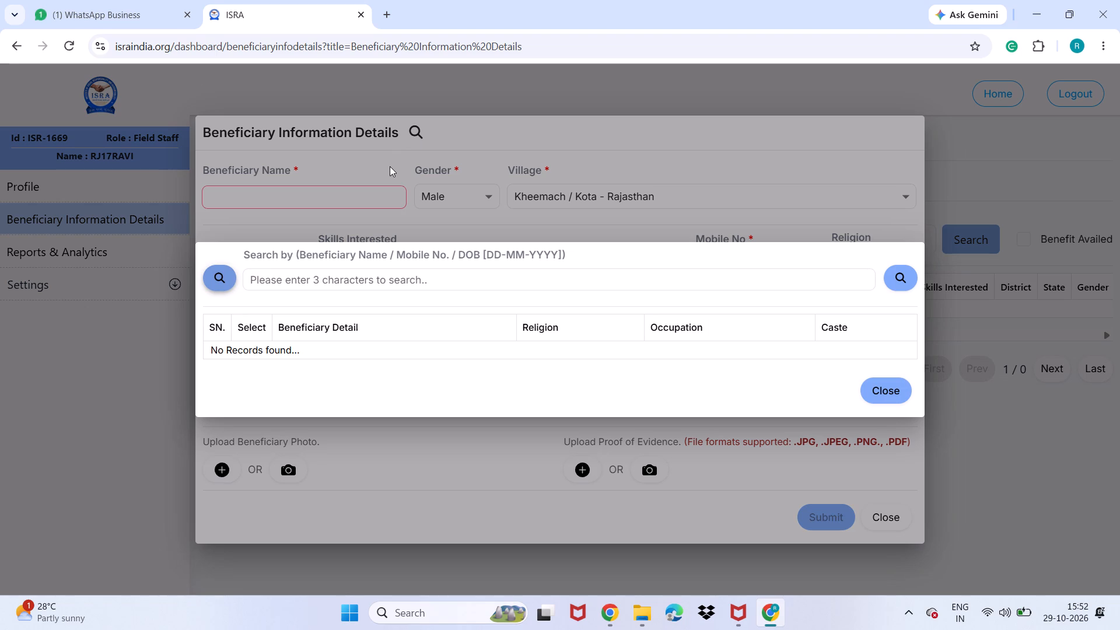
type("7")
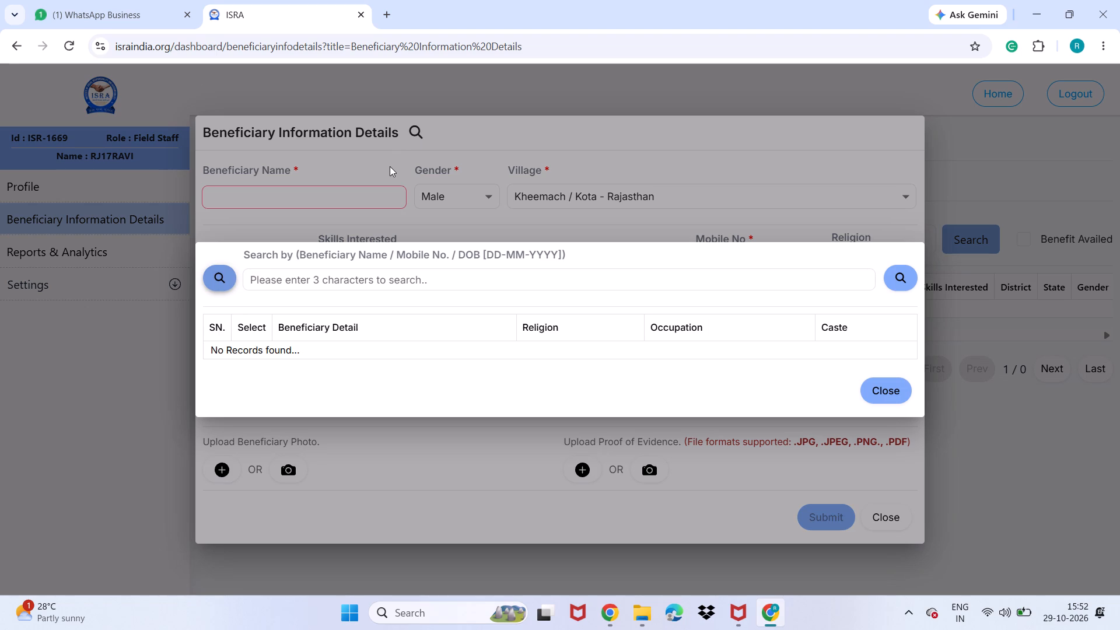
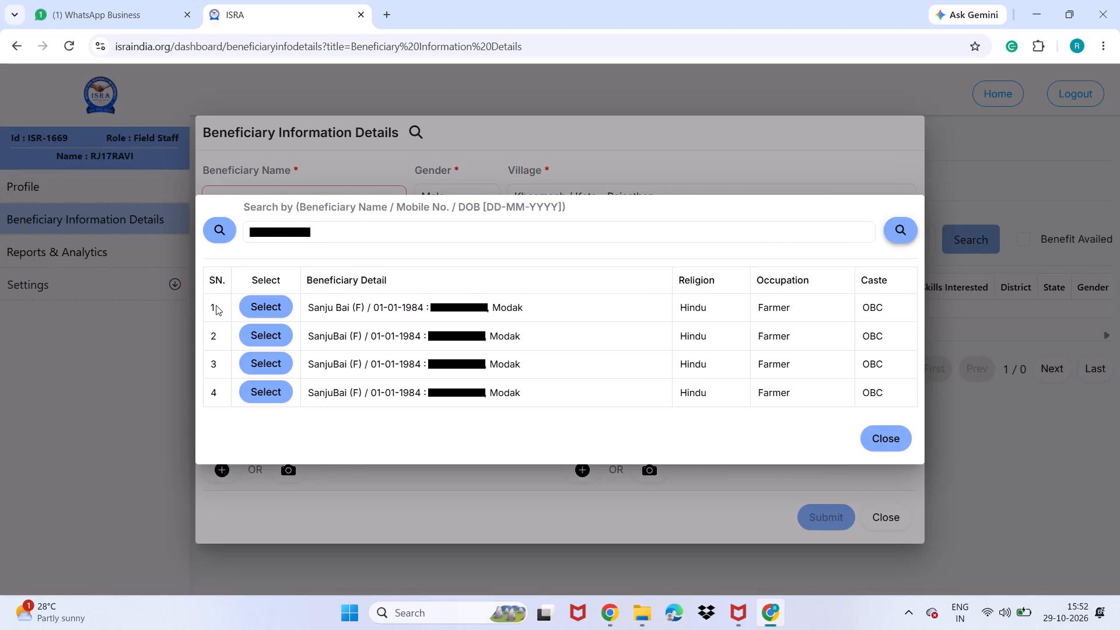
Fill the entry form from the first beneficiary record in the lookup results.
left_click(267, 307)
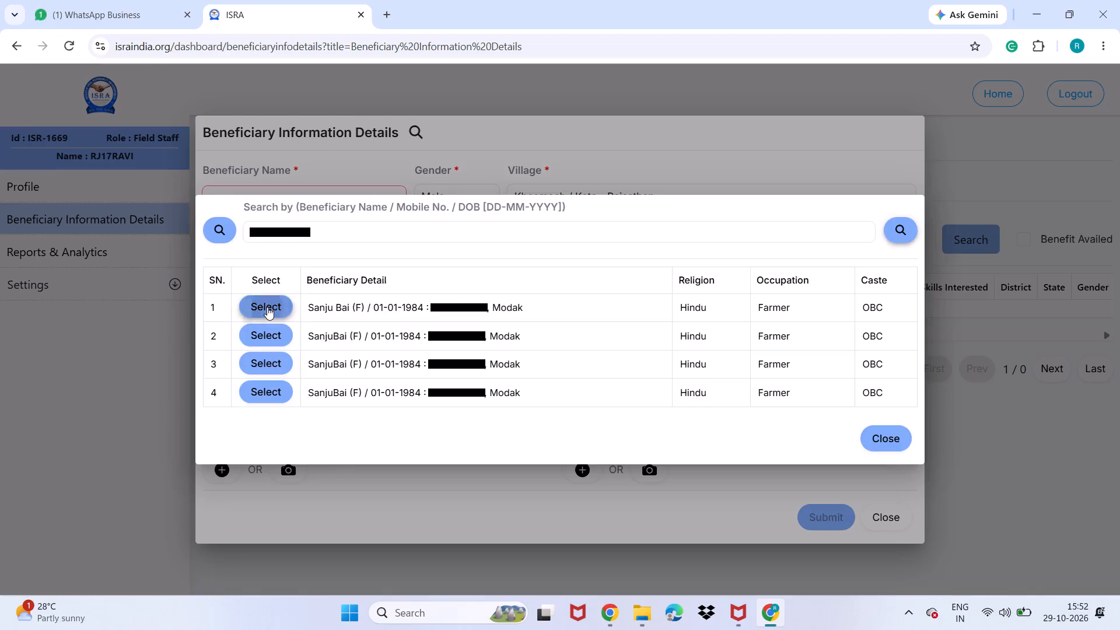
Replace the last four digits of the beneficiary's mobile number.
left_click(779, 258)
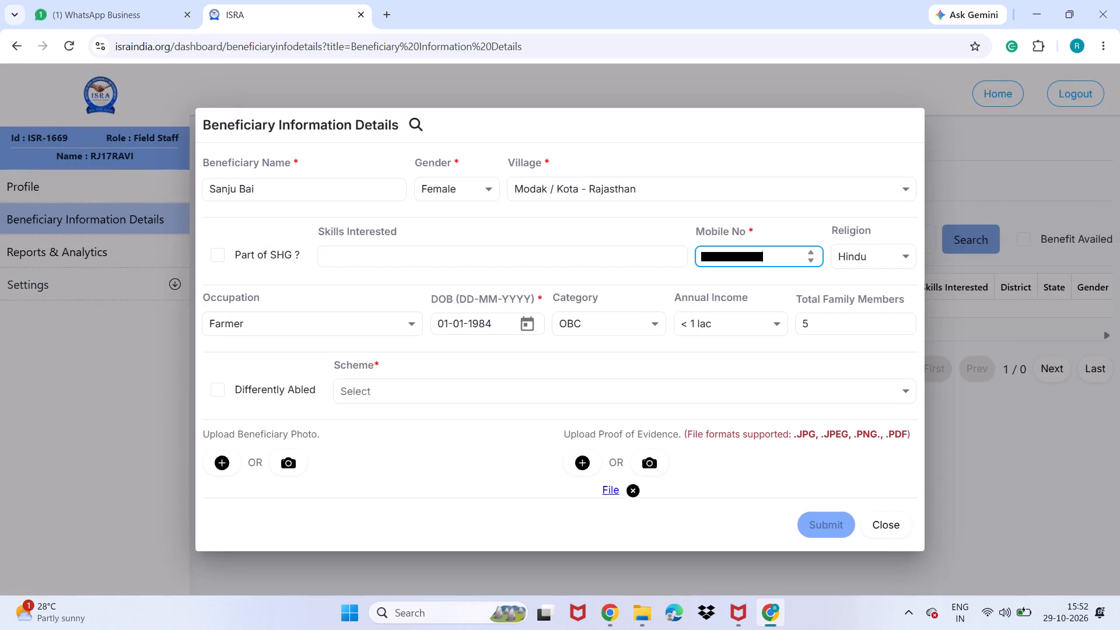
key("BackSpace")
key("BackSpace")
key("BackSpace")
key("BackSpace")
type("5284")
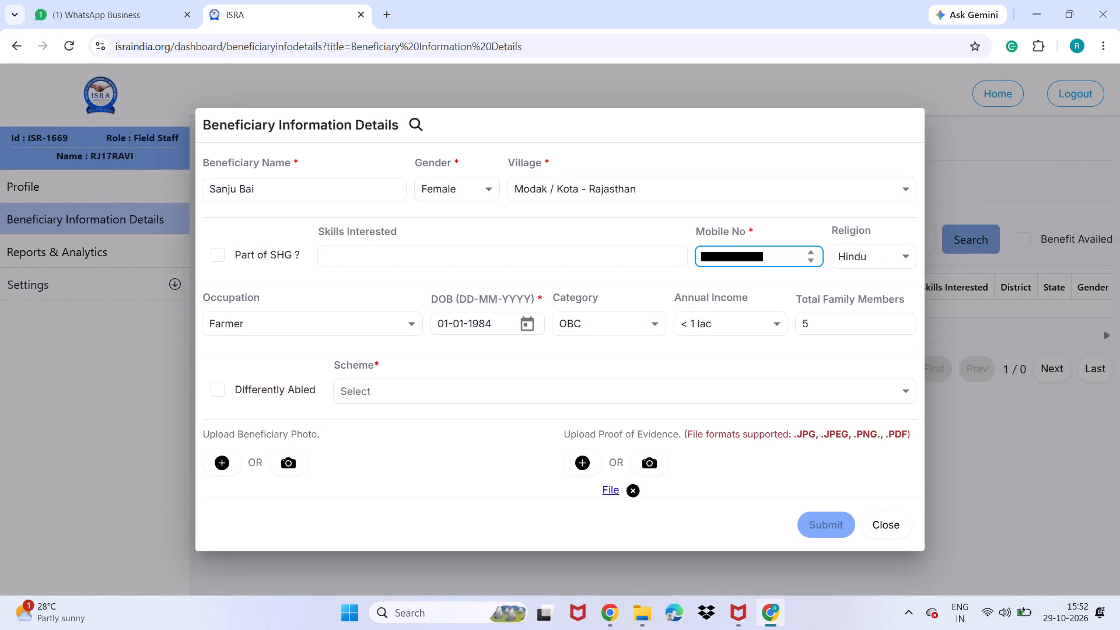
Find the scheme with "abh" and set it to ABHA Card / Health, Insurance & Pension, Central.
left_click(591, 384)
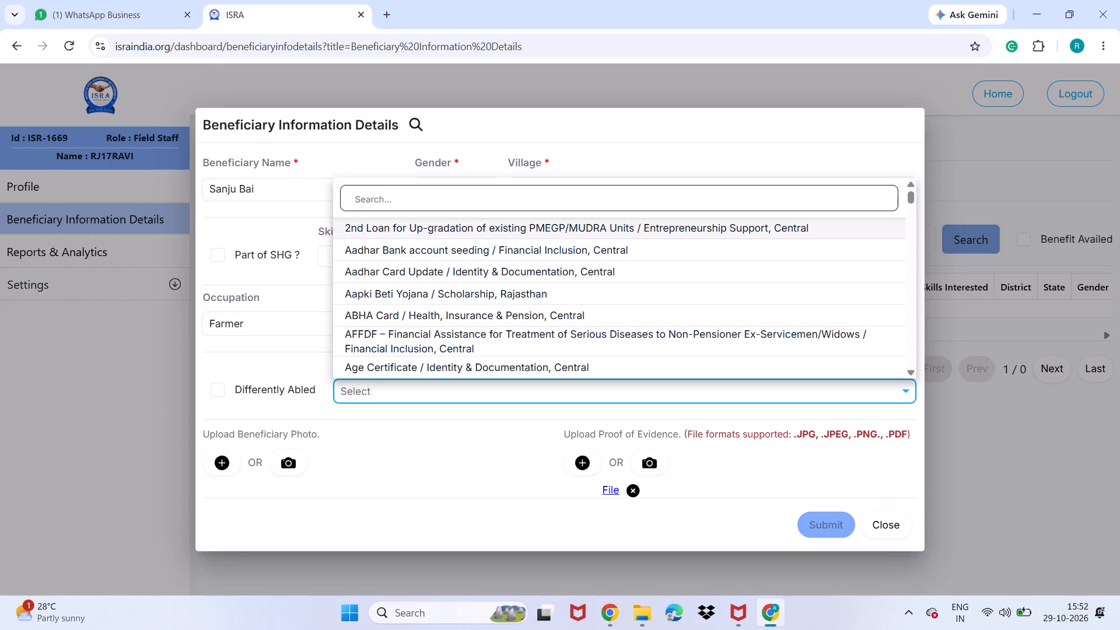
left_click(592, 198)
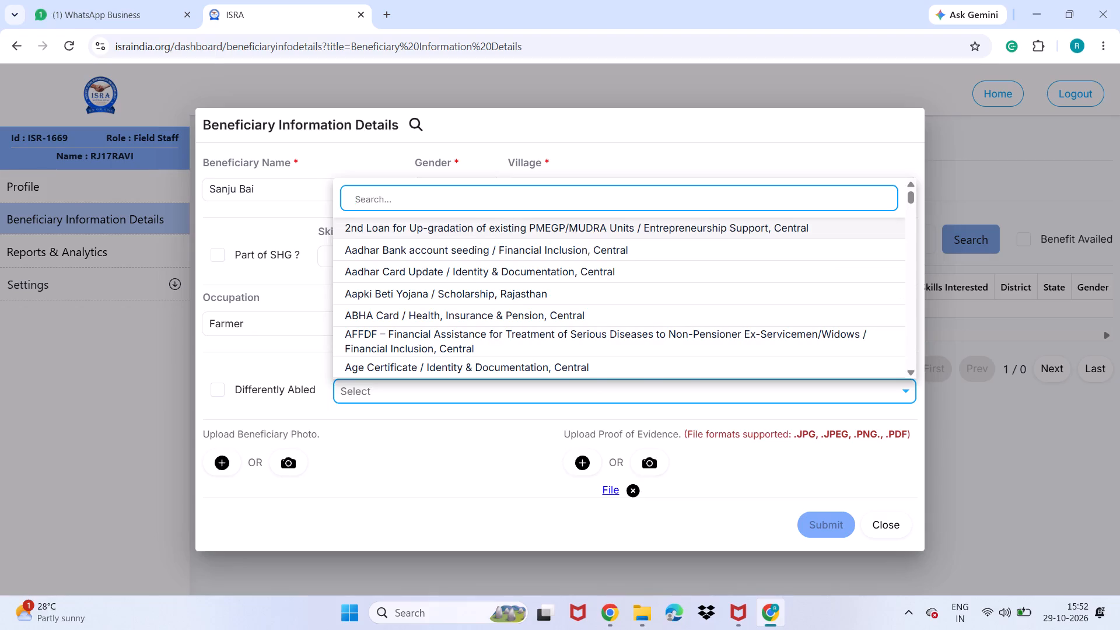
type("abh")
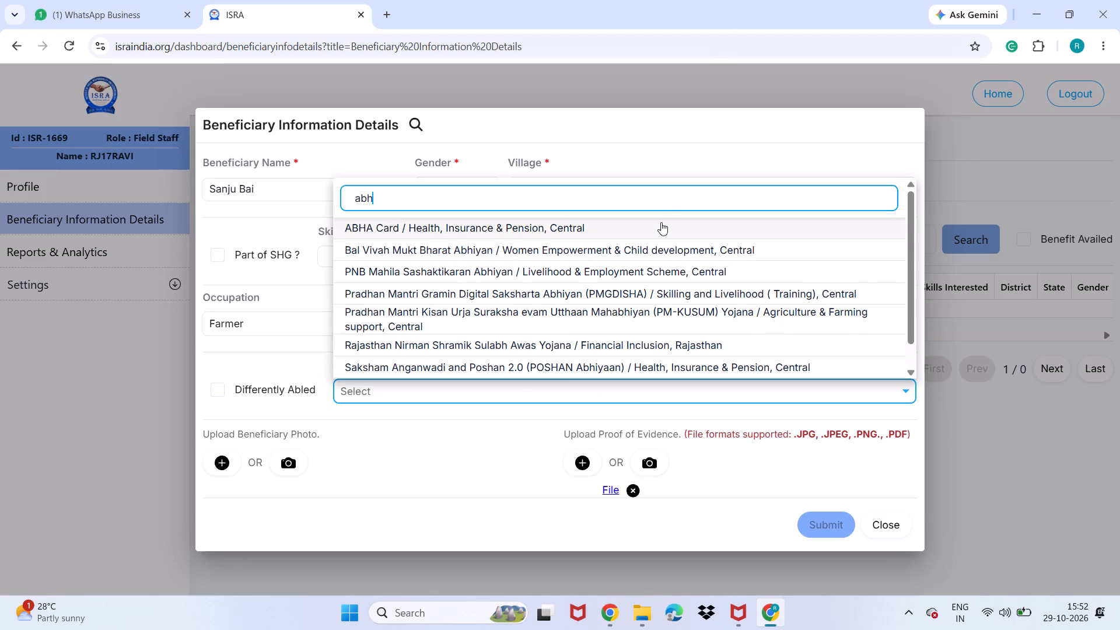
left_click(658, 225)
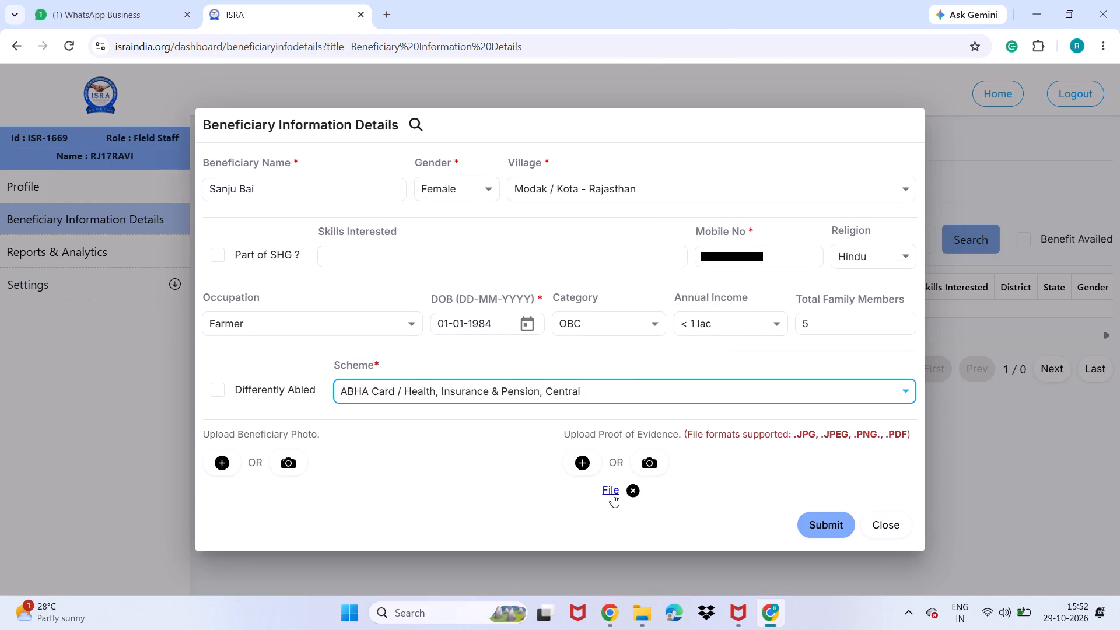
View the attached proof of evidence file and close the preview.
left_click(612, 491)
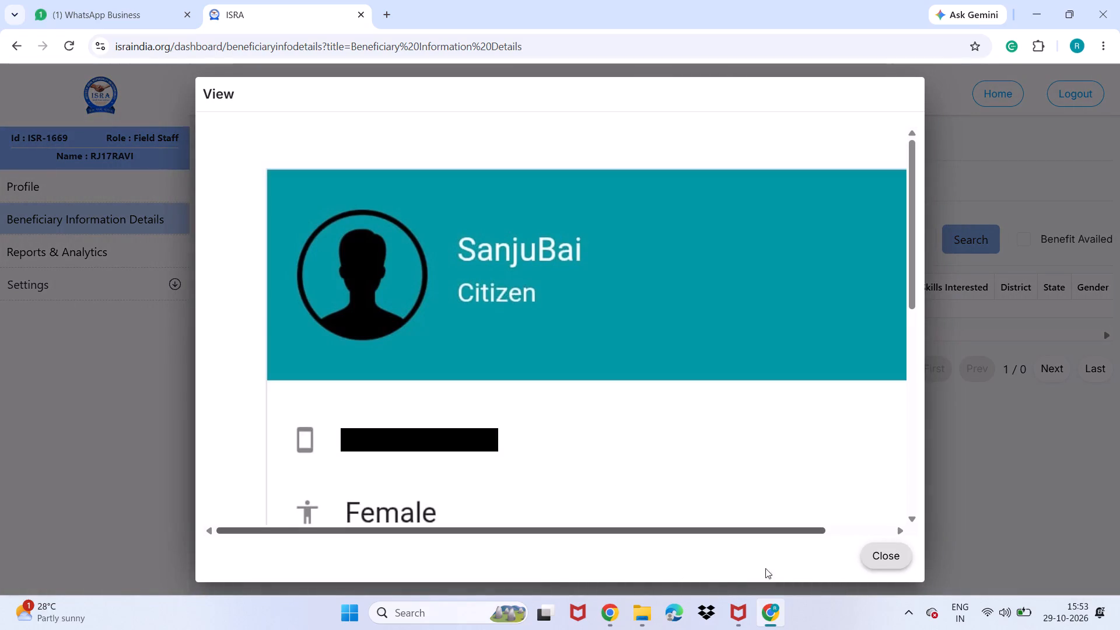
left_click(878, 555)
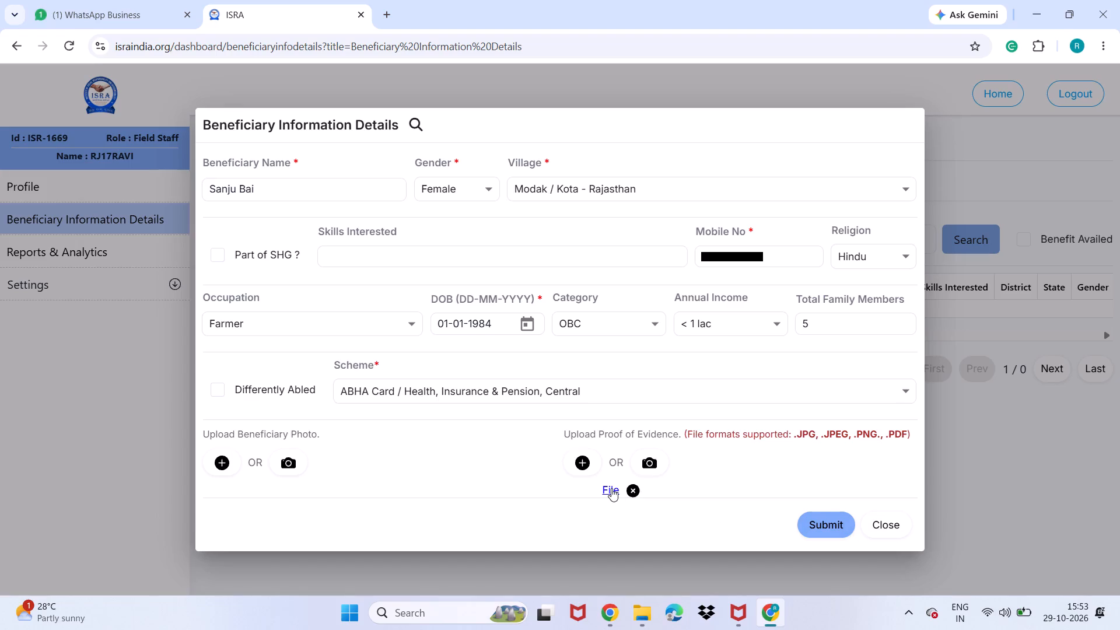
Reopen the Scheme choices and go to their search text.
left_click(627, 395)
triple_click(516, 188)
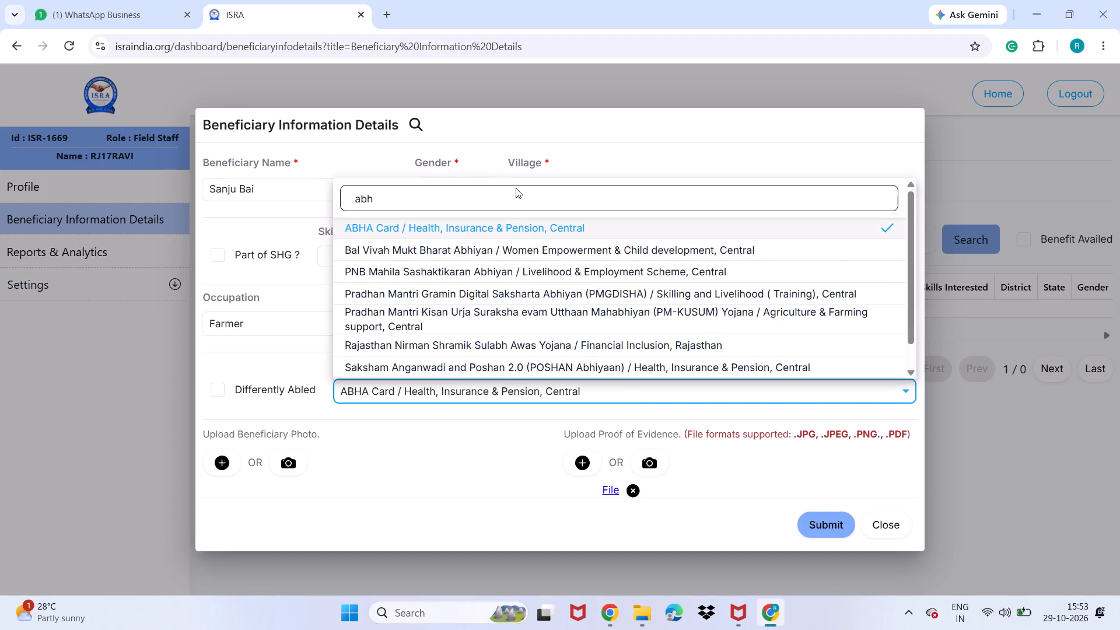
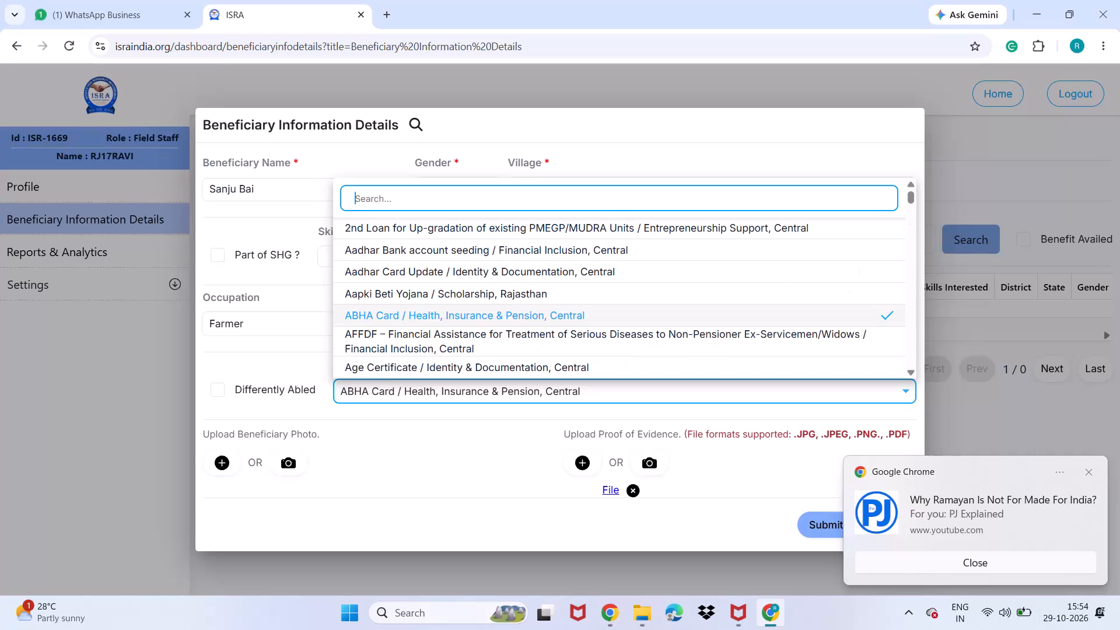
Switch to File Explorer and open This PC.
left_click(639, 614)
left_click(594, 542)
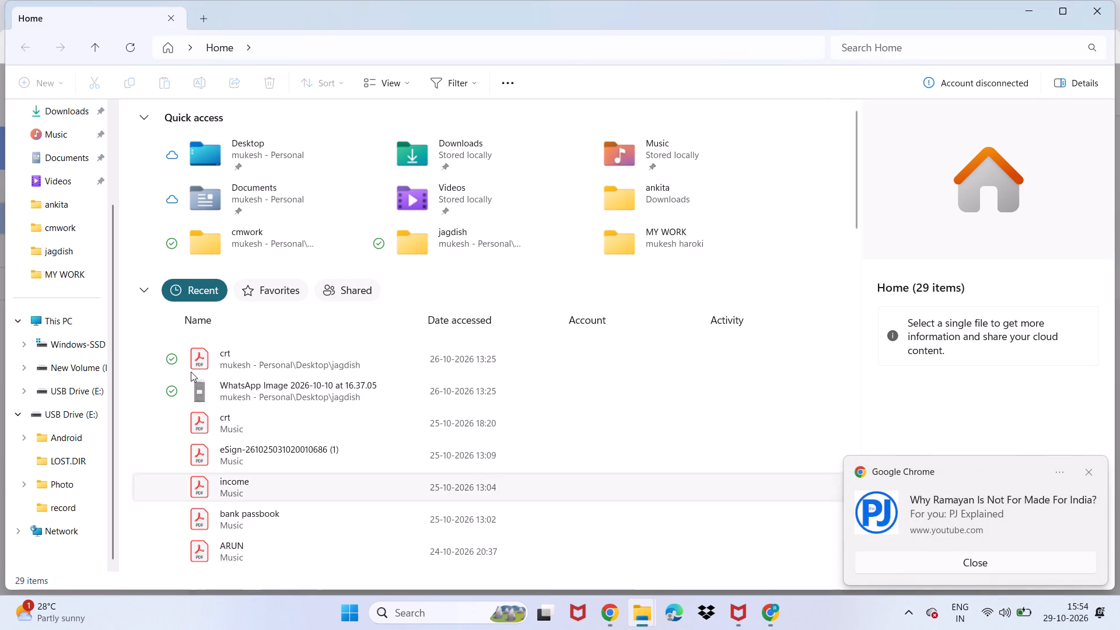
left_click(67, 314)
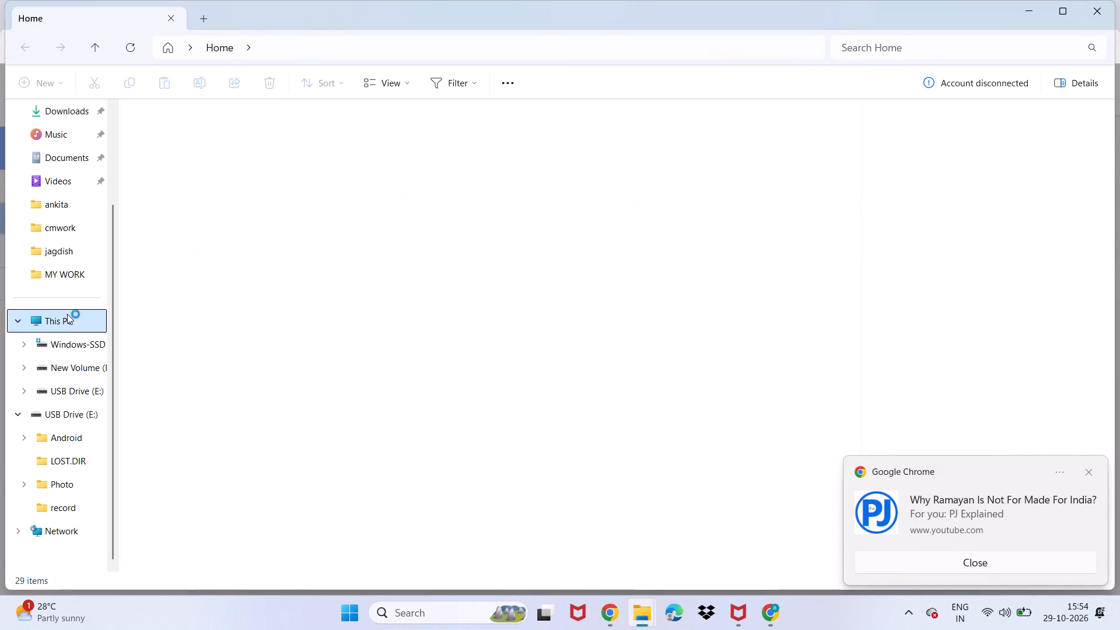
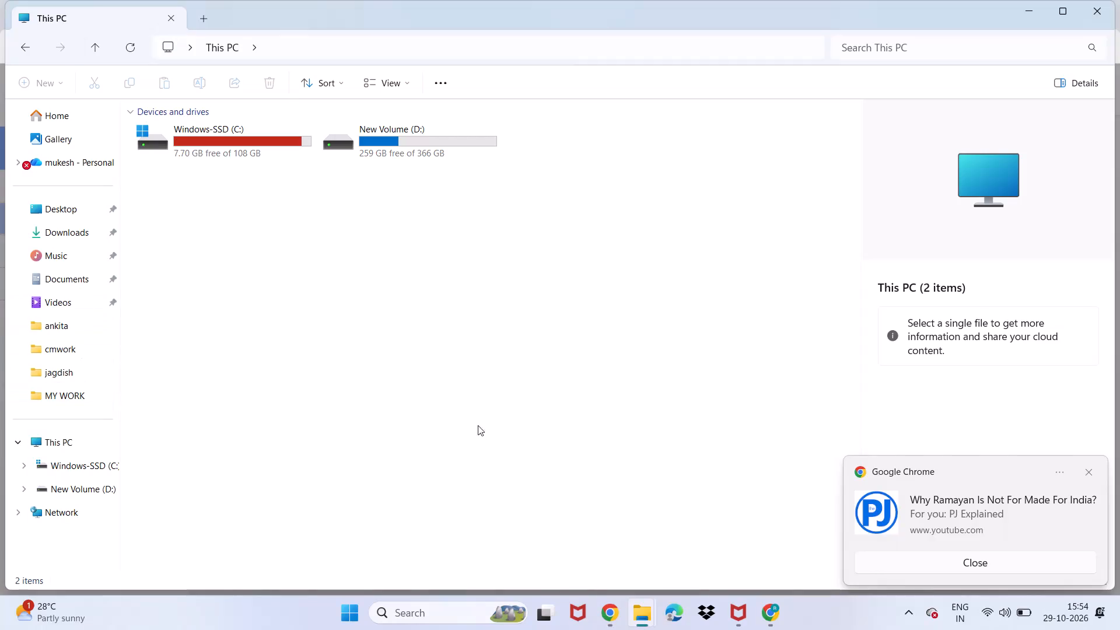
Switch back to the ISRA beneficiary form in Chrome and try to open the attached proof of evidence file.
left_click(762, 629)
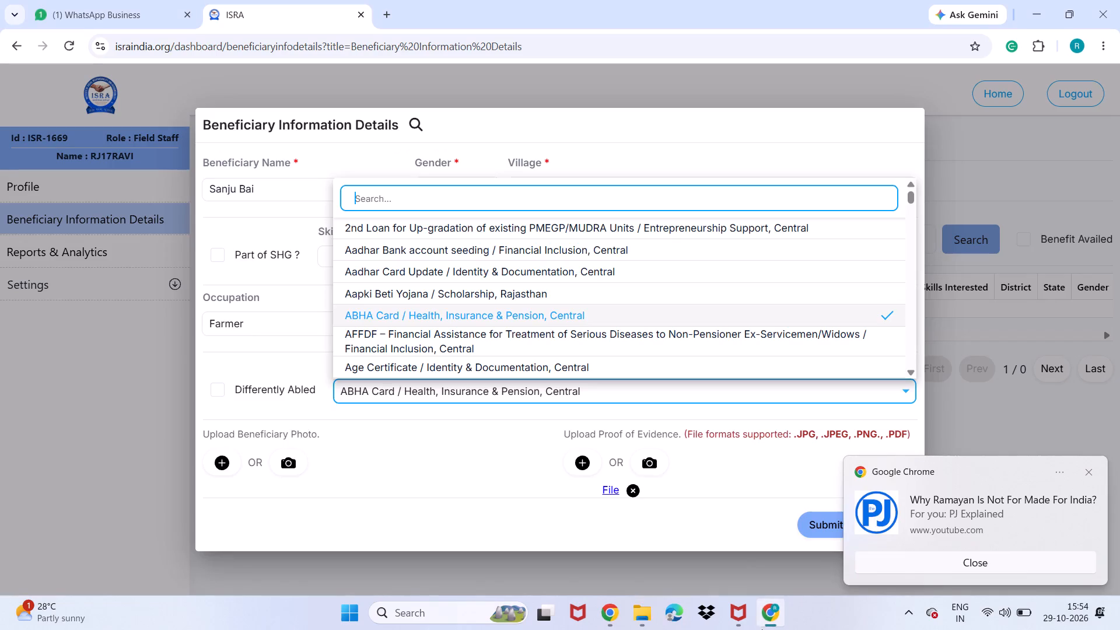
left_click(614, 493)
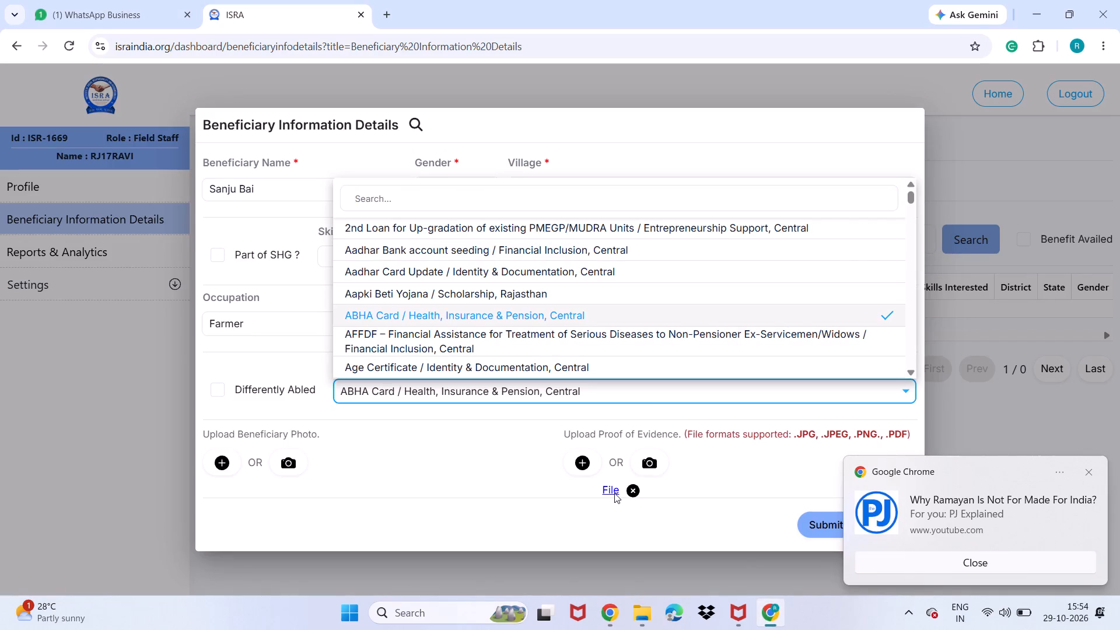
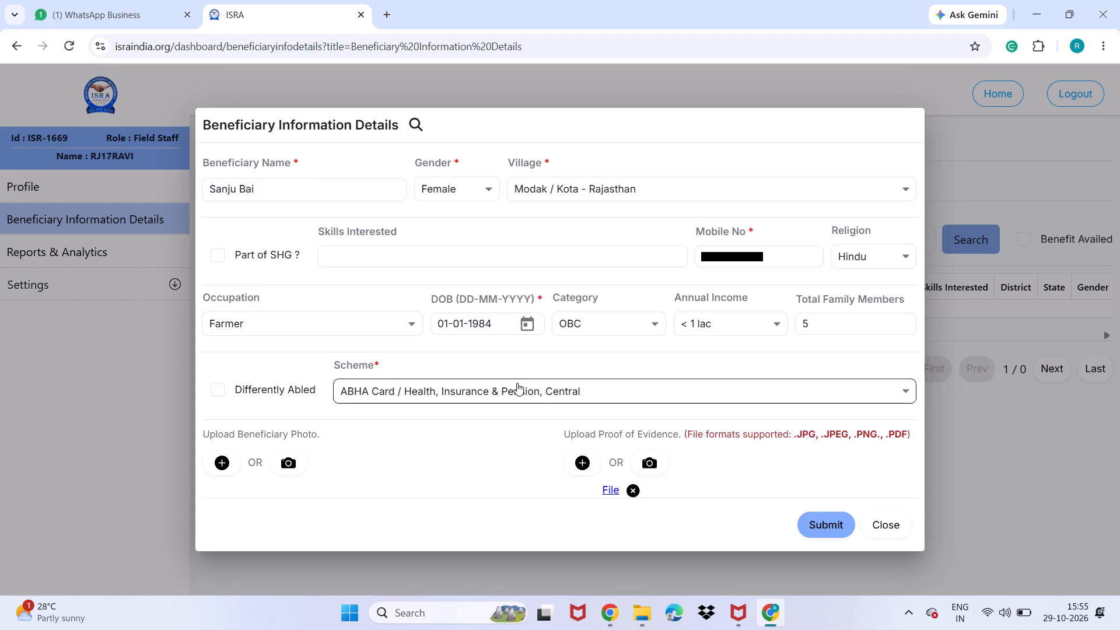
Search the schemes for "cm" and set the beneficiary's scheme to CM Work From Home Yojana (CM WFH Yojana) / Women Empowerment & Child development, Rajasthan.
left_click(517, 383)
left_click(569, 195)
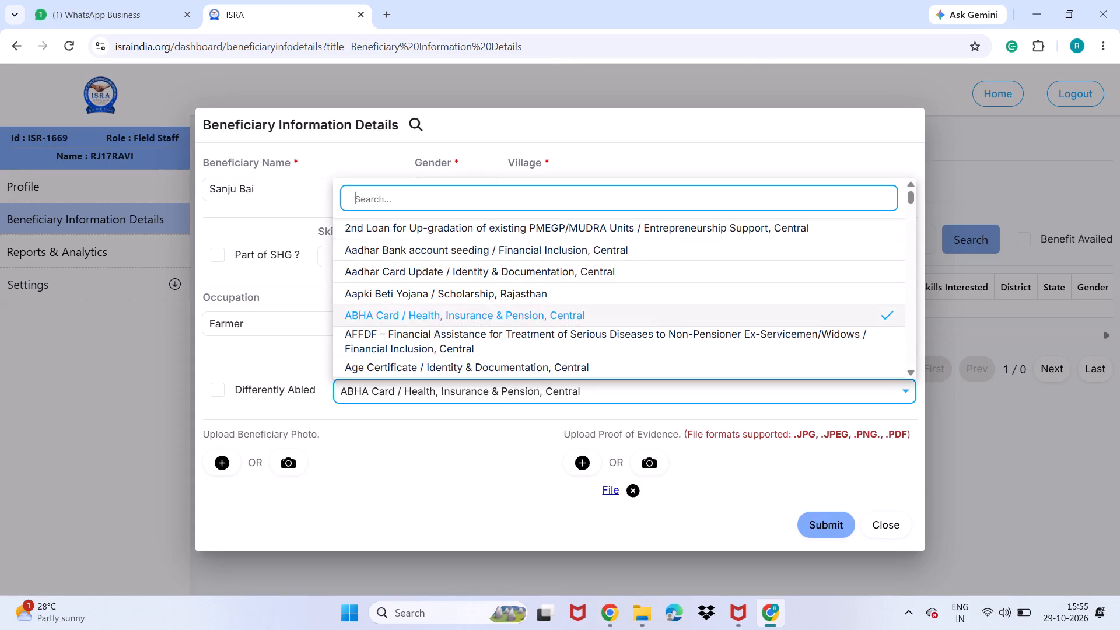
type("cm")
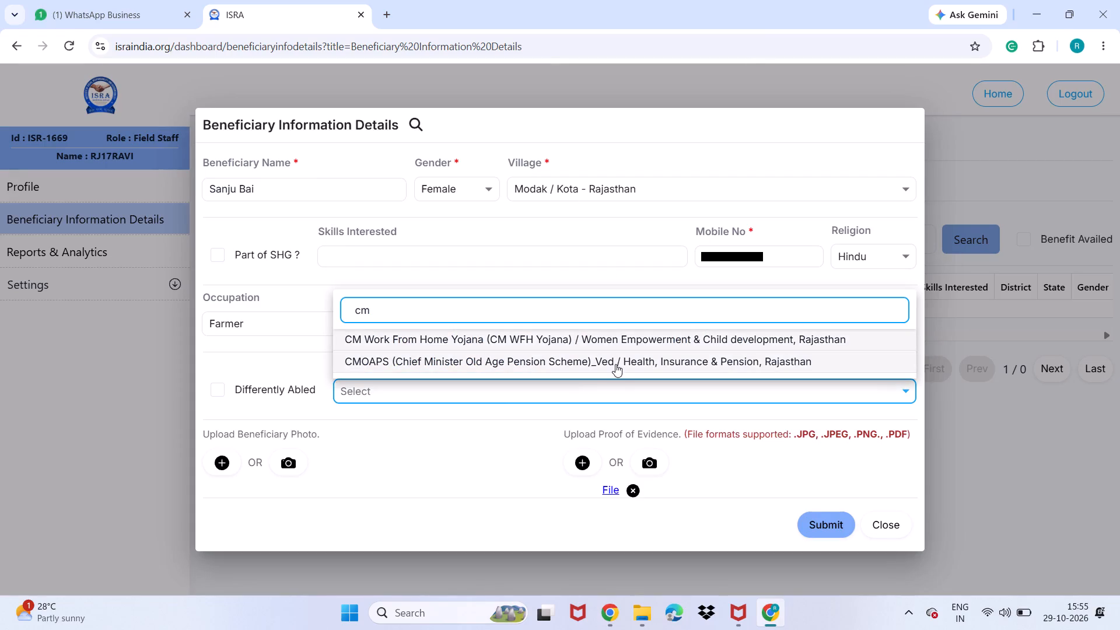
left_click(621, 338)
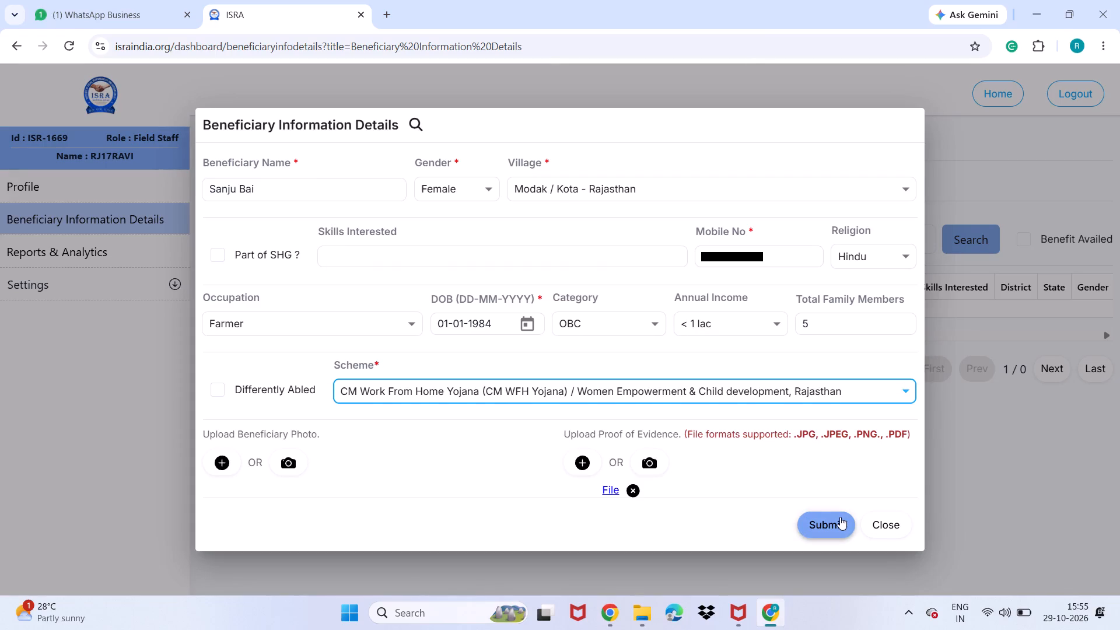
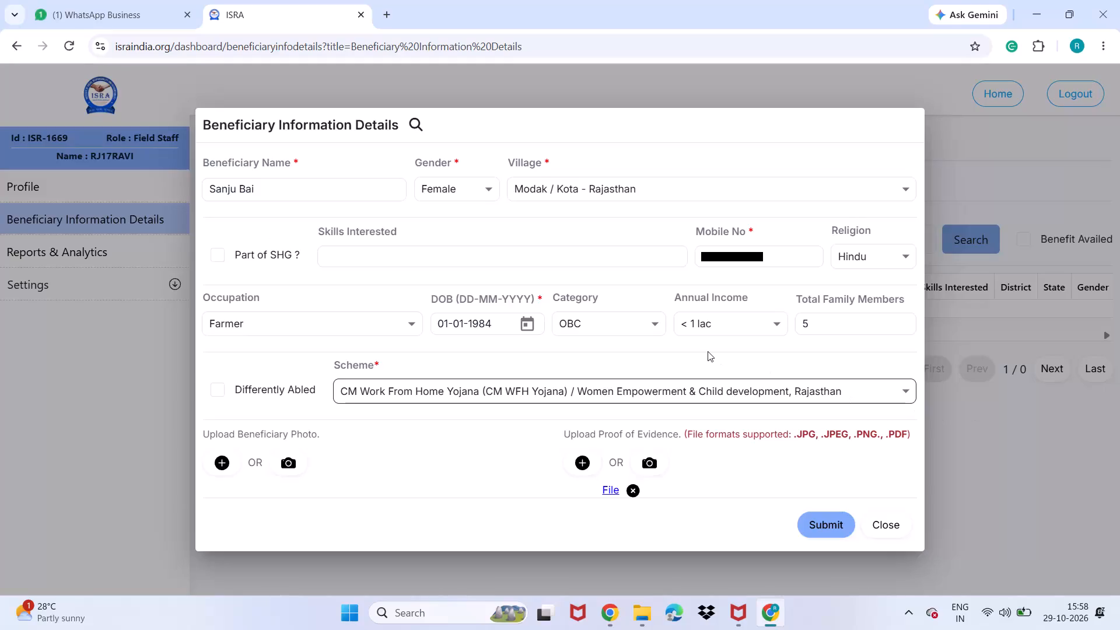
View the proof of evidence file attached to the beneficiary record, and close the preview.
left_click(607, 494)
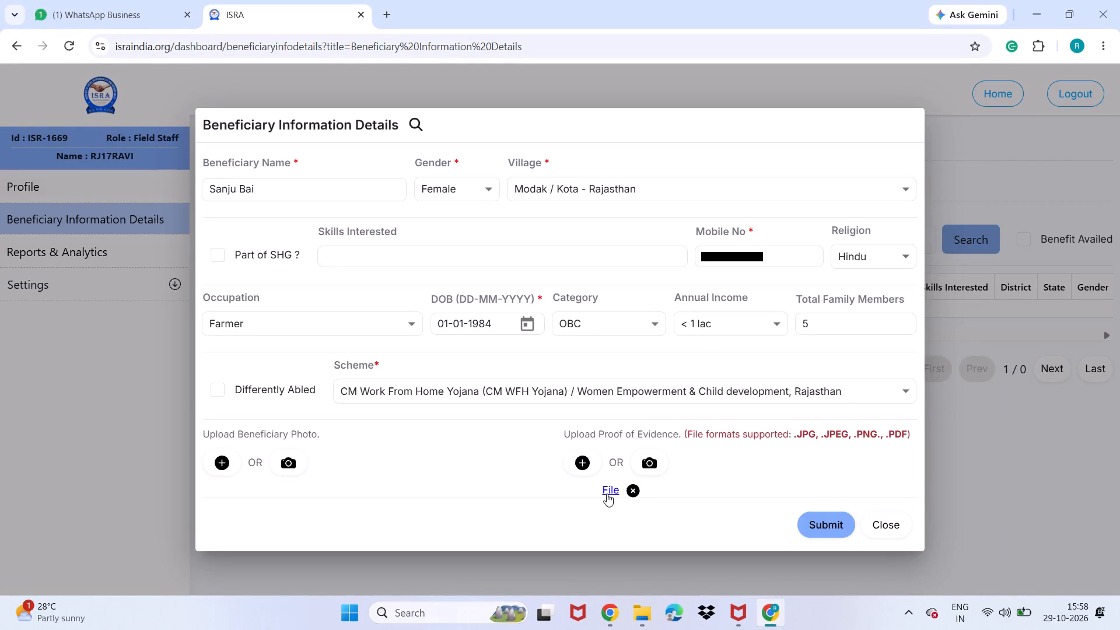
left_click(885, 562)
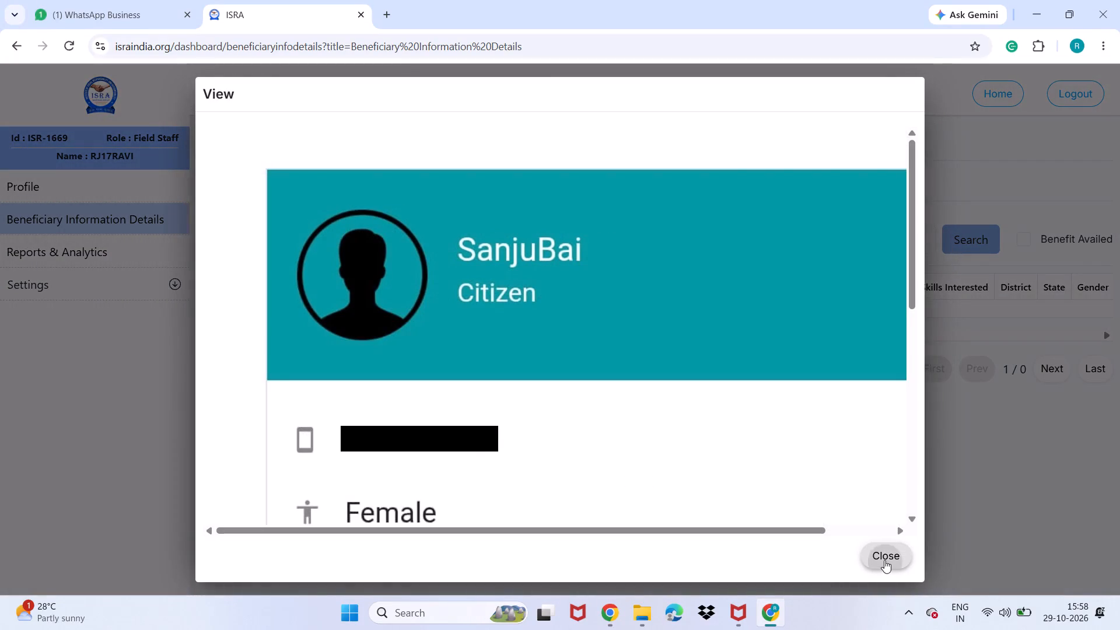
Search the schemes for "swa", change the beneficiary's scheme to Swachh Bharat Mission (Gramin) / Others, Central, and submit the record.
left_click(564, 398)
left_click(534, 408)
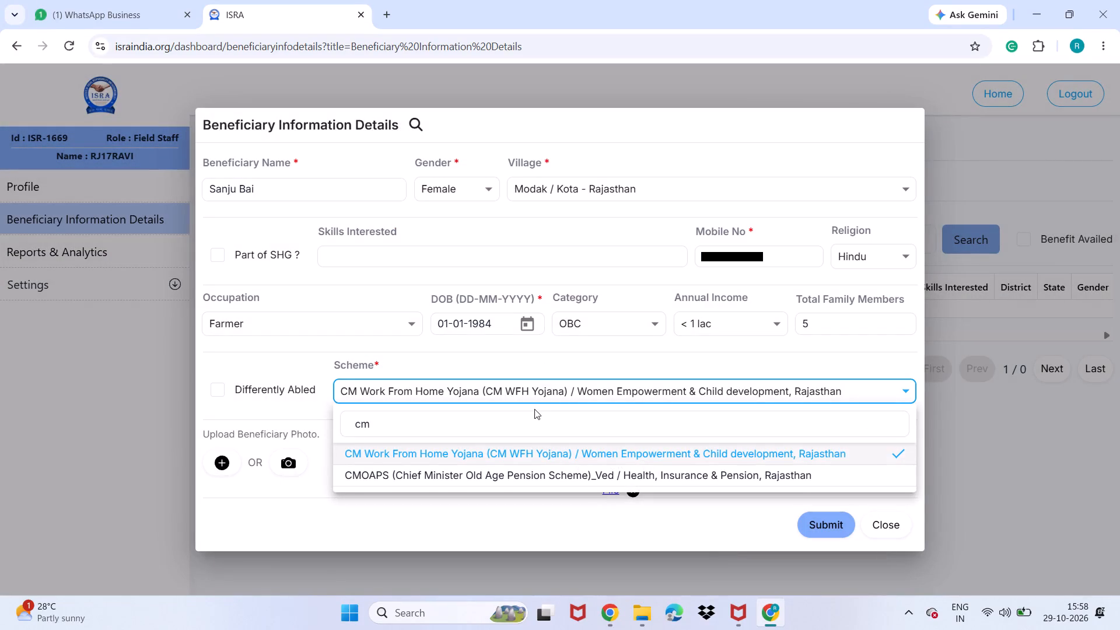
double_click(521, 421)
key("BackSpace")
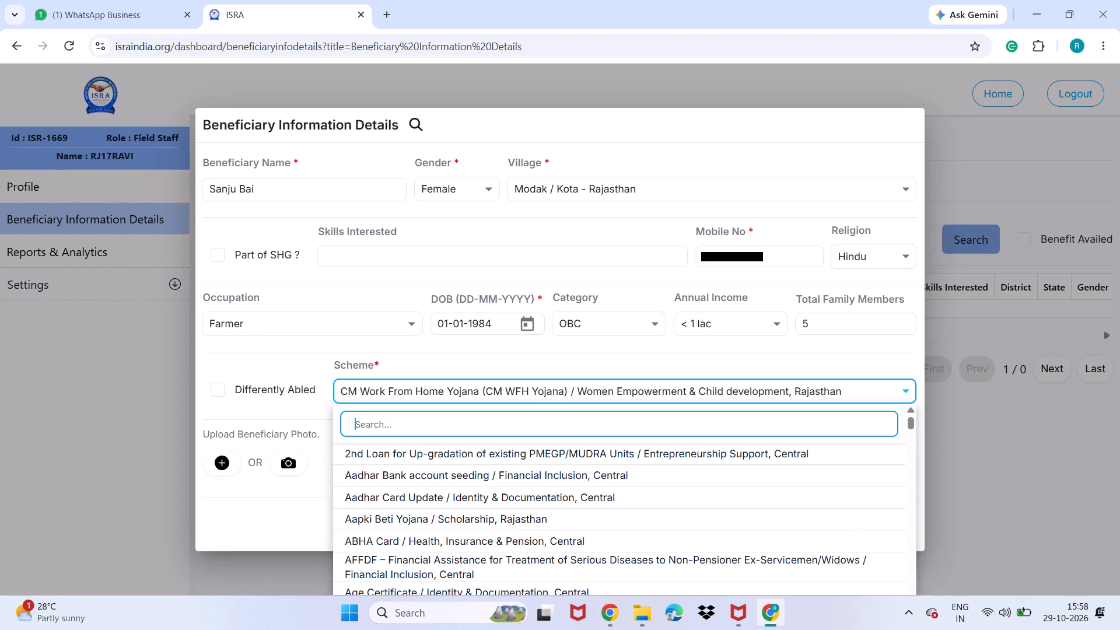
type("saw")
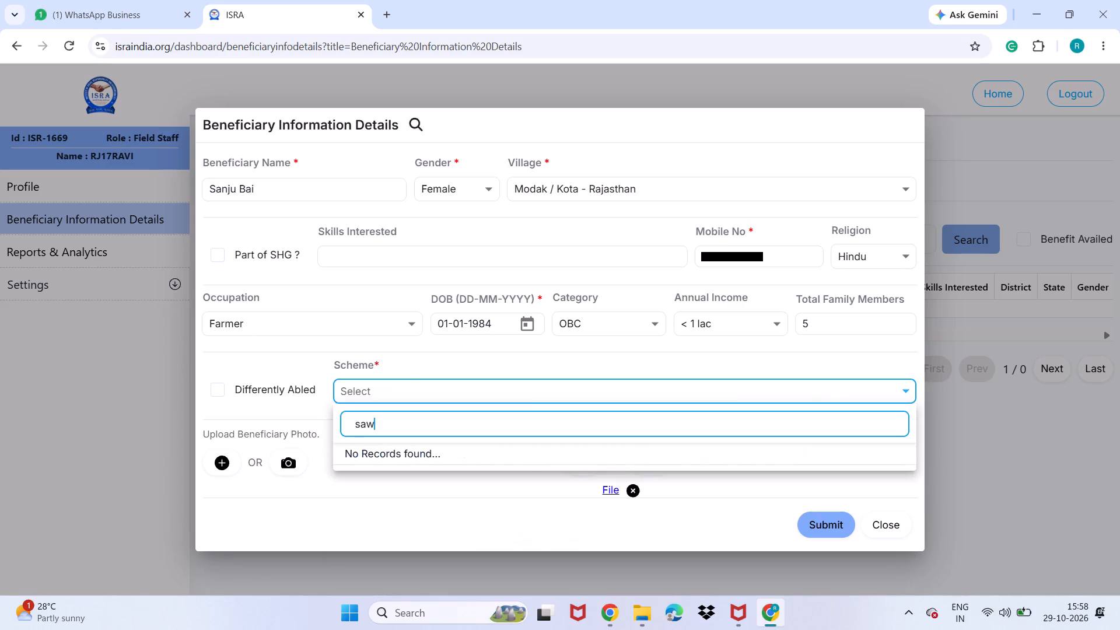
key("BackSpace")
key("BackSpace")
type("wa")
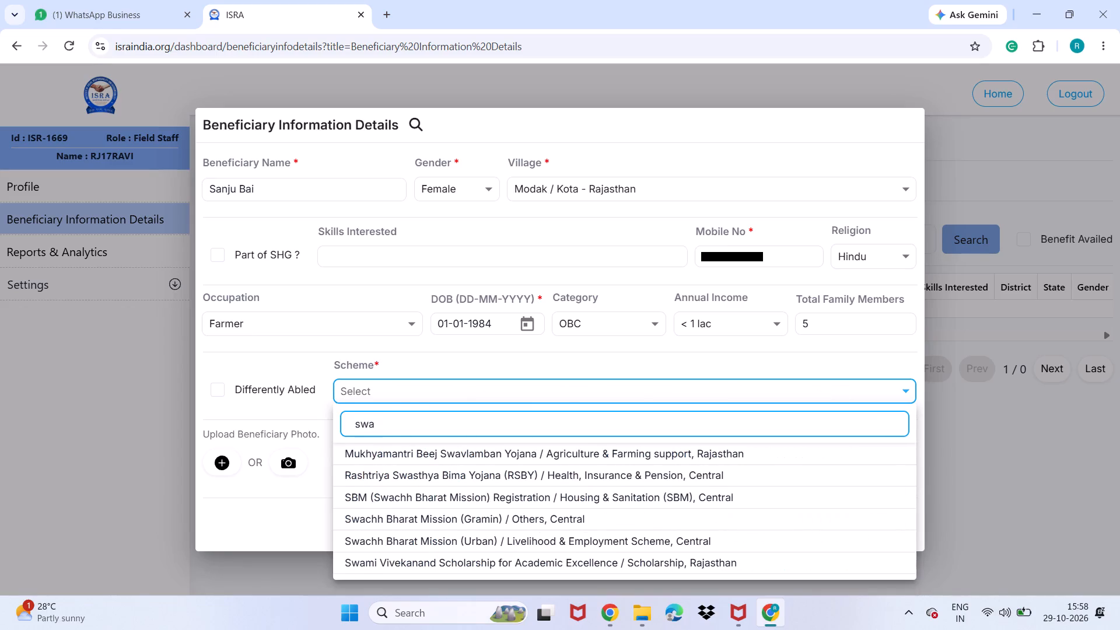
left_click(568, 520)
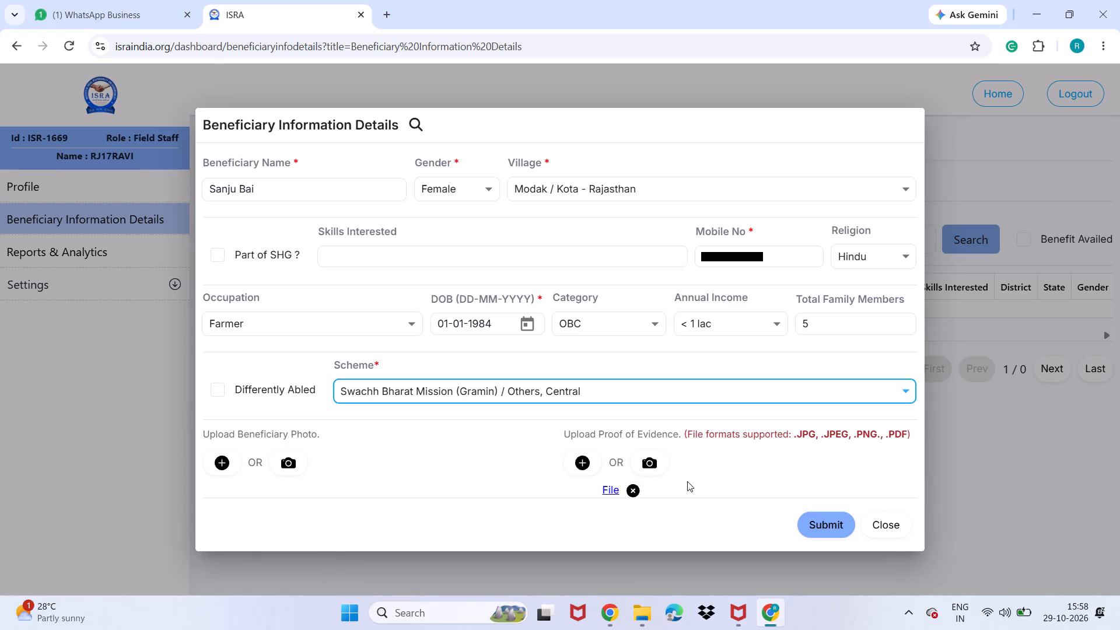
left_click(814, 517)
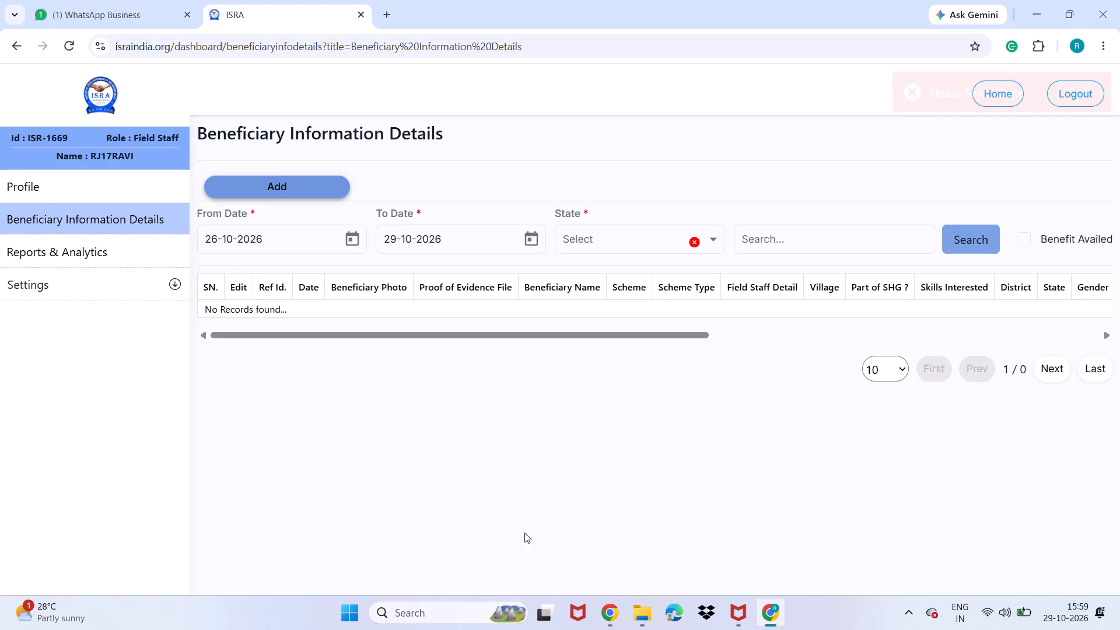
In a new beneficiary form, load the third matching existing record, check its proof of evidence file, and close the form unsaved.
left_click(306, 183)
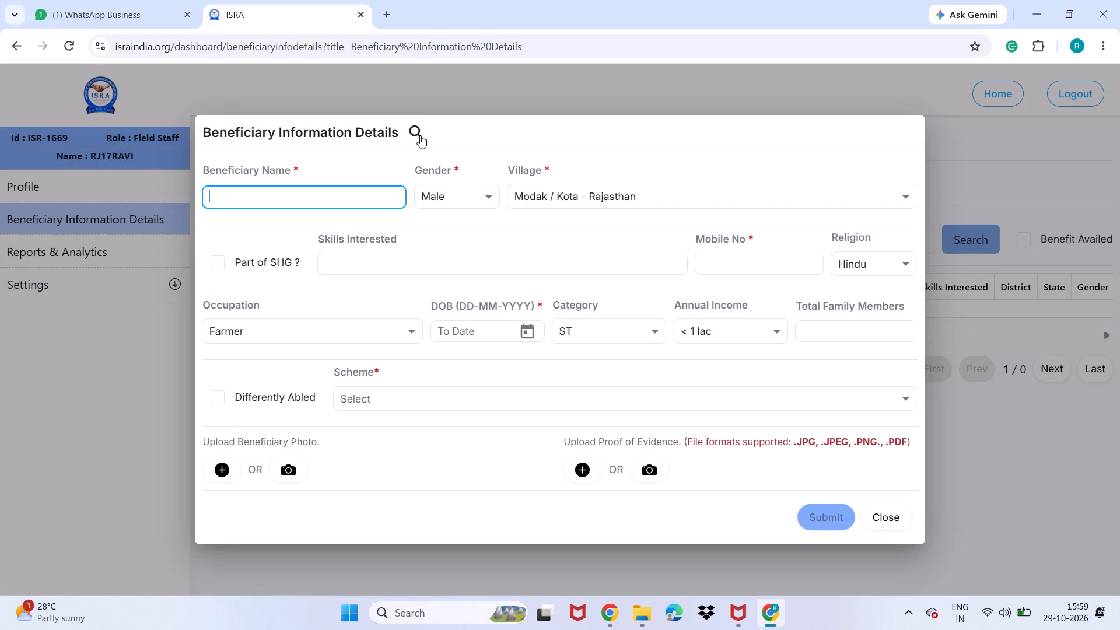
left_click(420, 135)
left_click(898, 279)
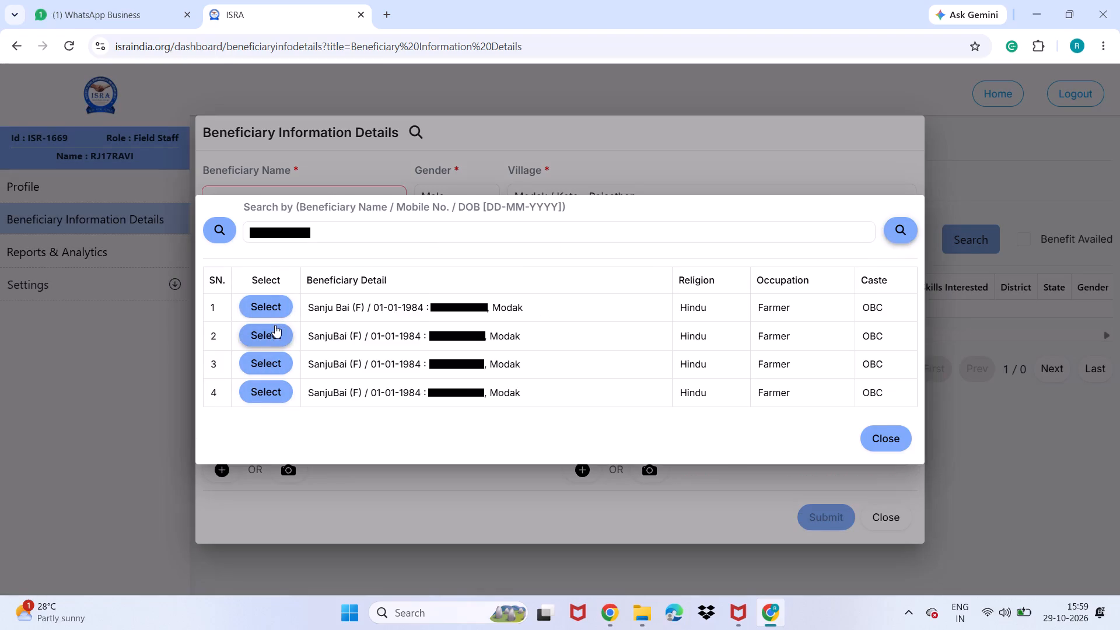
left_click(269, 353)
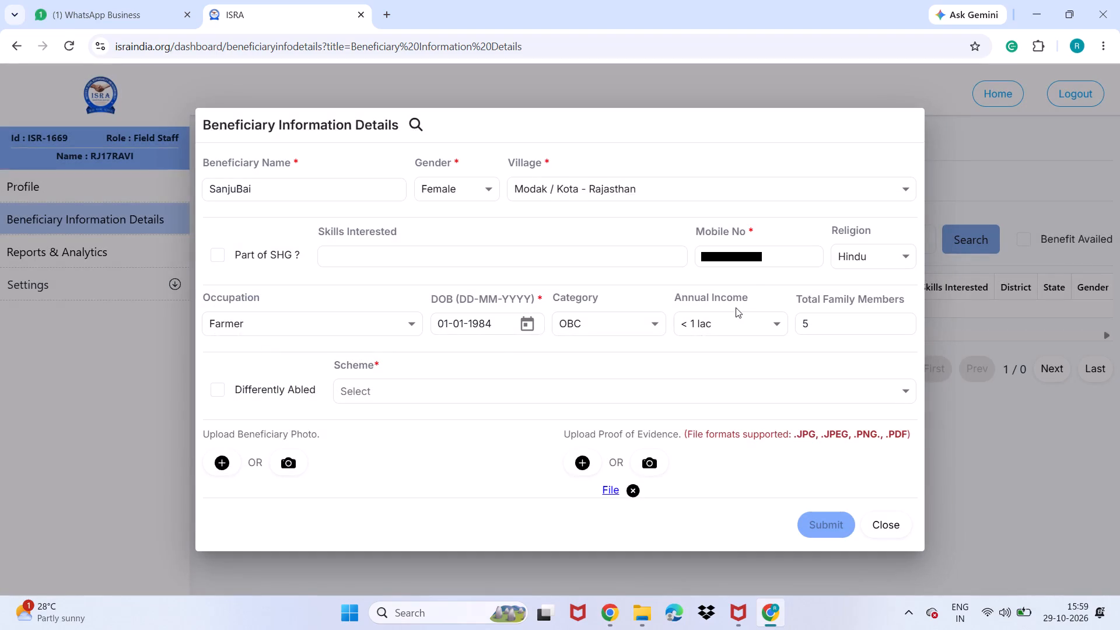
left_click(614, 488)
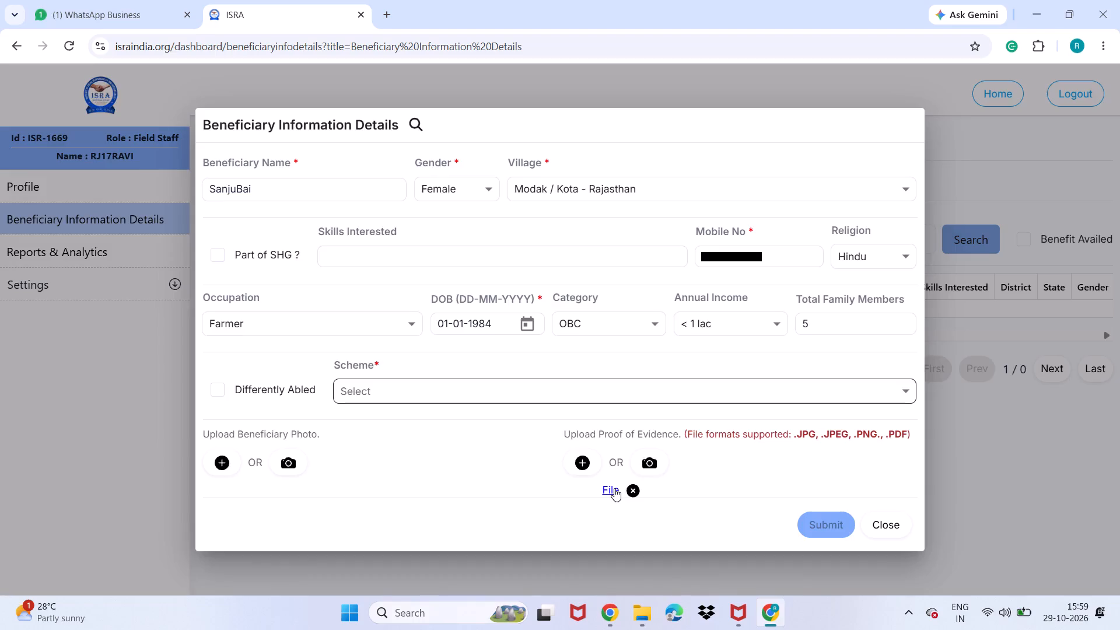
left_click(883, 557)
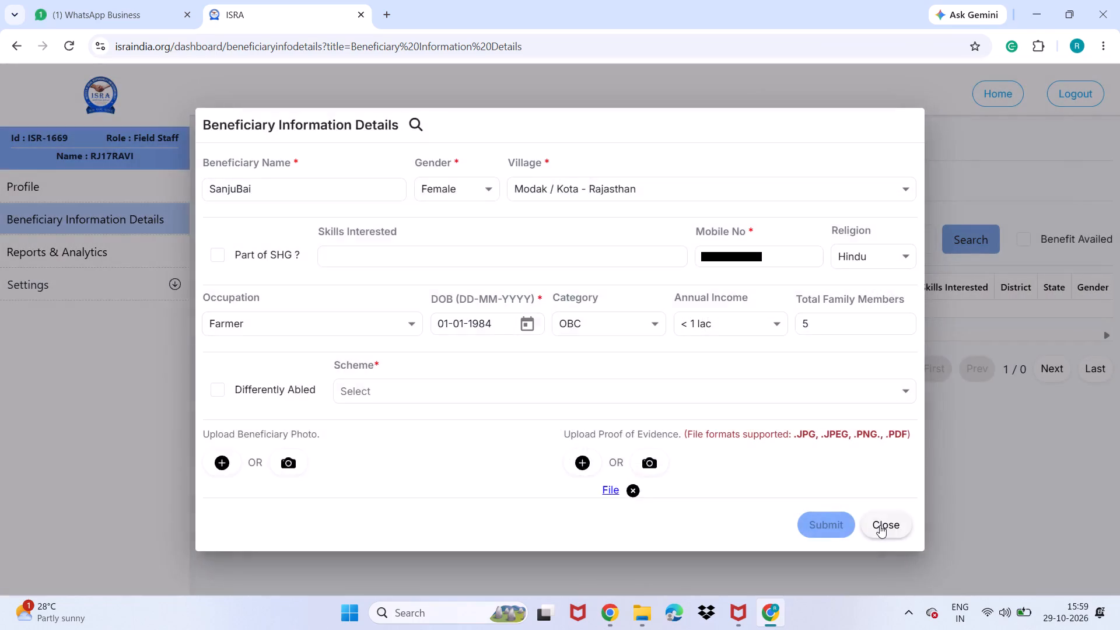
left_click(880, 525)
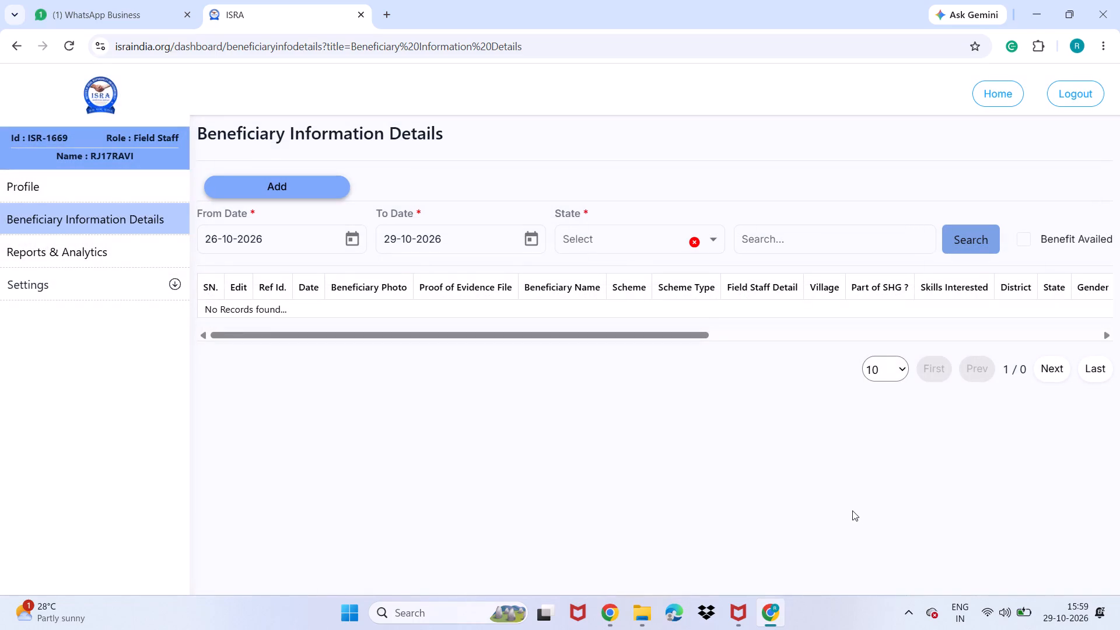
Load the third matching existing record into a new beneficiary form again, view its proof of evidence file, and close the form unsaved.
left_click(289, 179)
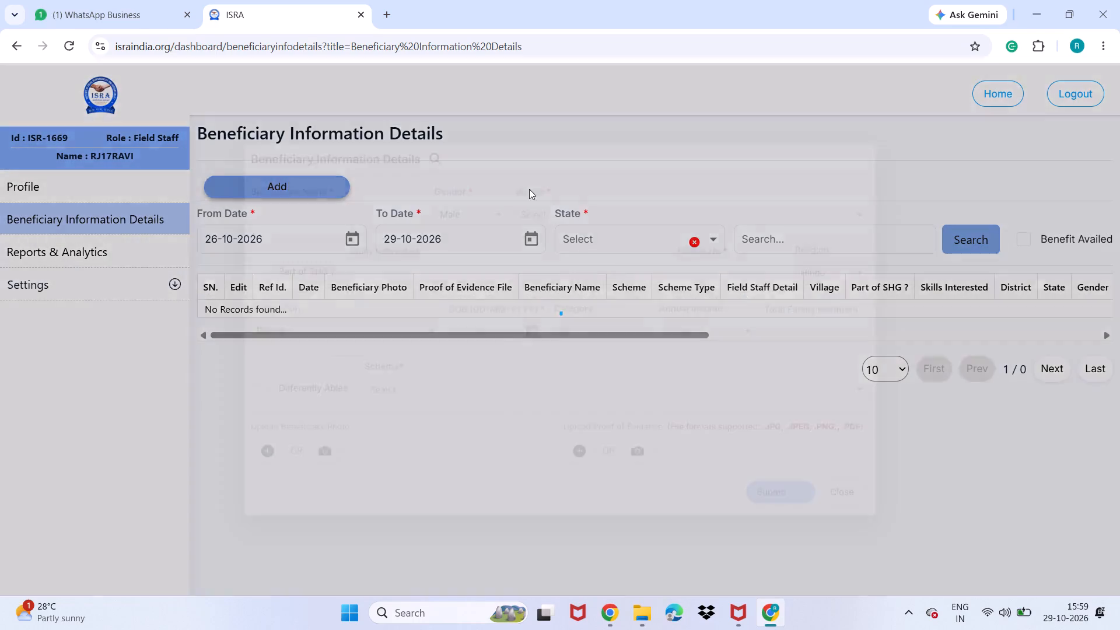
left_click(417, 127)
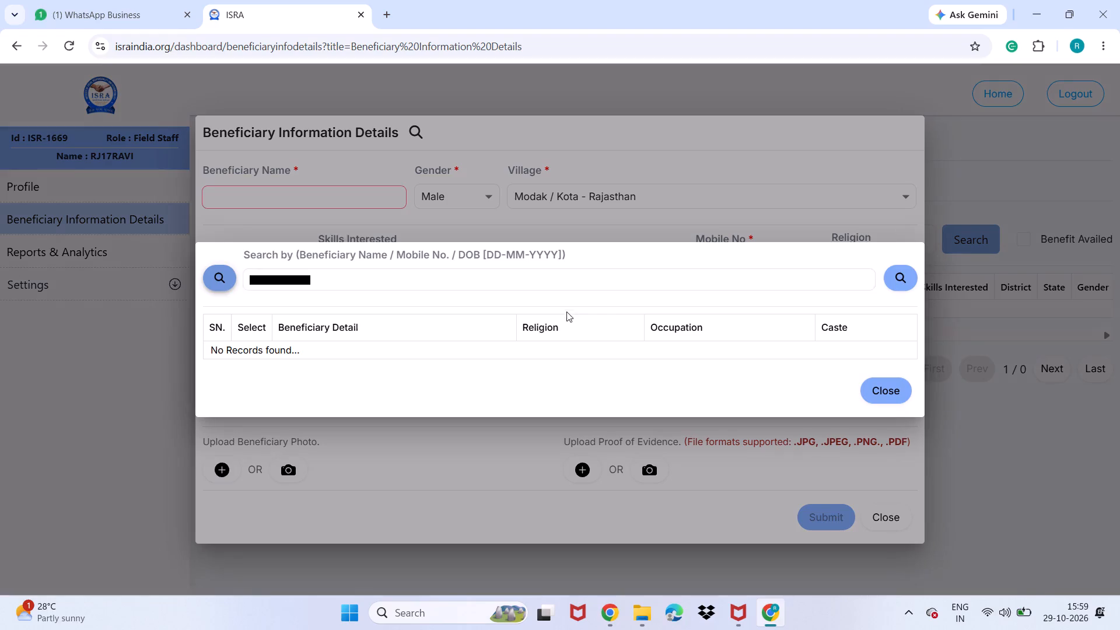
left_click(904, 279)
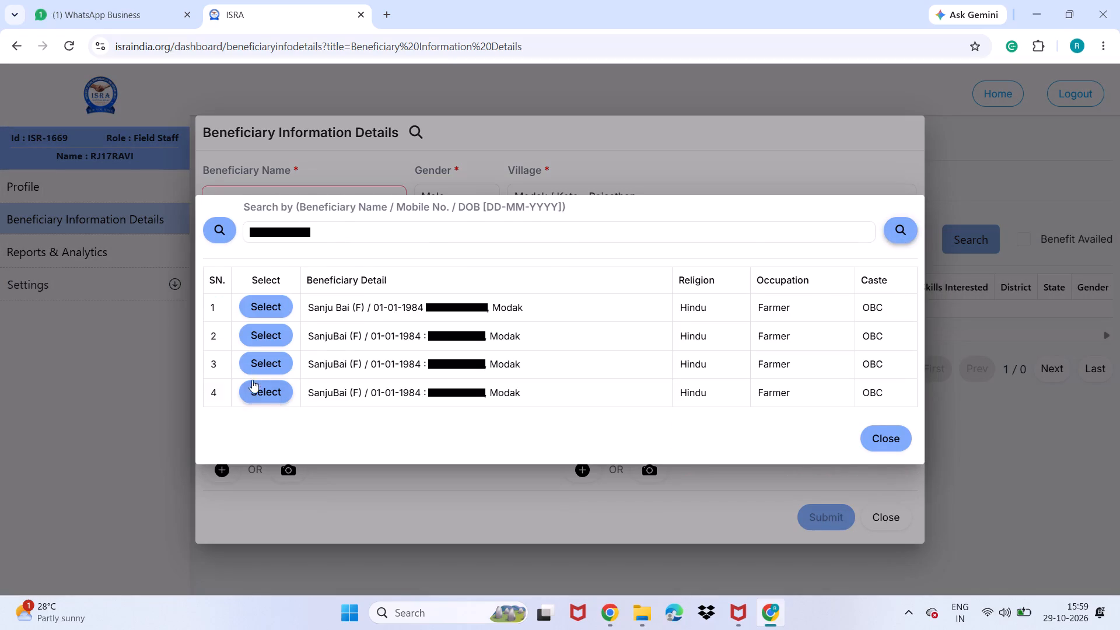
left_click(268, 362)
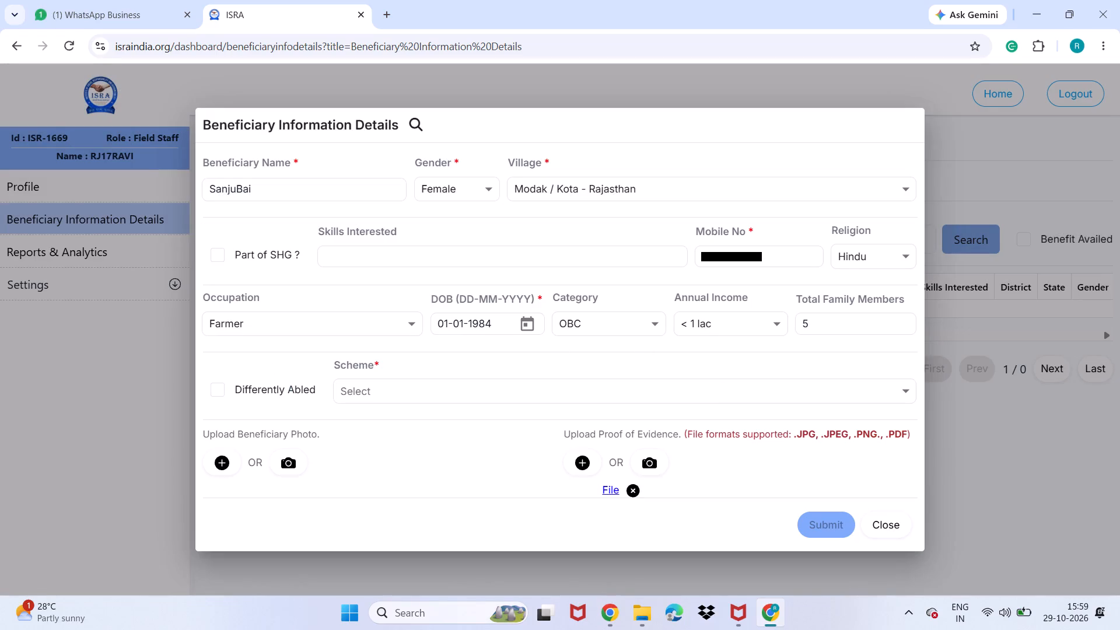
left_click(608, 487)
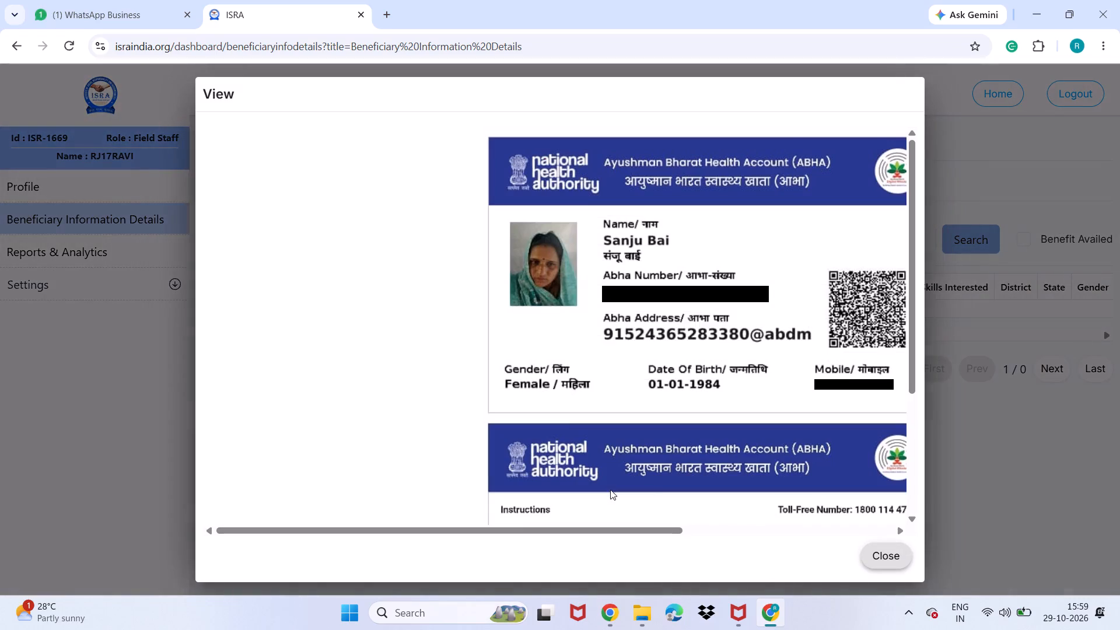
left_click(874, 555)
left_click(880, 523)
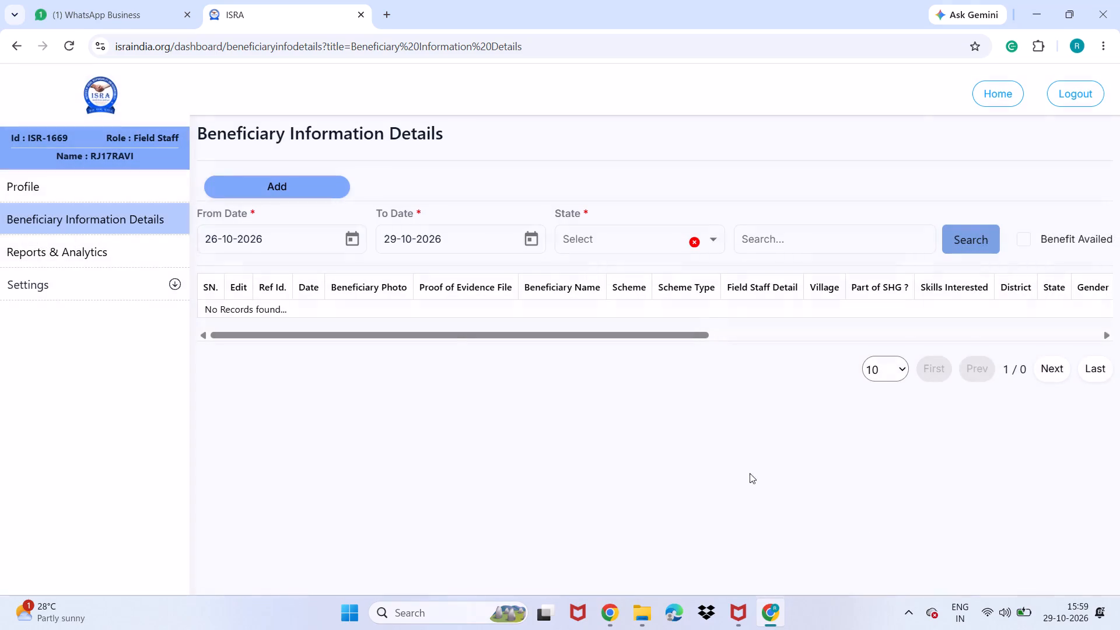
In a new beneficiary form, load the fourth matching existing record, view its proof of evidence file, and close the form unsaved.
left_click(293, 179)
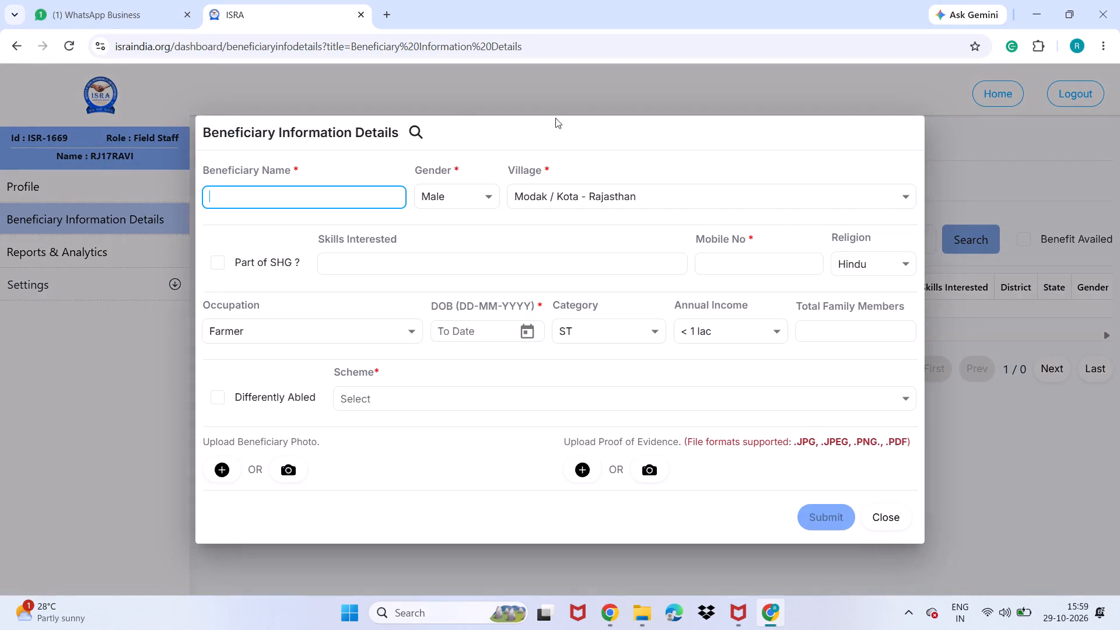
left_click(411, 131)
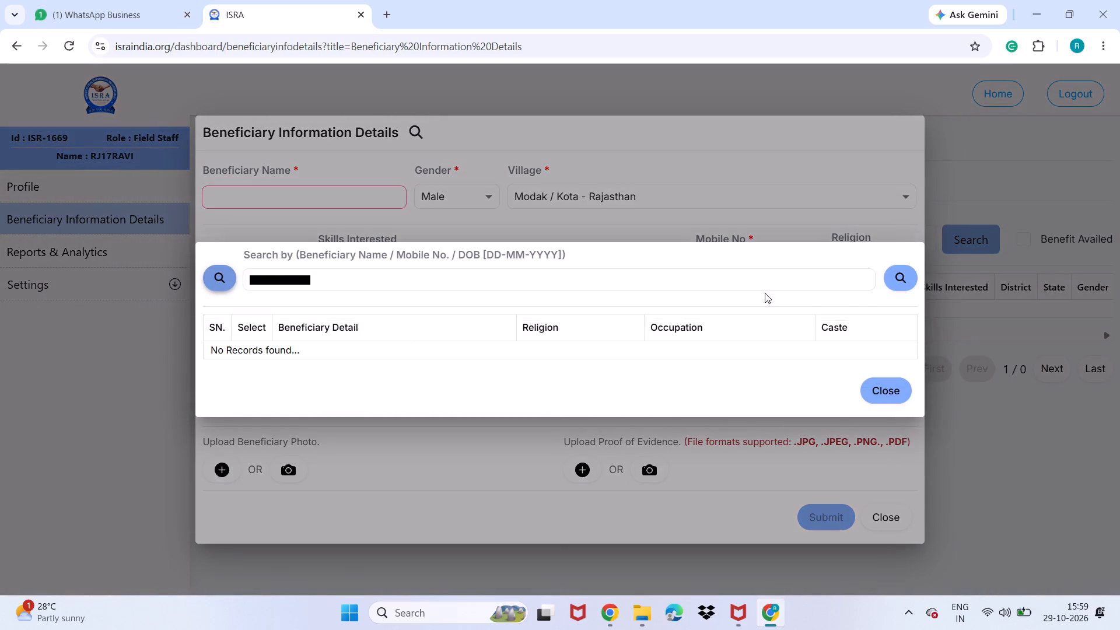
left_click(902, 288)
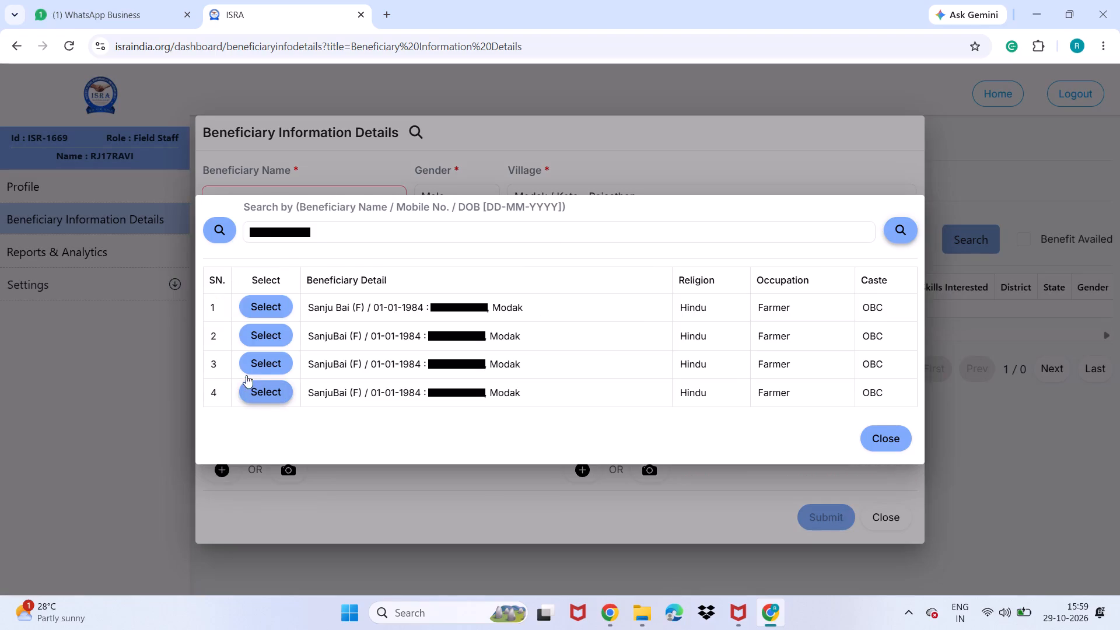
left_click(254, 400)
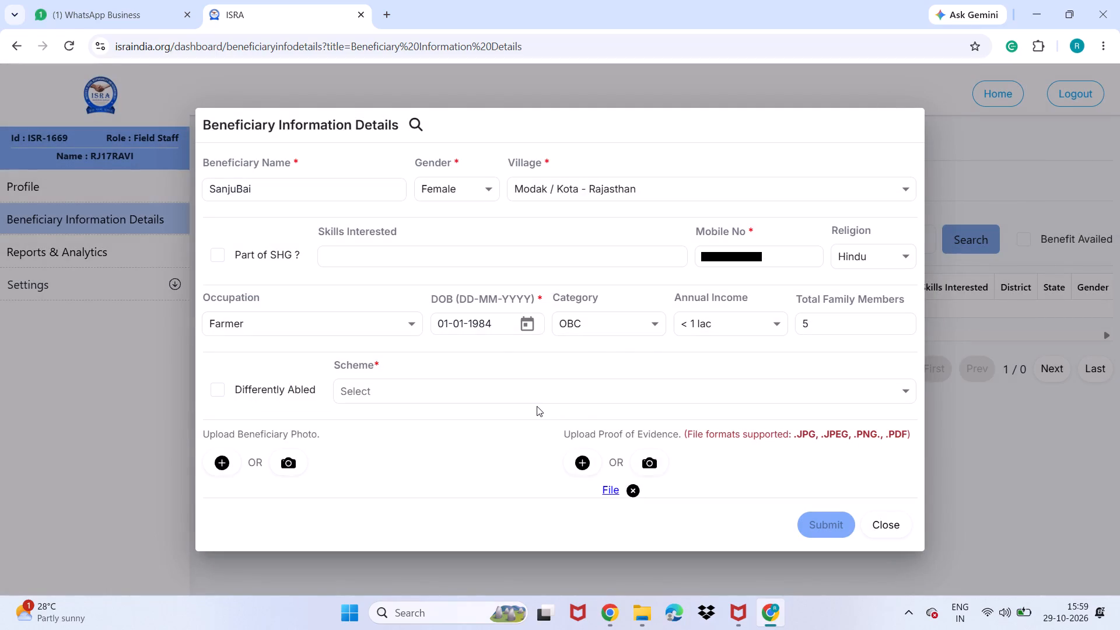
left_click(612, 491)
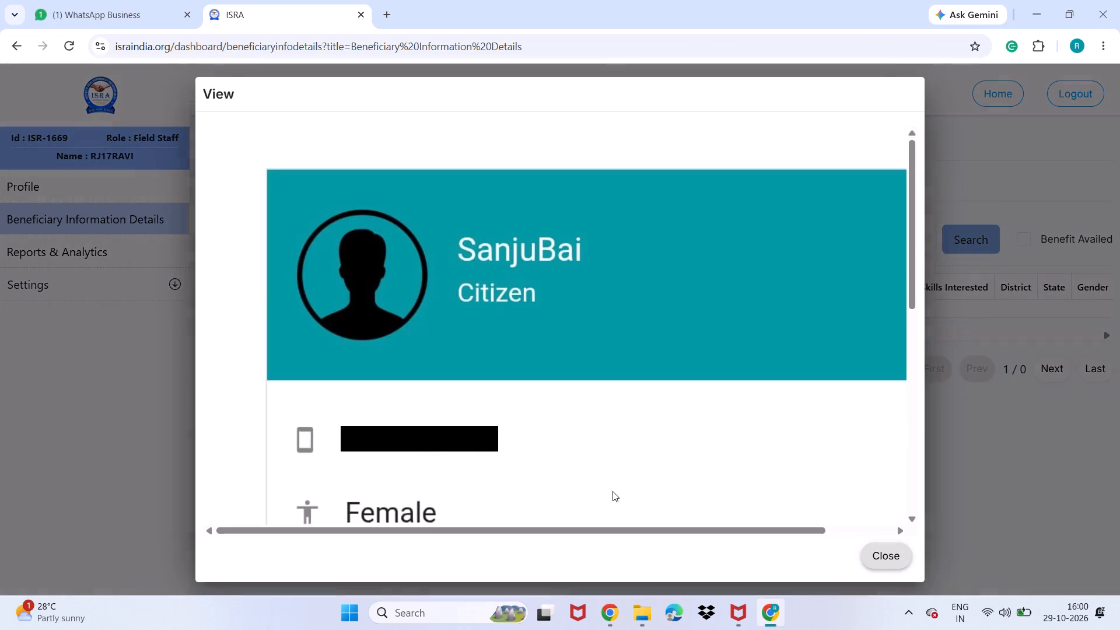
left_click(914, 563)
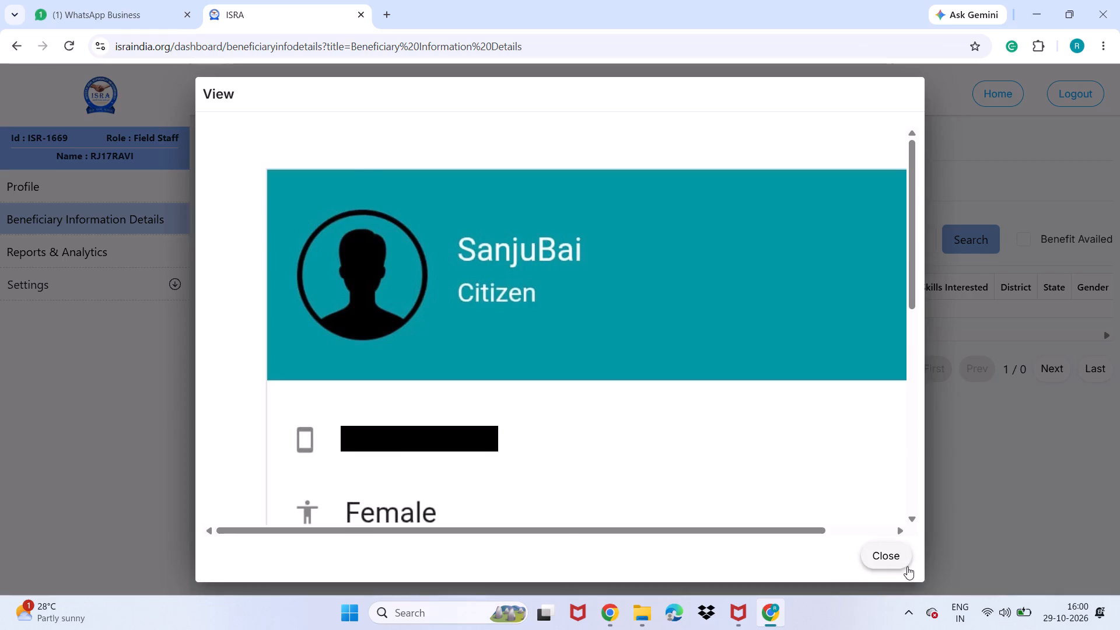
left_click(904, 565)
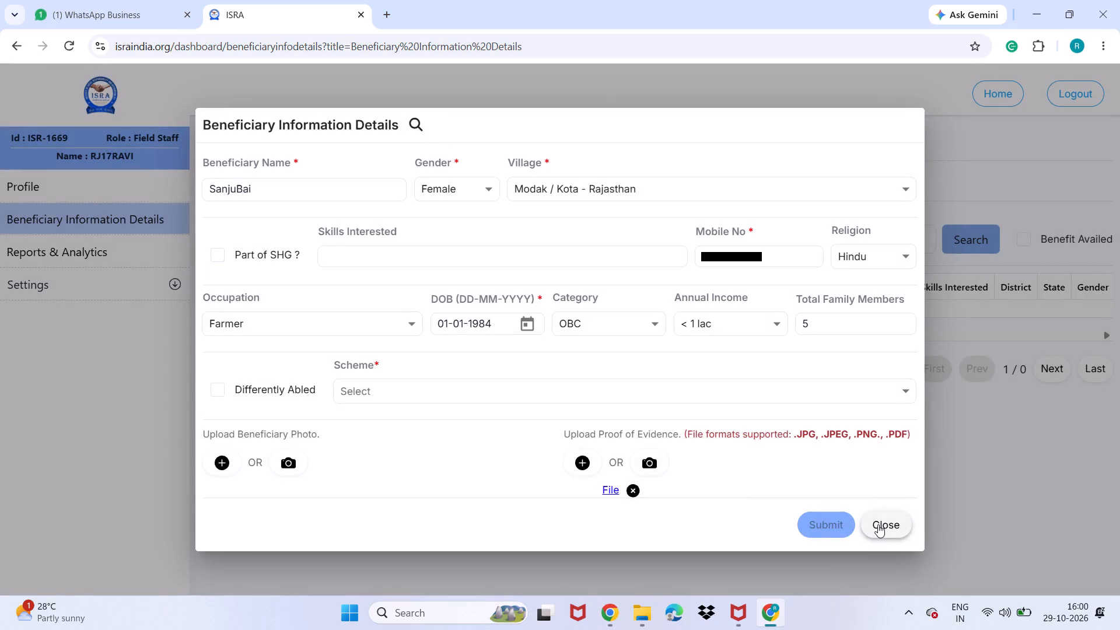
left_click(878, 524)
In a new beneficiary form, load the first matching existing record, view its proof of evidence file, and close the form unsaved.
left_click(321, 182)
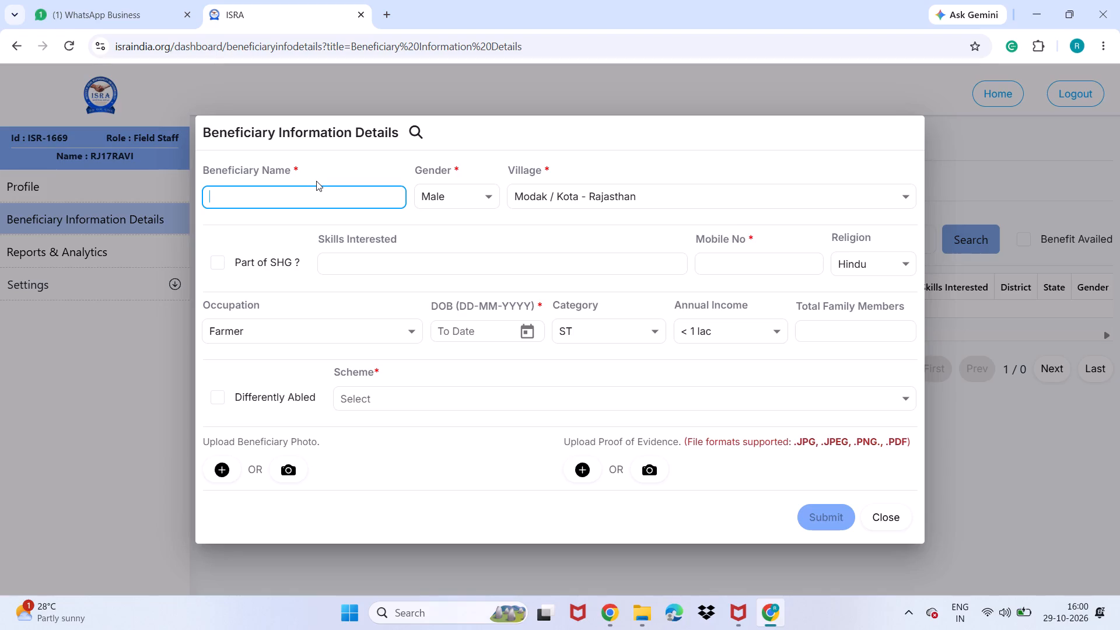
left_click(411, 139)
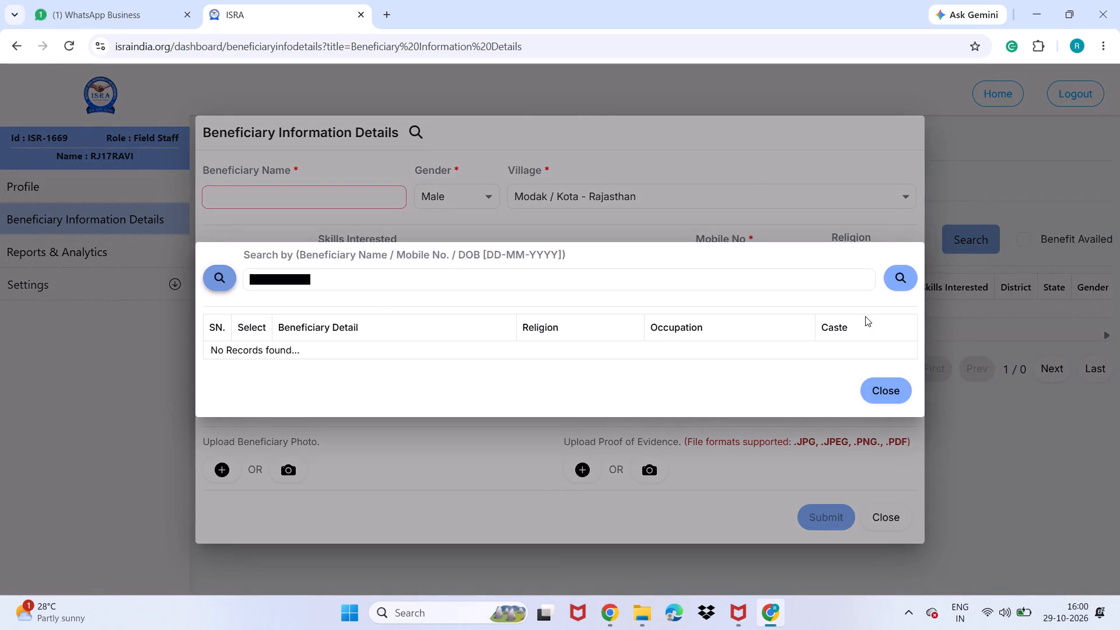
left_click_drag(904, 291, 904, 299)
left_click(894, 282)
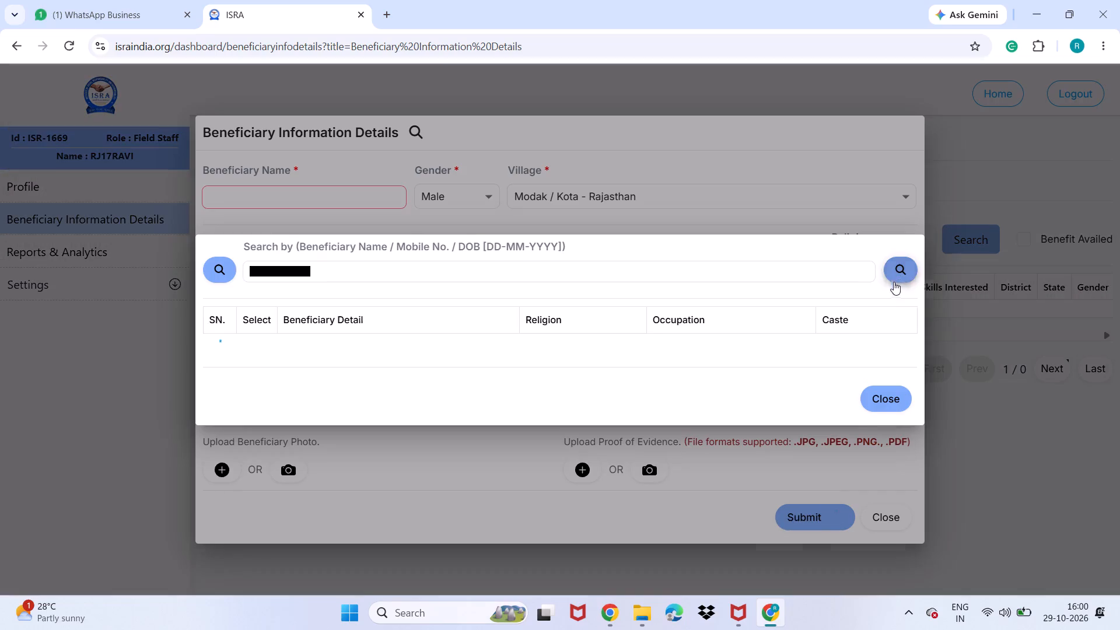
left_click(901, 272)
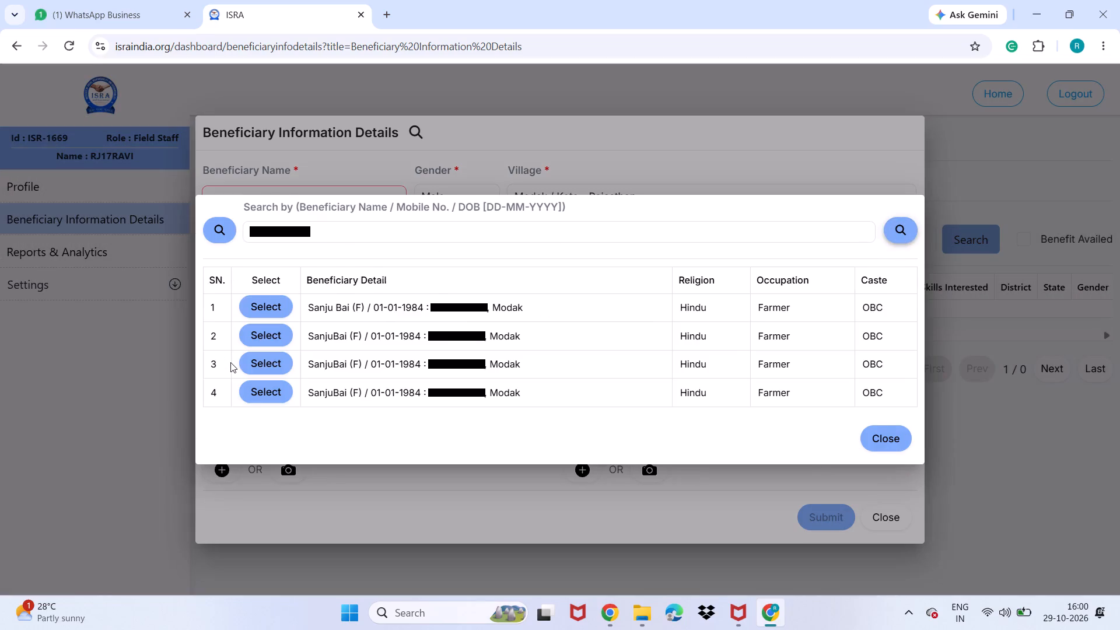
left_click(279, 314)
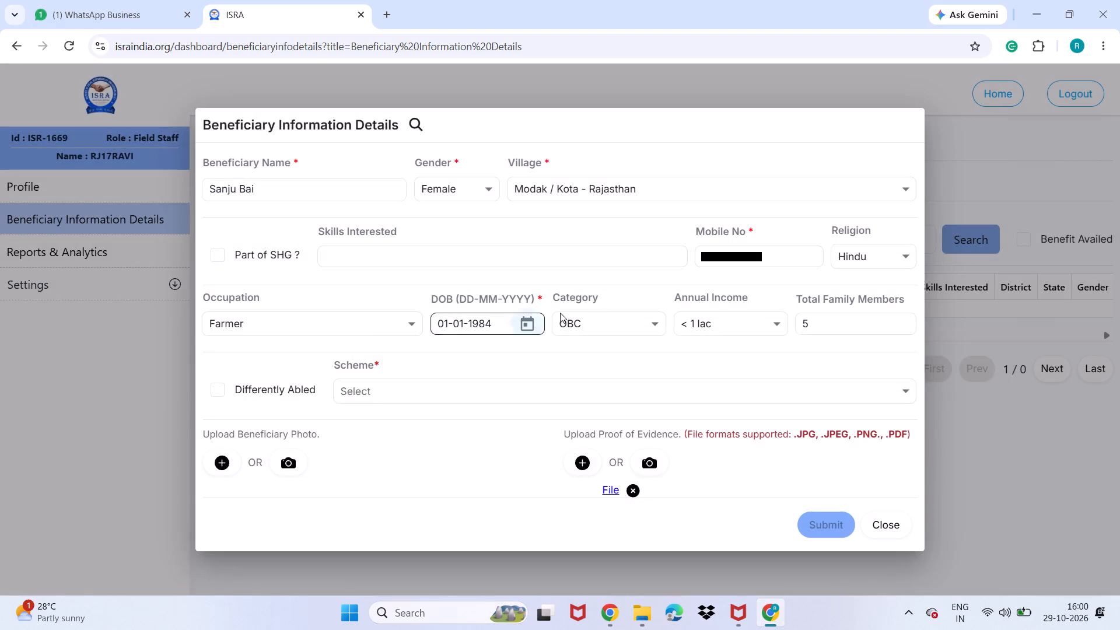
left_click(606, 488)
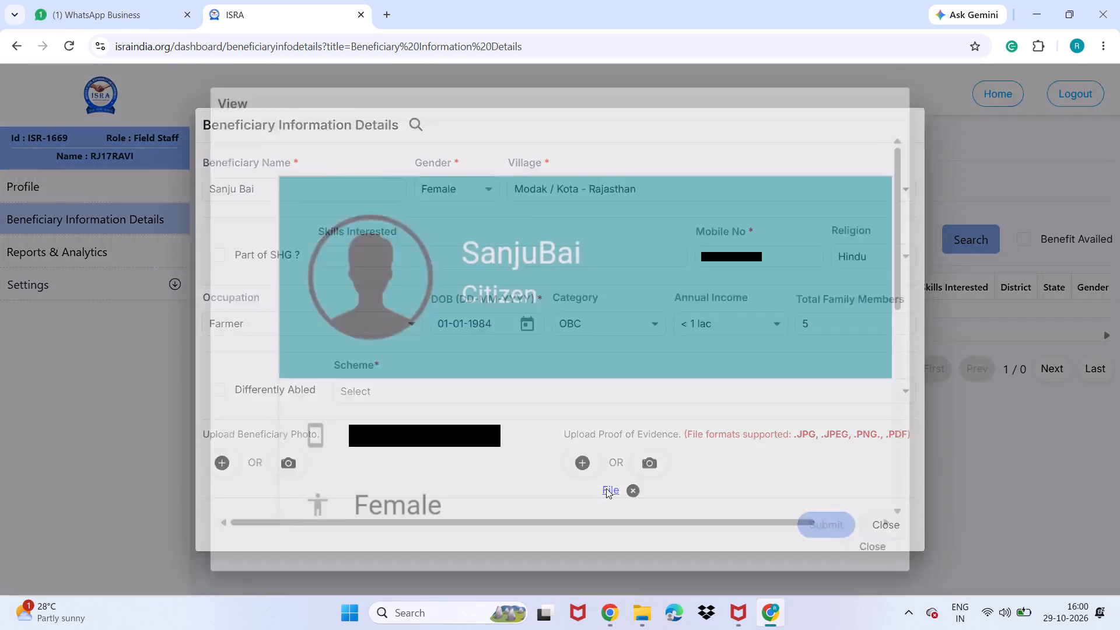
left_click(891, 554)
left_click(891, 530)
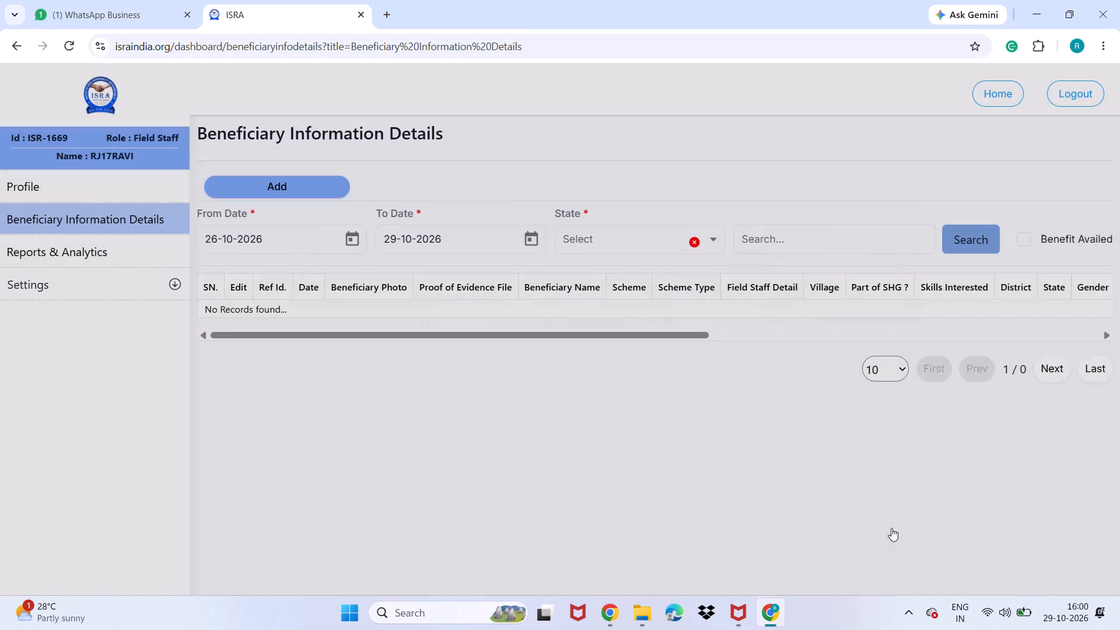
Load a matching existing record into a new beneficiary form and view its proof of evidence file, keeping the form open.
left_click(330, 190)
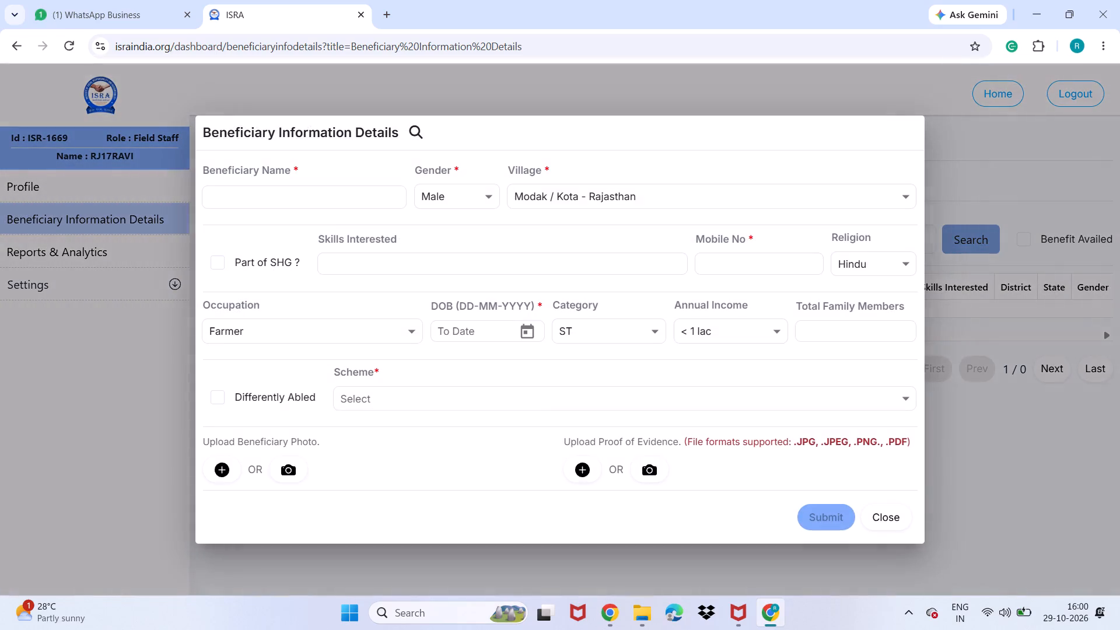
left_click(419, 132)
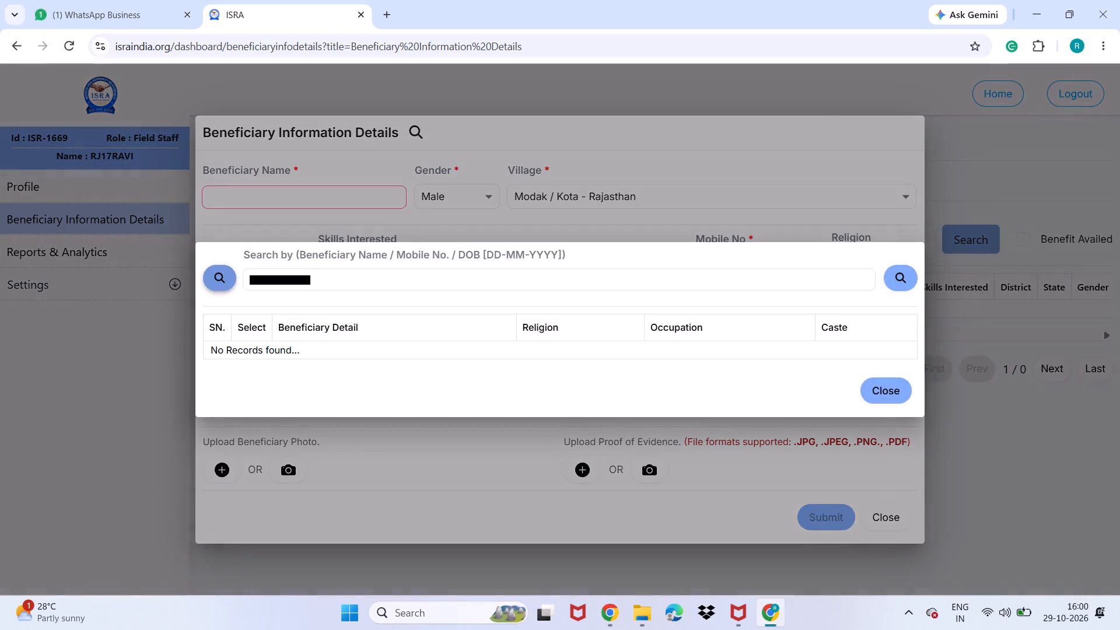
left_click(906, 278)
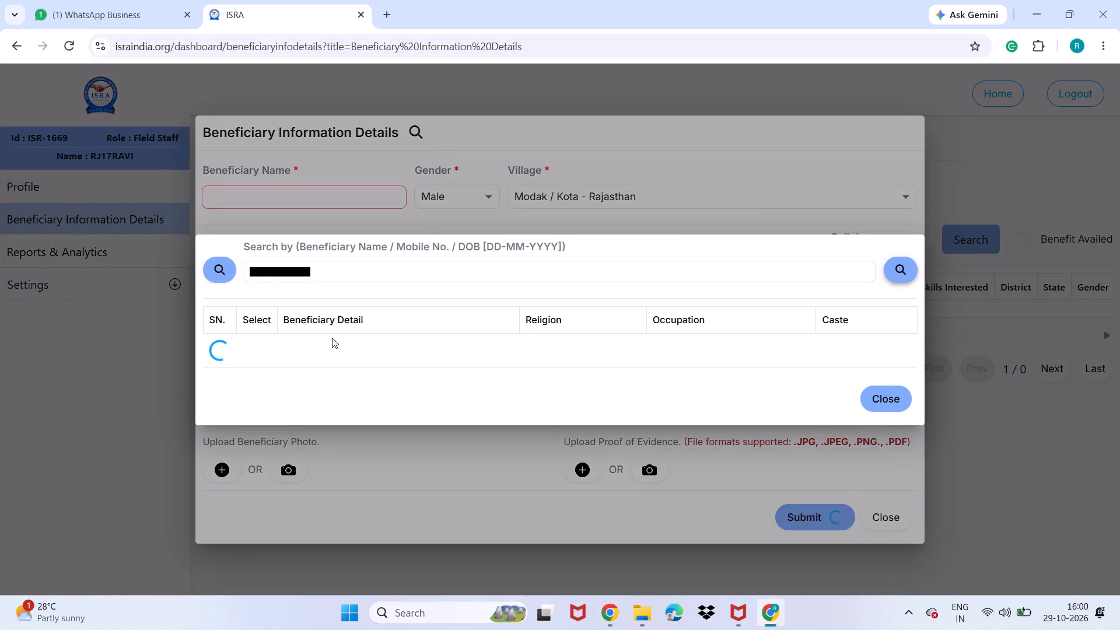
left_click(245, 330)
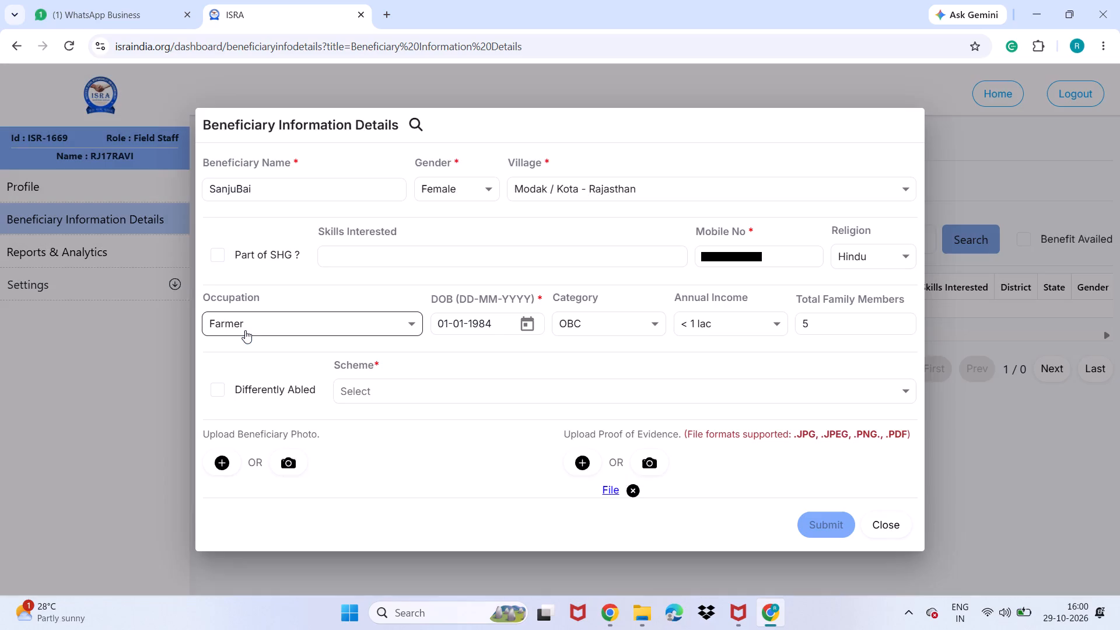
left_click(604, 491)
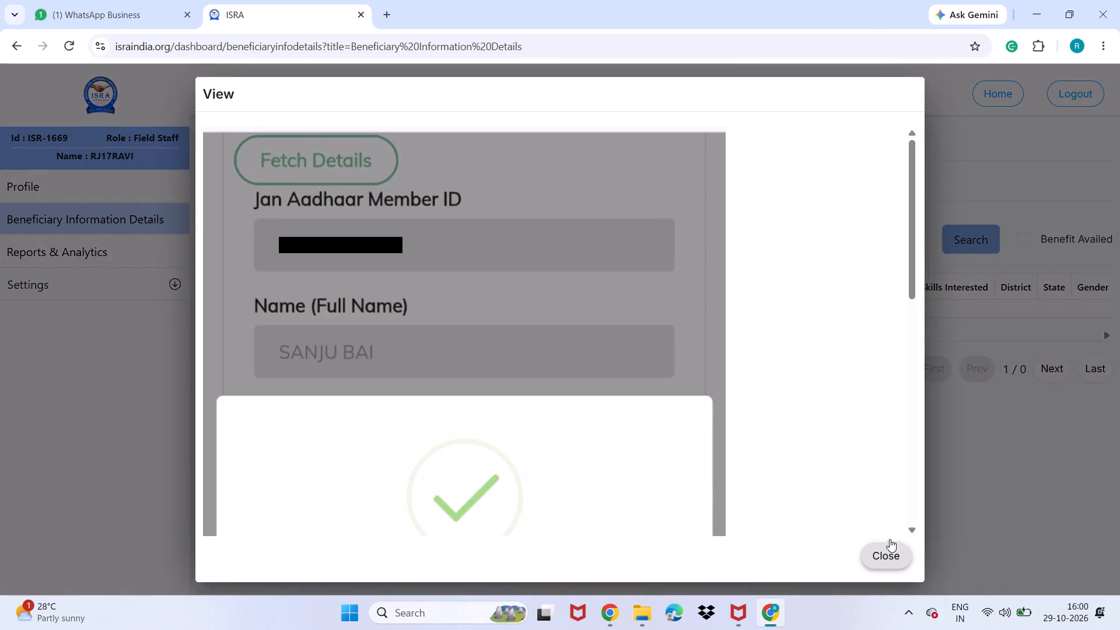
left_click(890, 552)
Set the beneficiary's scheme to CM Work From Home Yojana (CM WFH Yojana) / Women Empowerment & Child development, Rajasthan.
left_click(694, 401)
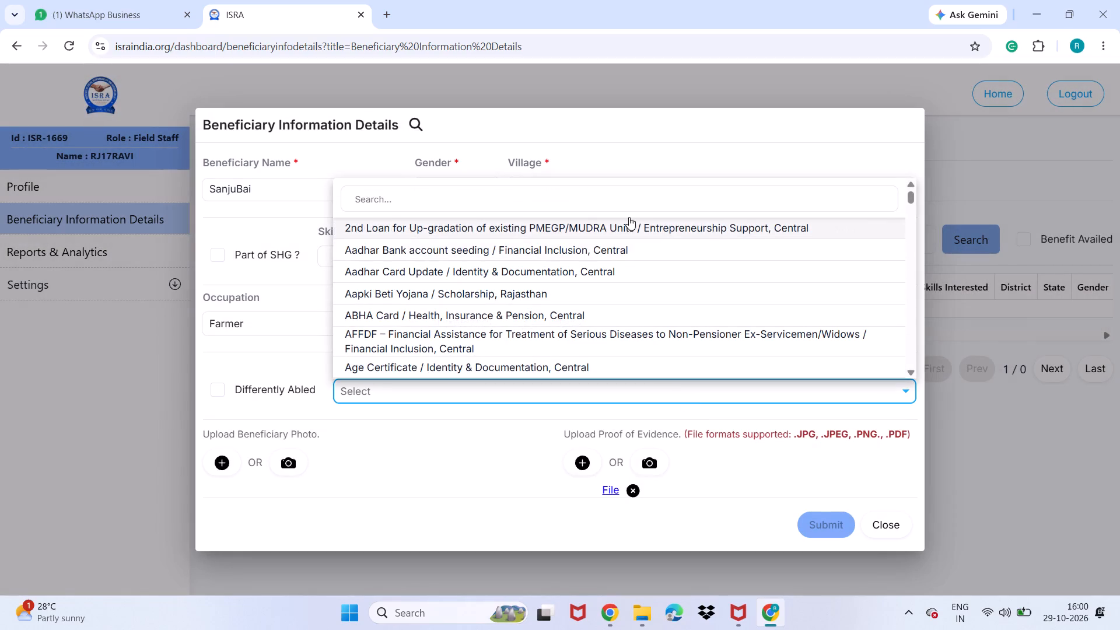
left_click(629, 198)
type("cm")
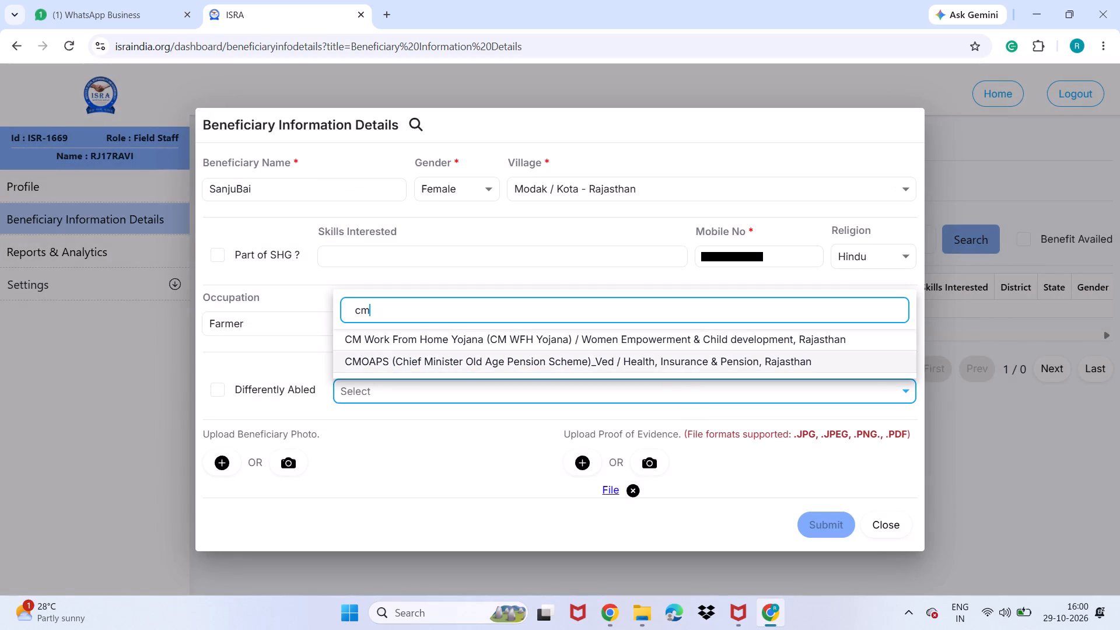
left_click(635, 345)
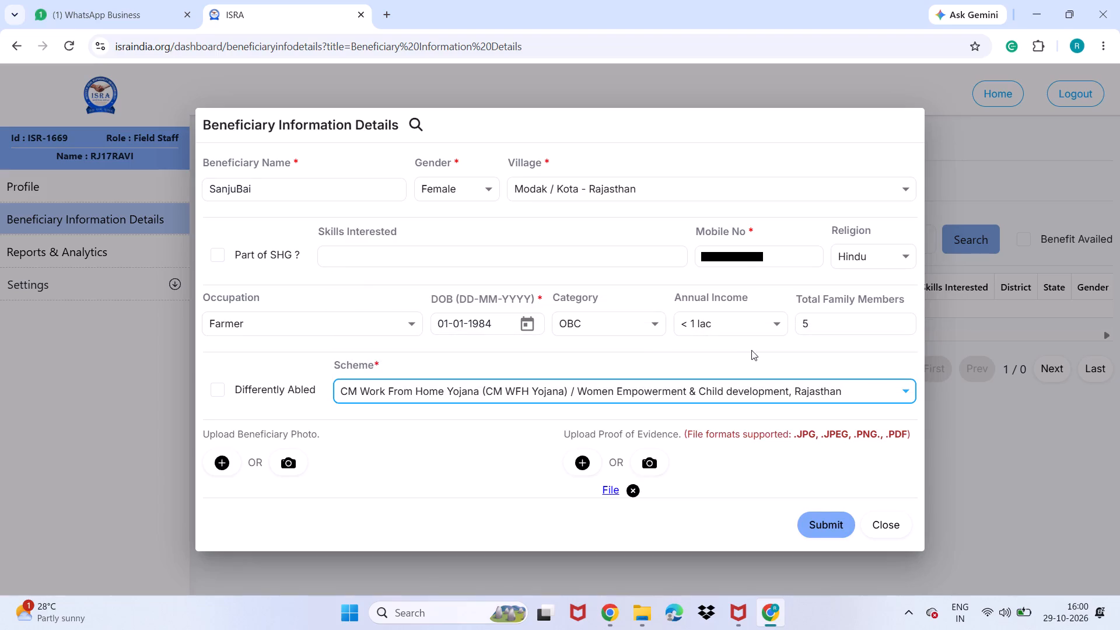
Replace the last two digits of the beneficiary's mobile number and submit the record.
left_click(786, 252)
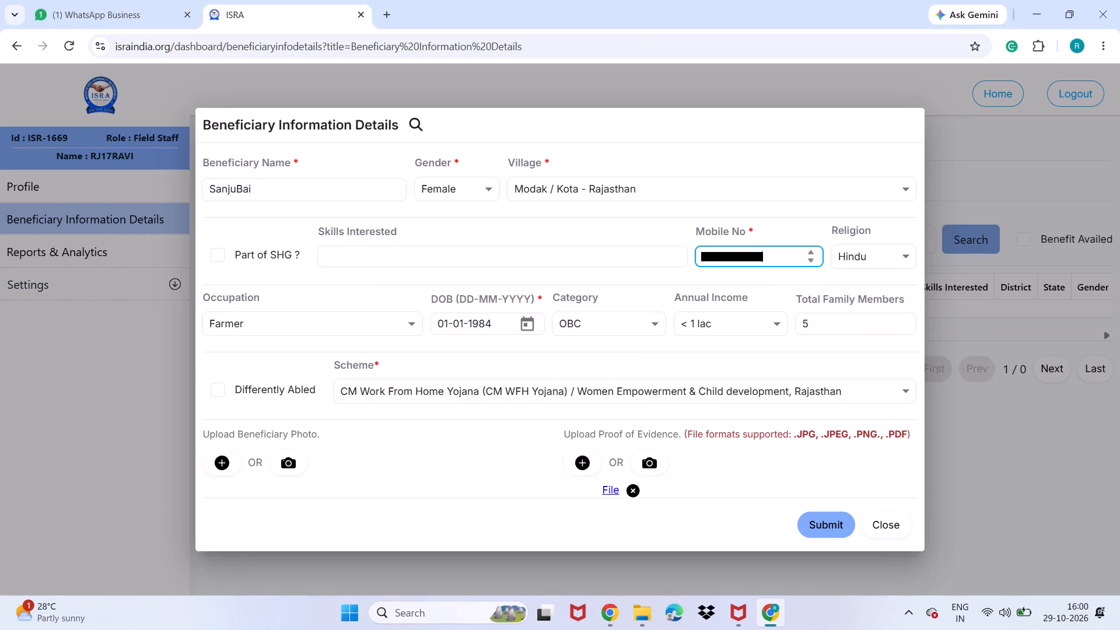
key("BackSpace")
key("BackSpace")
type("84")
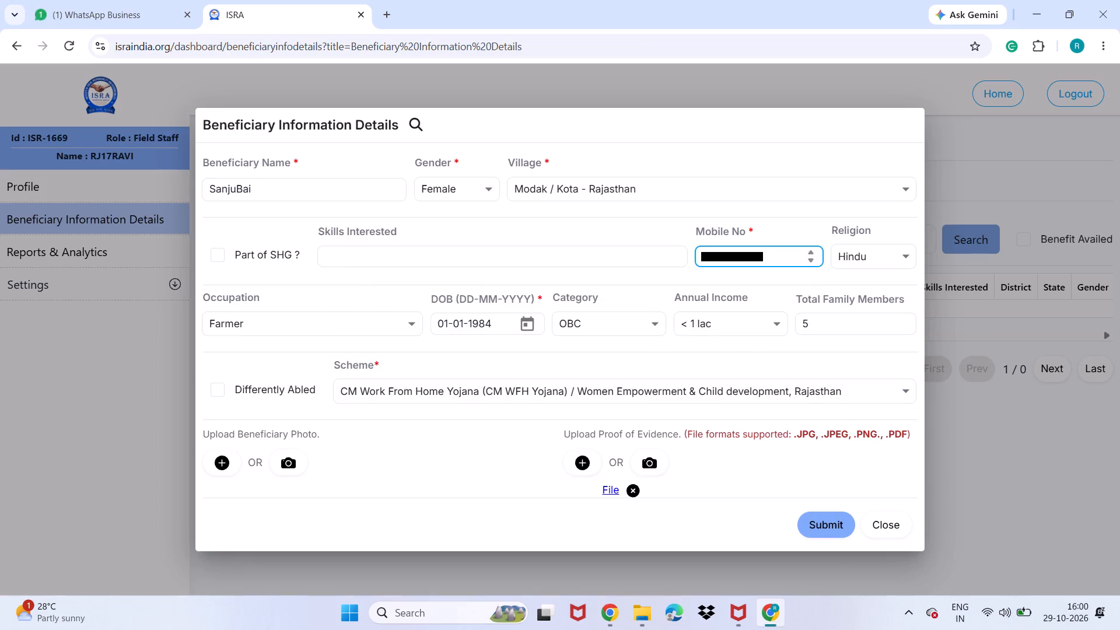
left_click(829, 521)
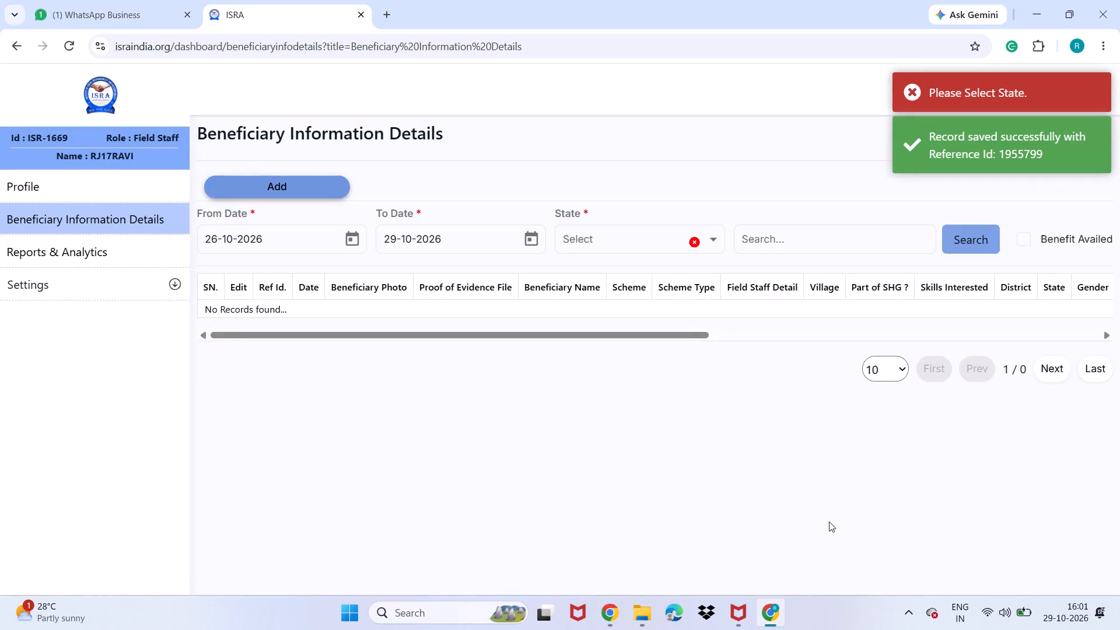
Set the state filter of the beneficiary list to Rajasthan.
left_click(660, 253)
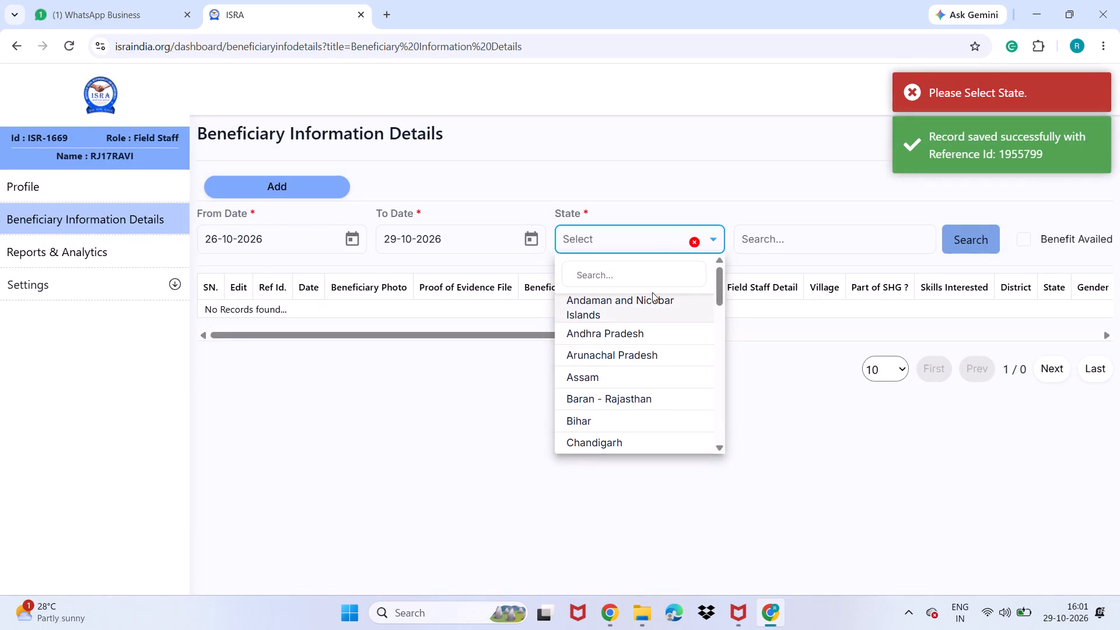
left_click(652, 292)
left_click(647, 282)
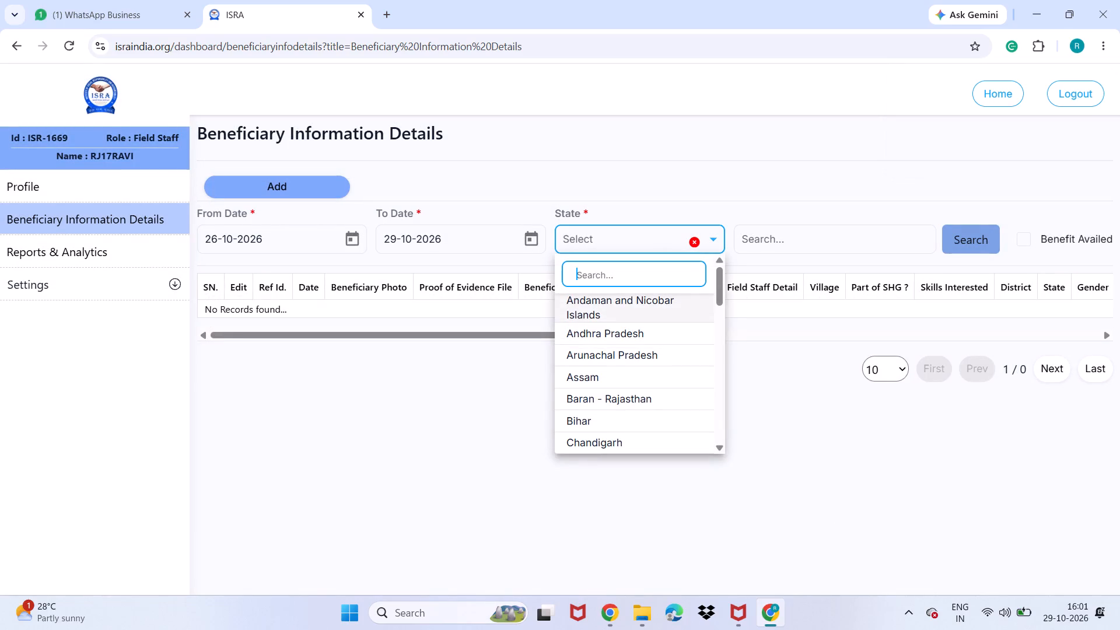
type("raj")
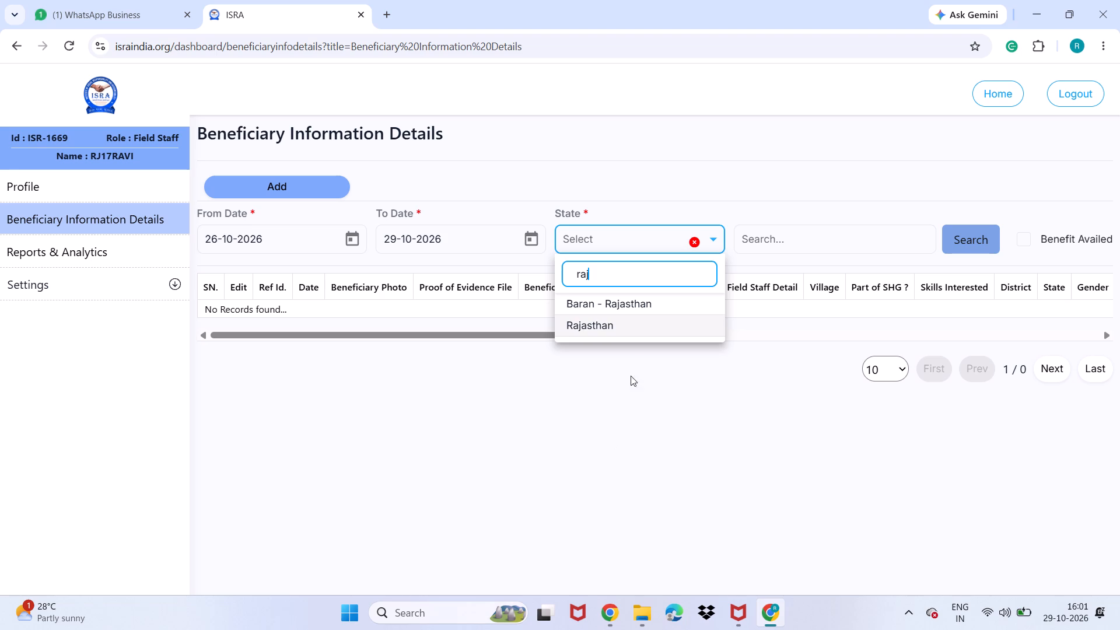
left_click(637, 330)
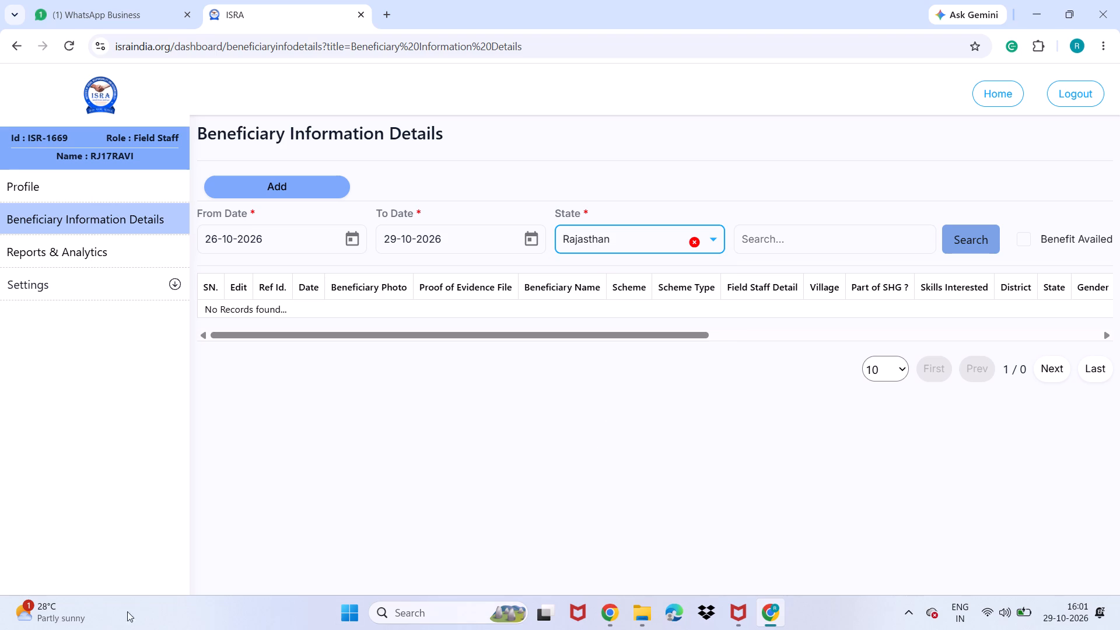
Start another new beneficiary form and open the search for existing beneficiary records.
left_click(327, 184)
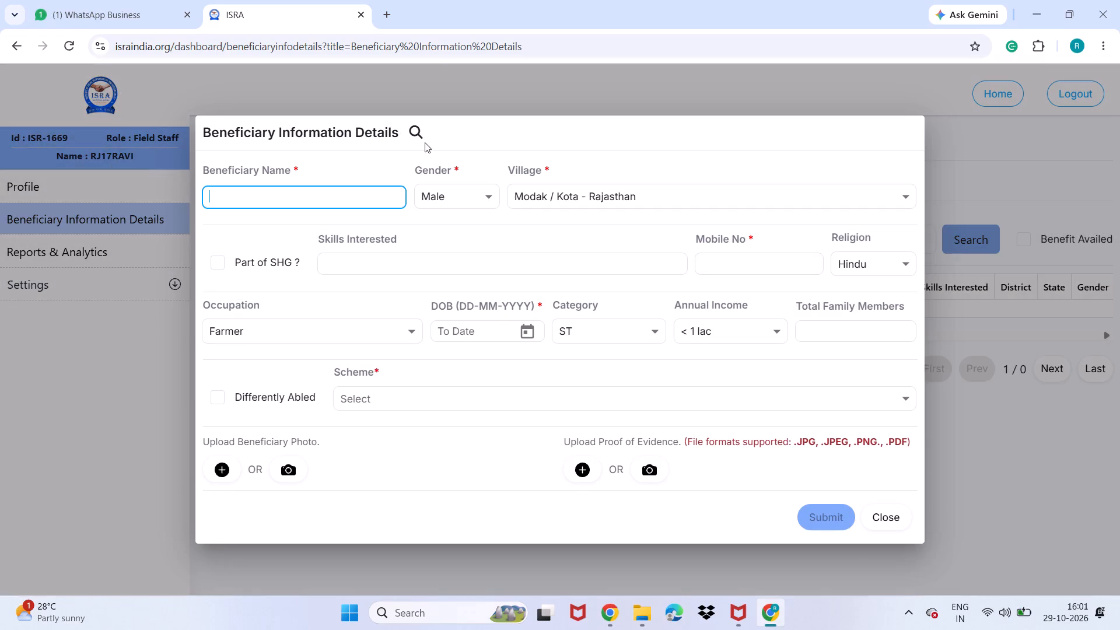
left_click(425, 138)
left_click(412, 133)
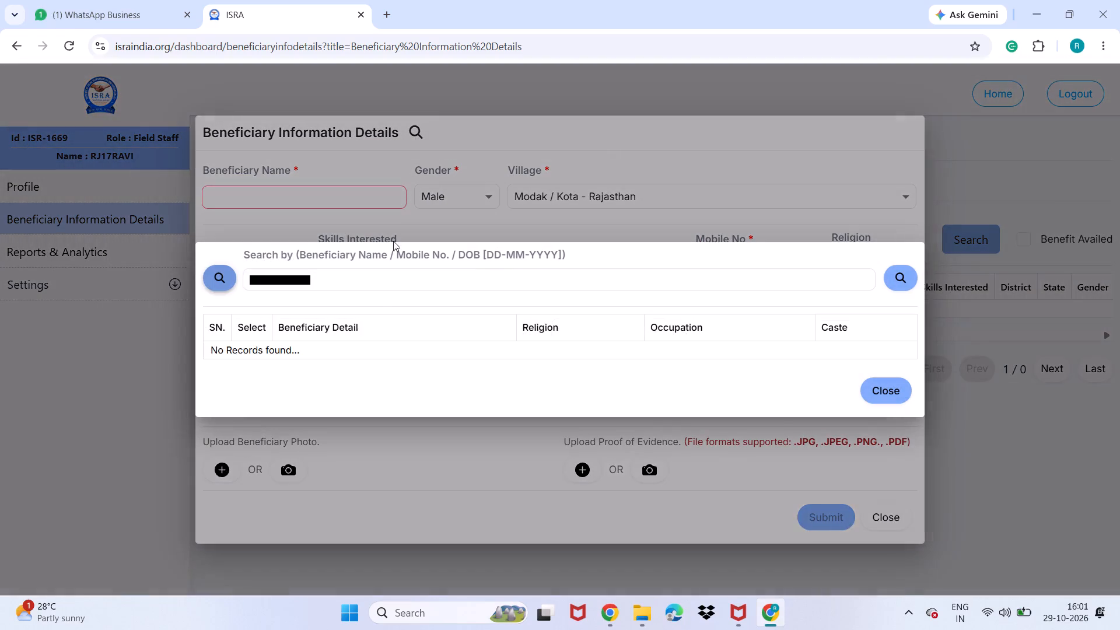
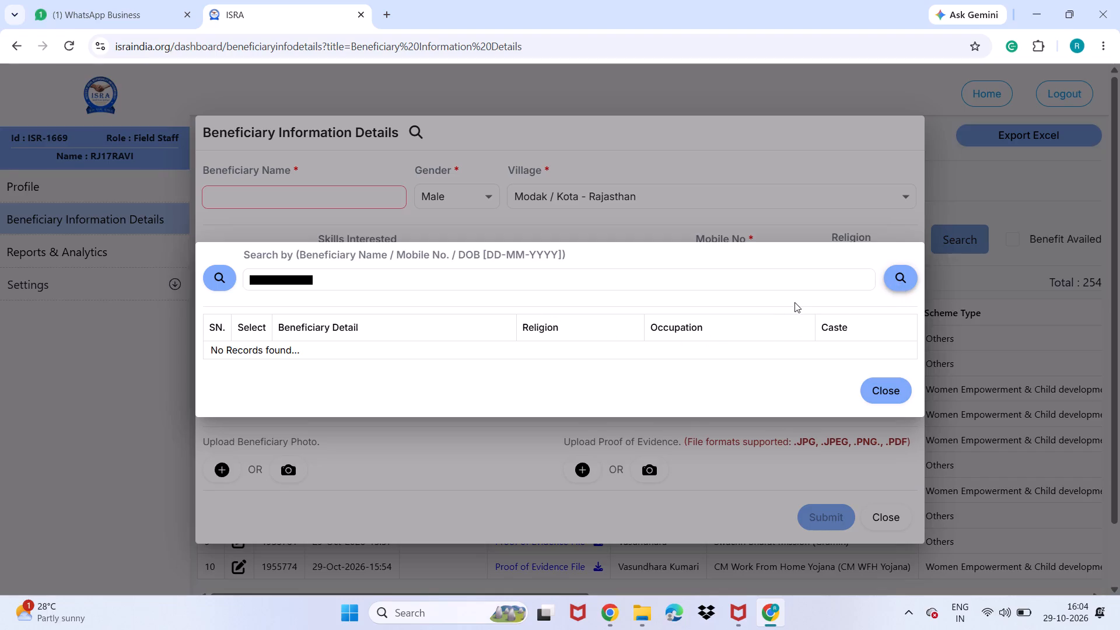
Search existing beneficiaries by the next beneficiary's mobile number and load the first matching record into the form.
left_click(912, 271)
double_click(709, 255)
triple_click(701, 277)
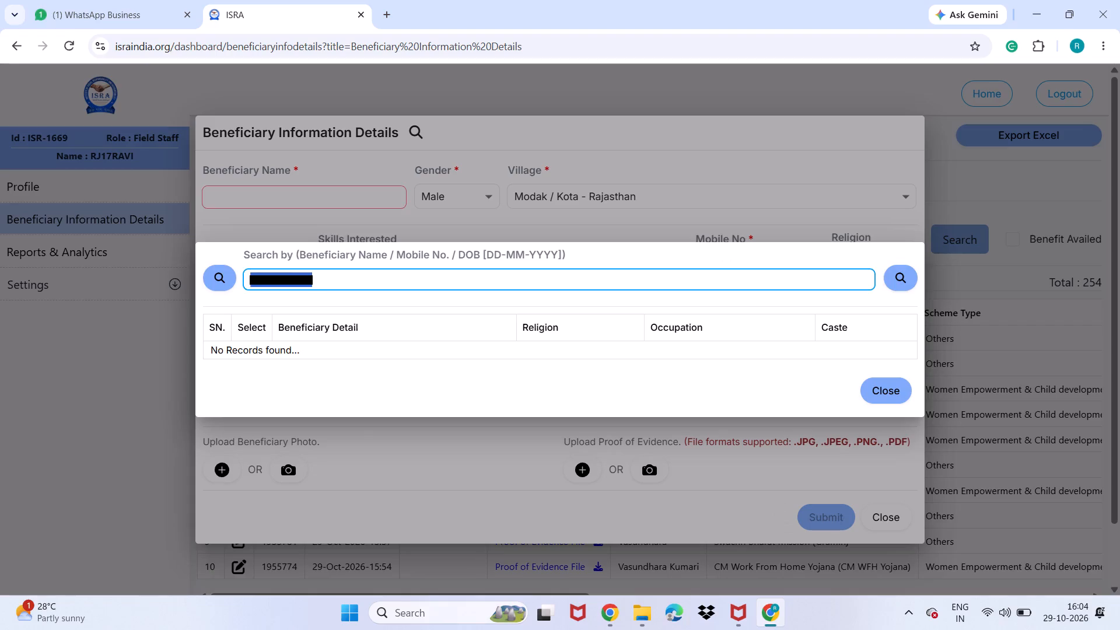
key("BackSpace")
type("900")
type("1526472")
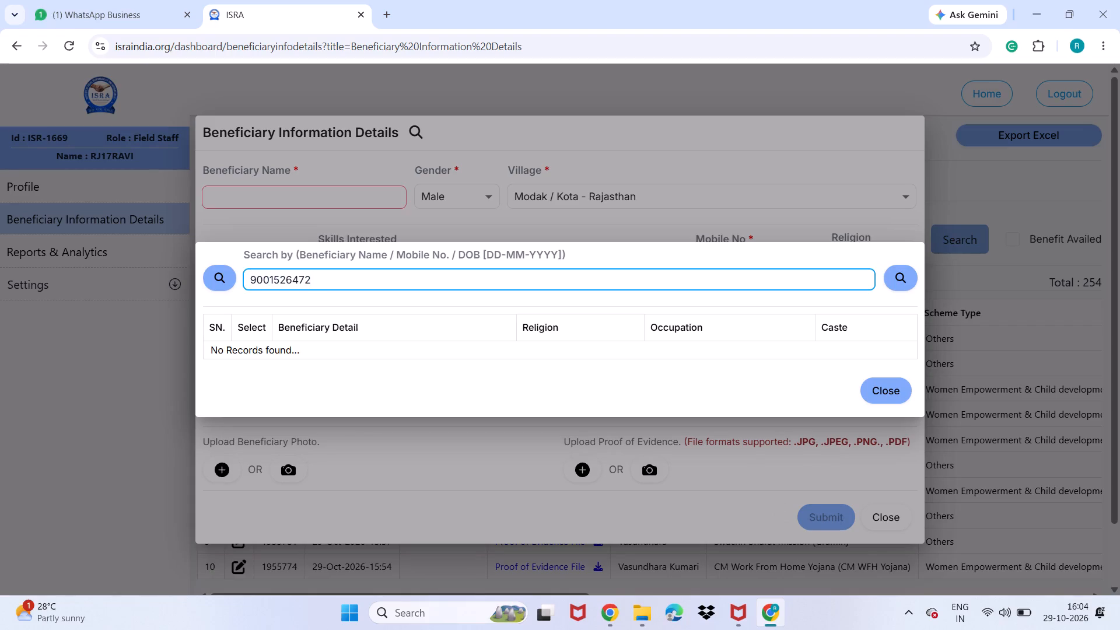
left_click(890, 277)
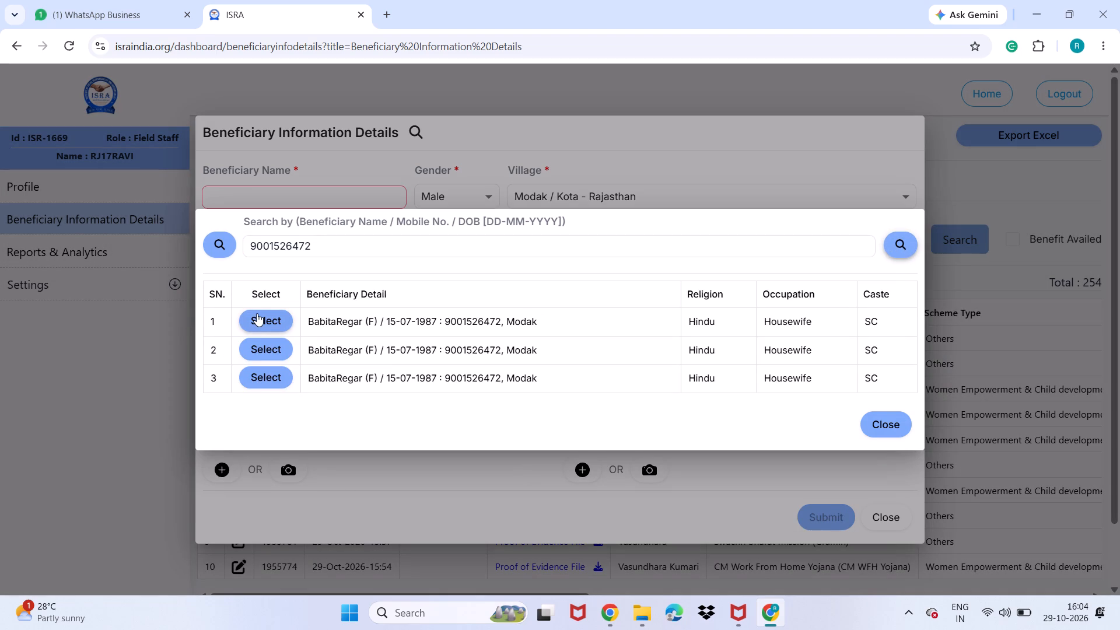
left_click(257, 313)
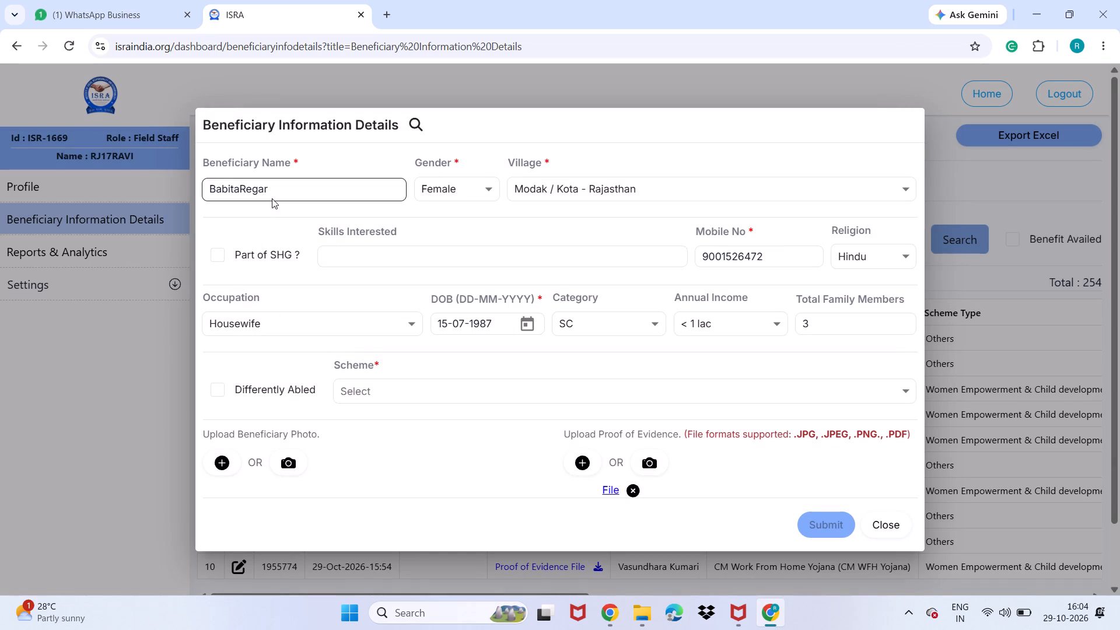
Append "kumari" as a separate word to the beneficiary name.
left_click(283, 192)
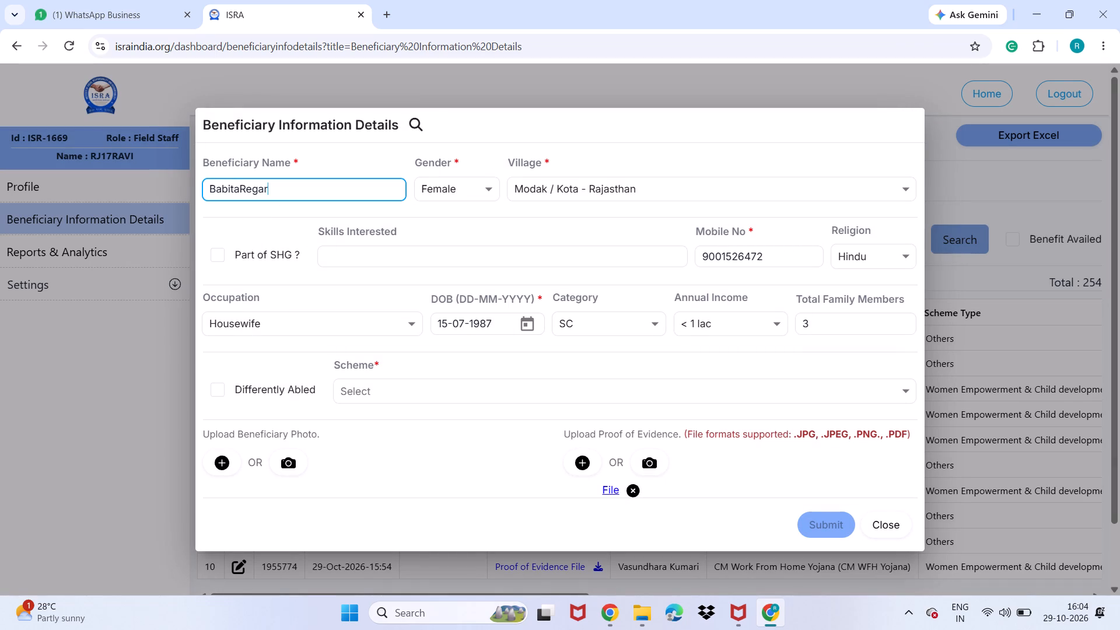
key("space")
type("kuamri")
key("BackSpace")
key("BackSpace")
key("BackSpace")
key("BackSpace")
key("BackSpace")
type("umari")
Replace the last three digits of the beneficiary's mobile number.
left_click(792, 263)
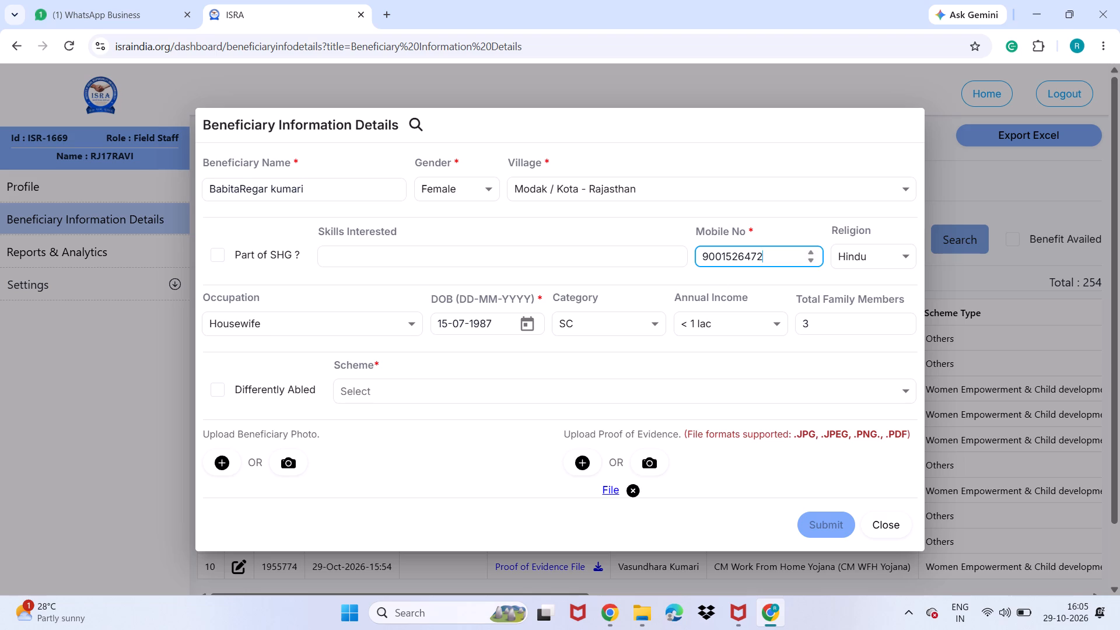
key("BackSpace")
key("BackSpace")
key("BackSpace")
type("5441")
Set the scheme to CM Work From Home Yojana (CM WFH Yojana) / Women Empowerment & Child development, Rajasthan.
left_click(687, 390)
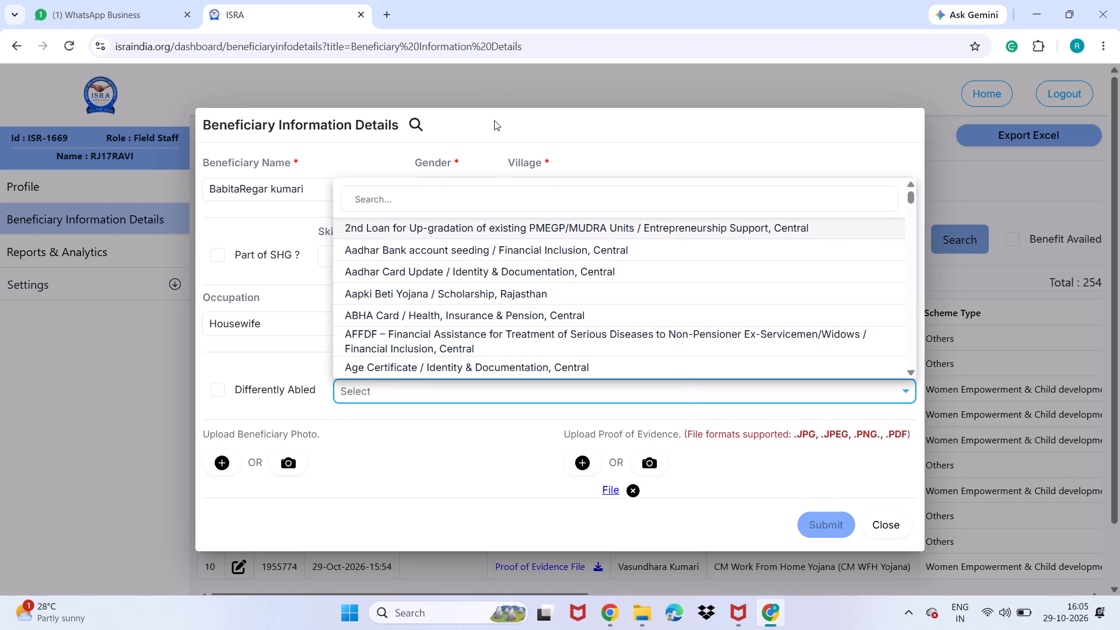
left_click(528, 202)
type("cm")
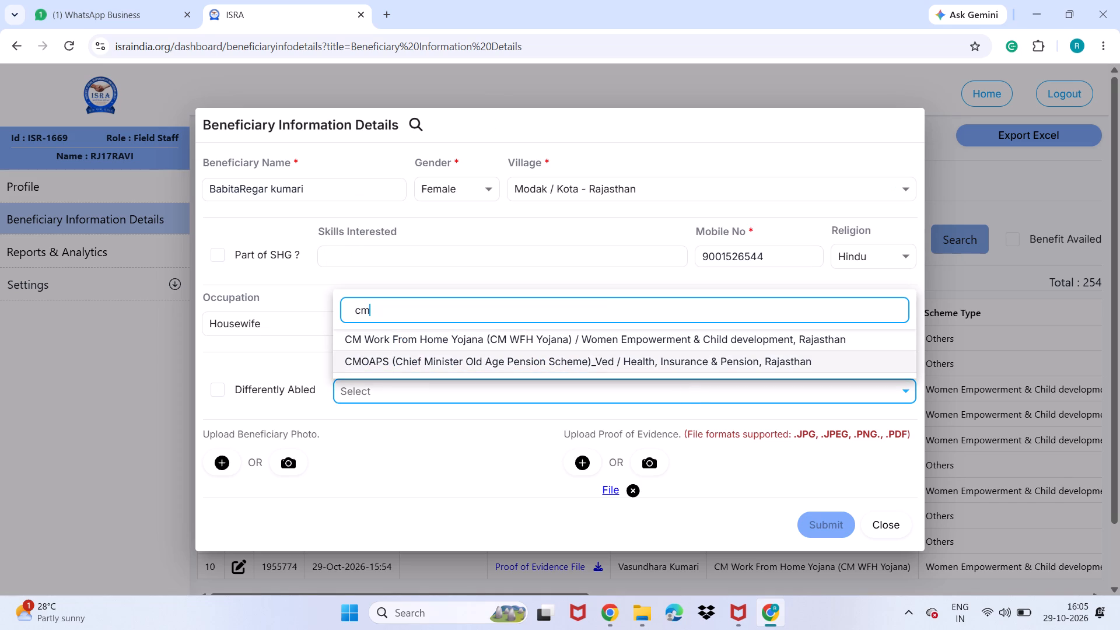
left_click(563, 335)
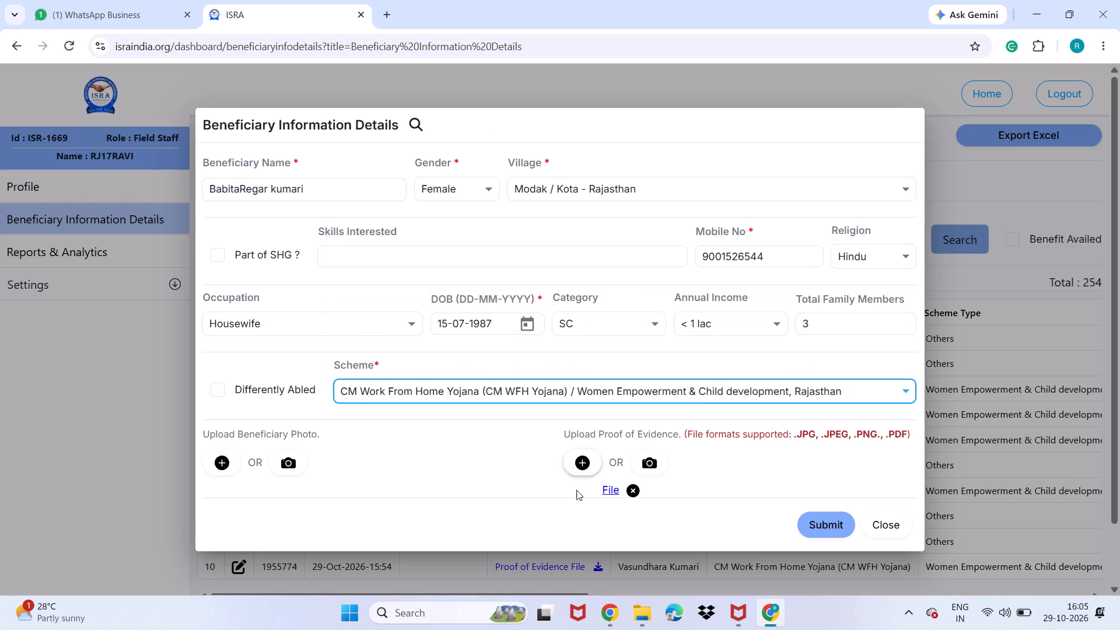
Check the attached proof of evidence file and submit the CM Work From Home Yojana record.
left_click(611, 490)
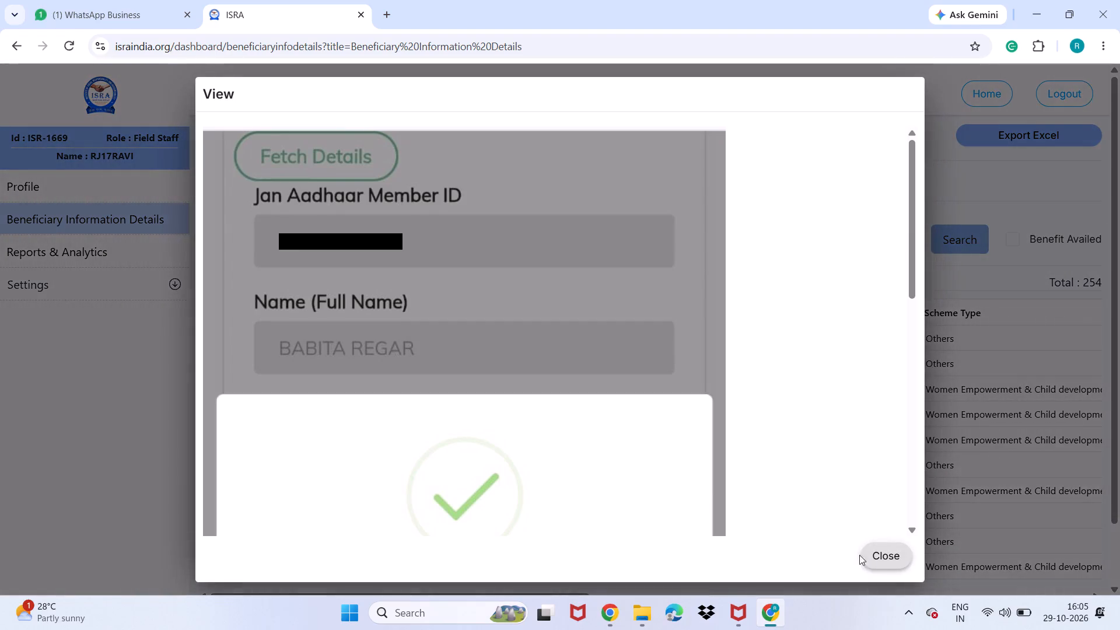
left_click(882, 560)
left_click(815, 521)
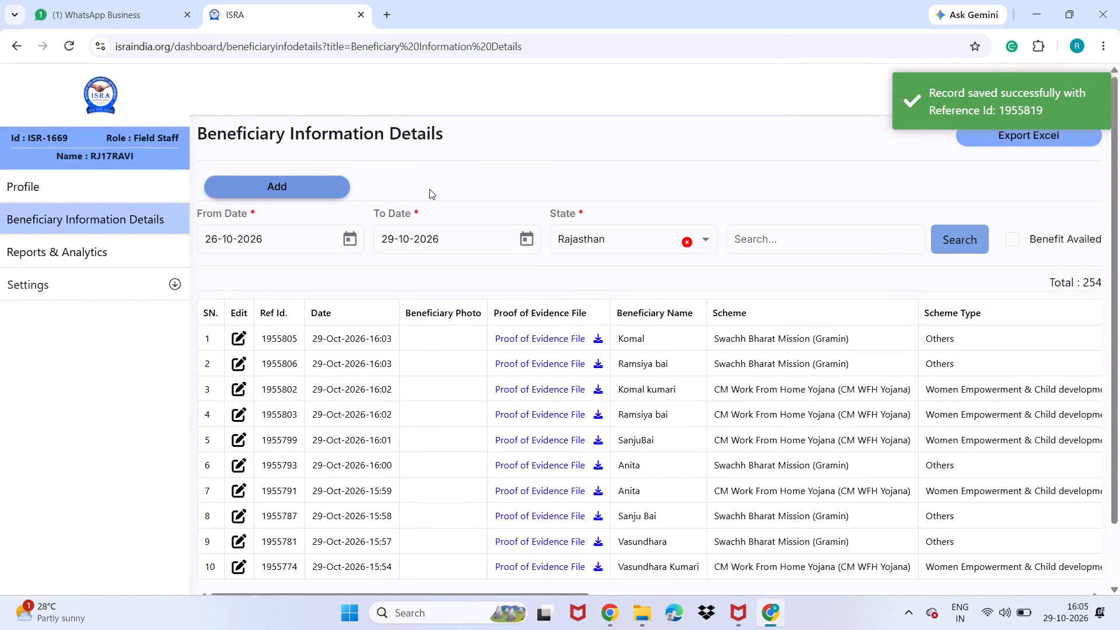
Start a new record, load the third match for the same mobile number, and check its proof of evidence file.
left_click(334, 189)
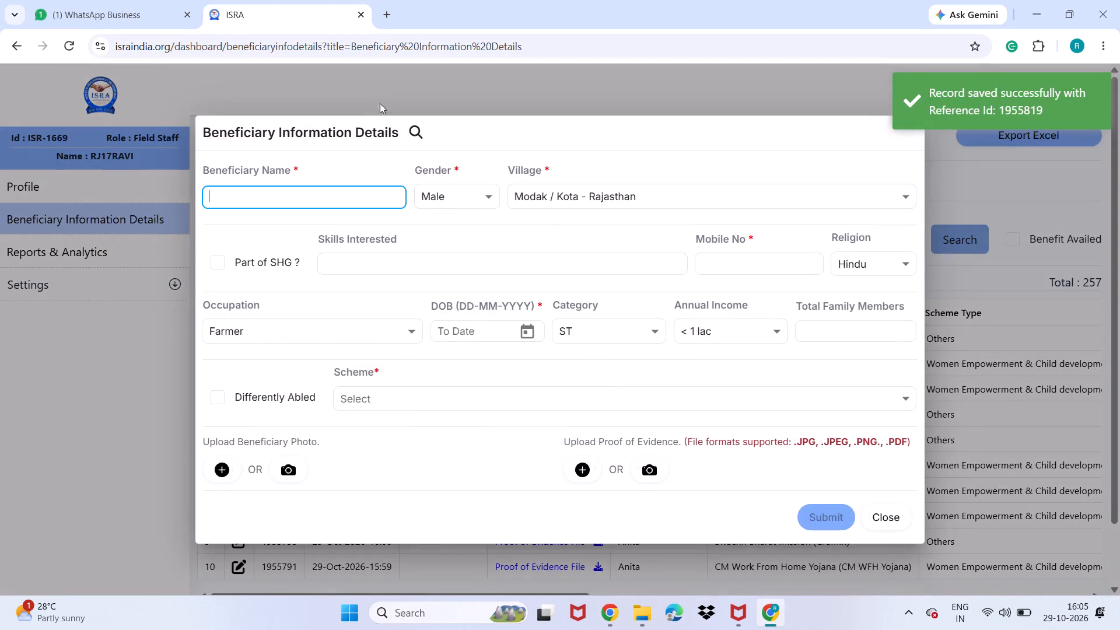
left_click(405, 128)
left_click(415, 135)
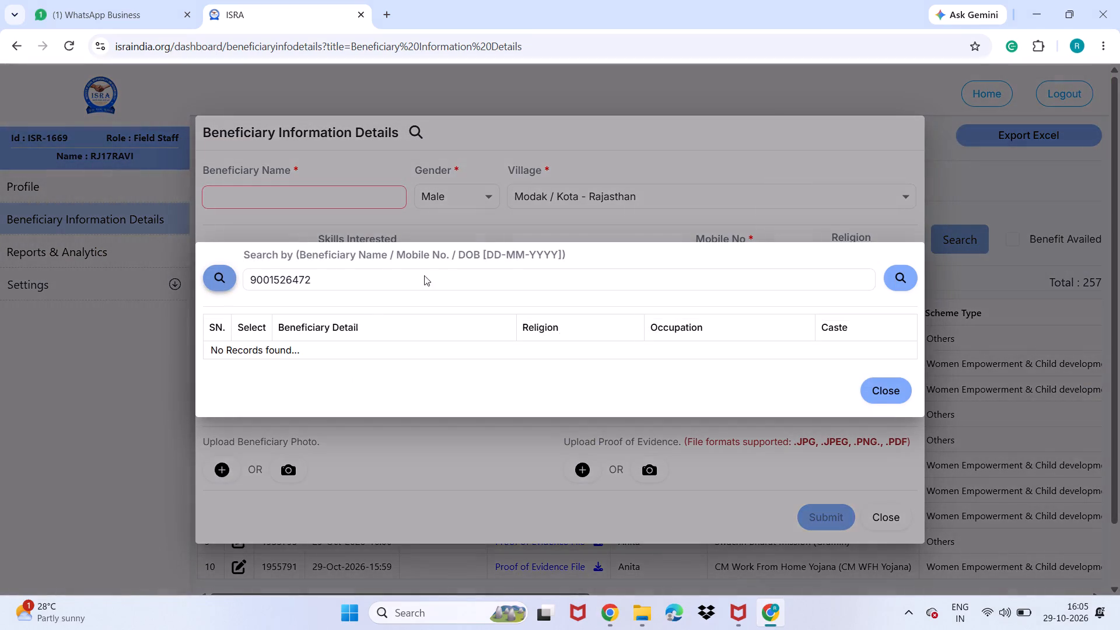
left_click(897, 253)
left_click(891, 281)
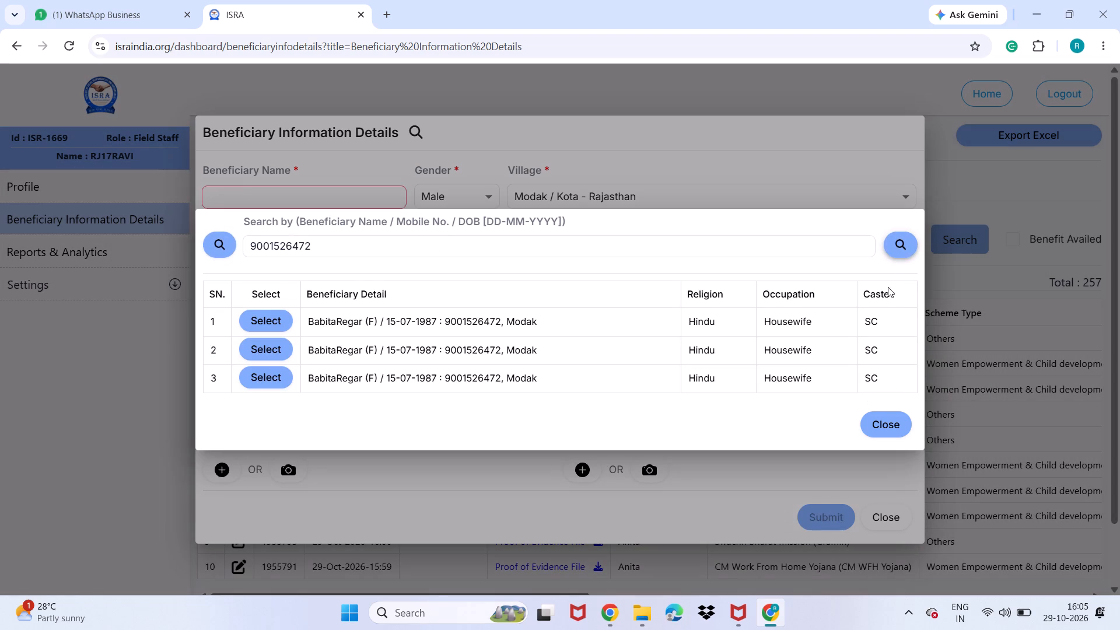
left_click(286, 373)
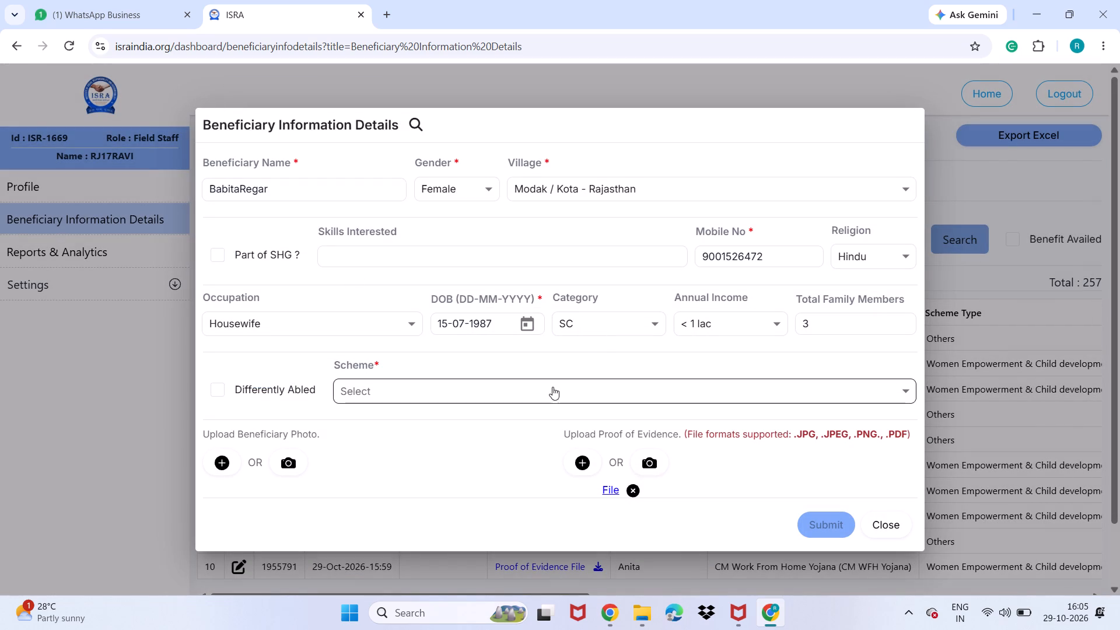
left_click(606, 485)
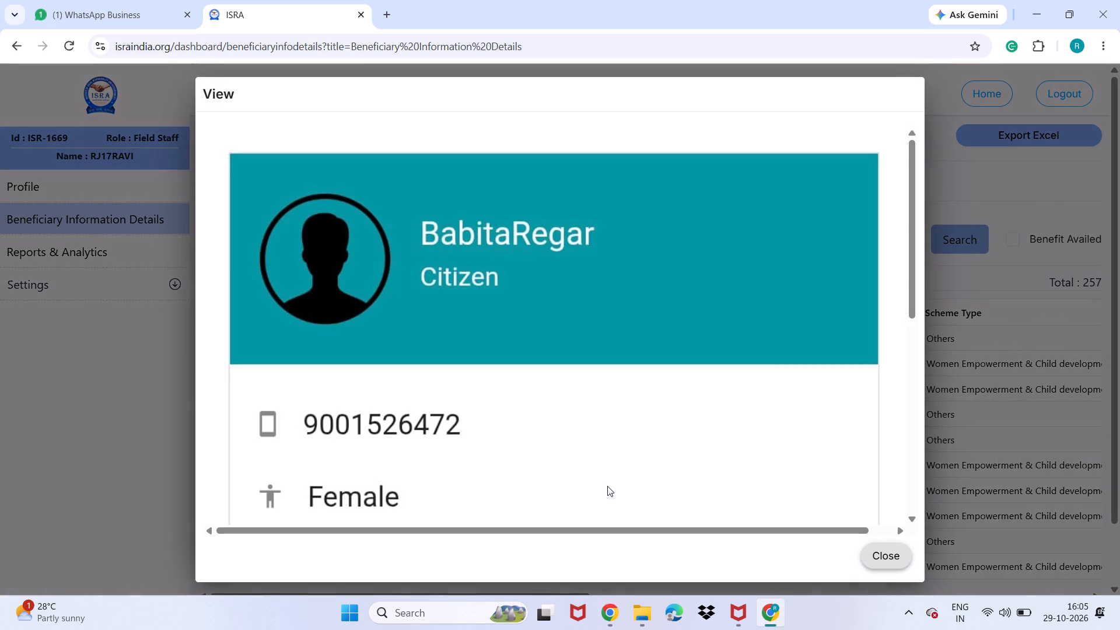
left_click(908, 566)
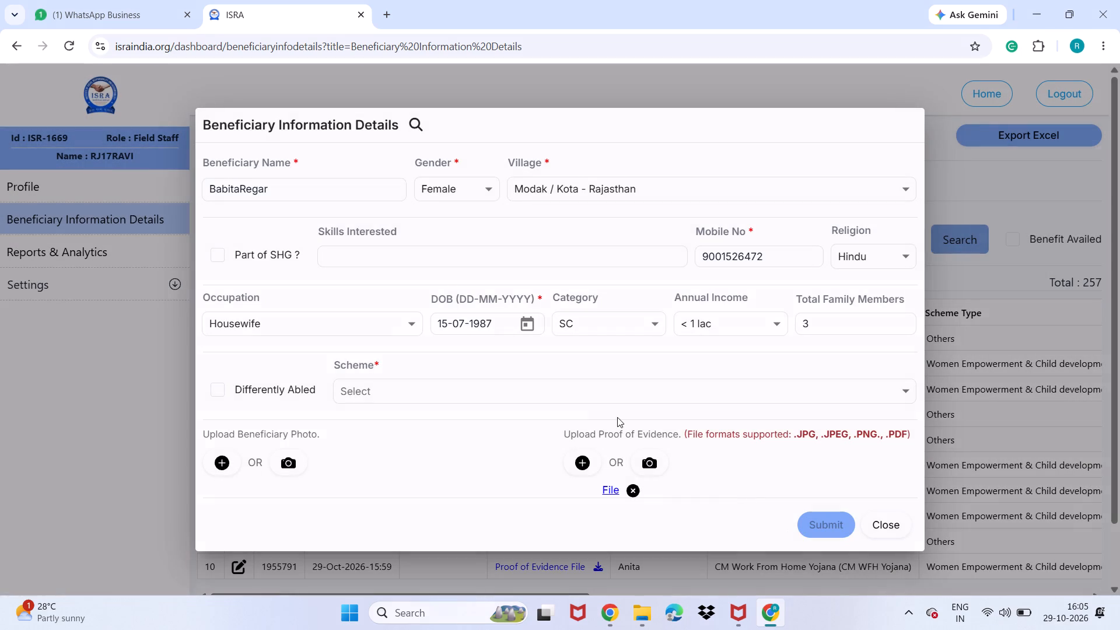
Set the scheme of the new record to Swachh Bharat Mission (Gramin) / Others, Central.
left_click(593, 398)
double_click(558, 209)
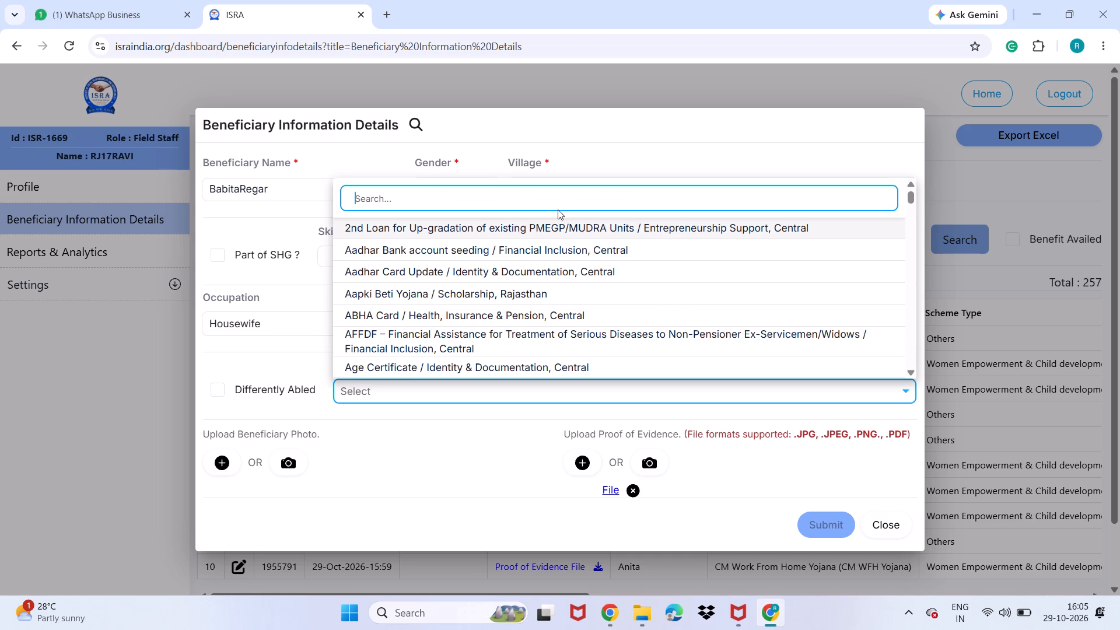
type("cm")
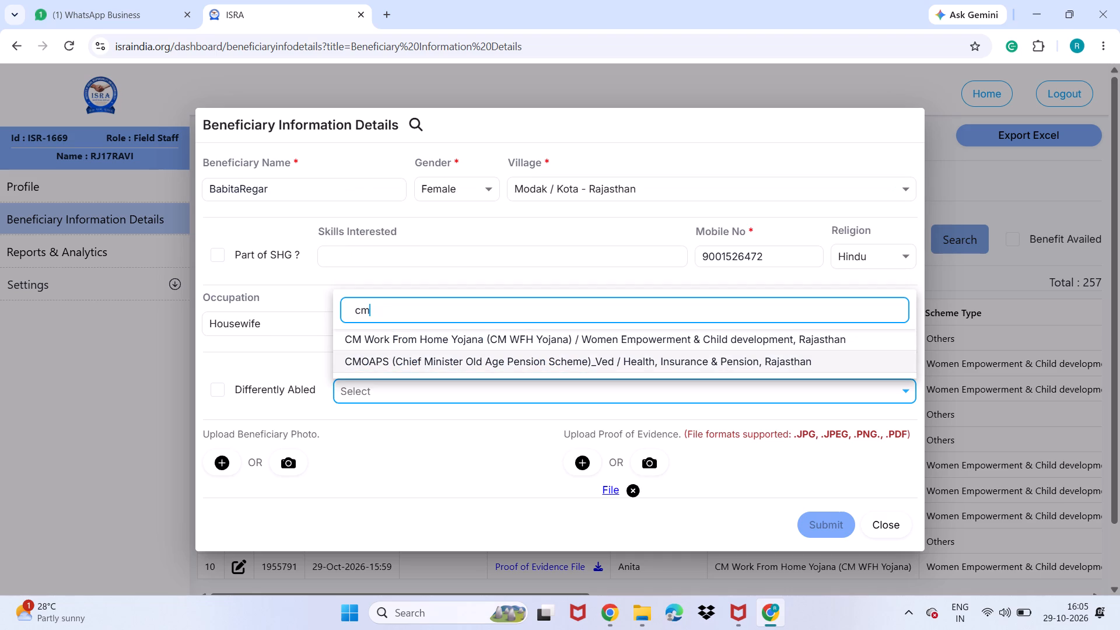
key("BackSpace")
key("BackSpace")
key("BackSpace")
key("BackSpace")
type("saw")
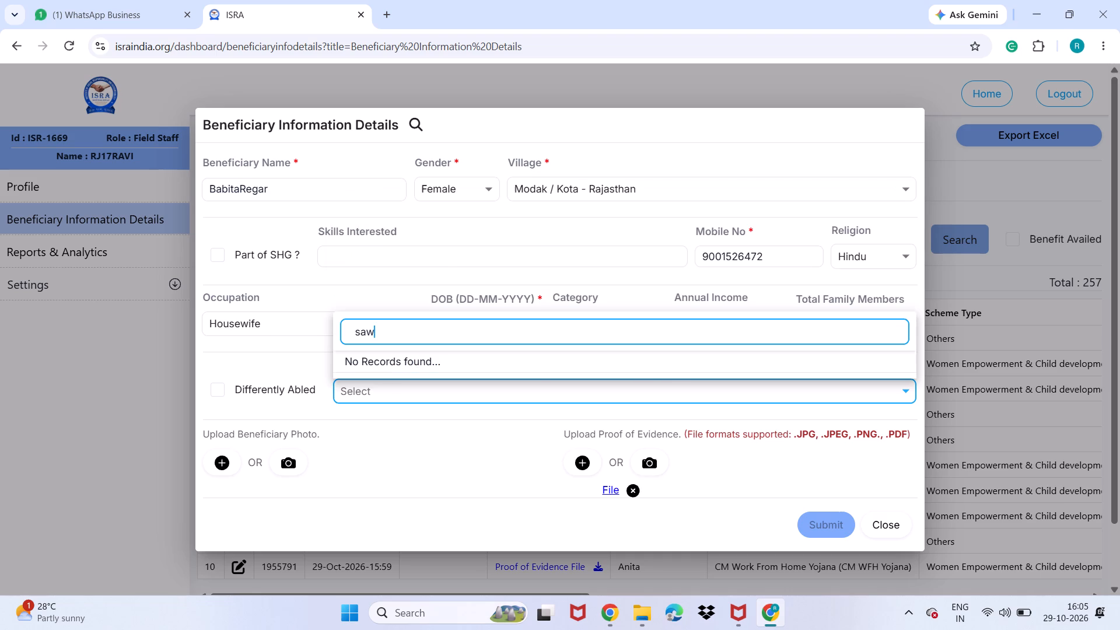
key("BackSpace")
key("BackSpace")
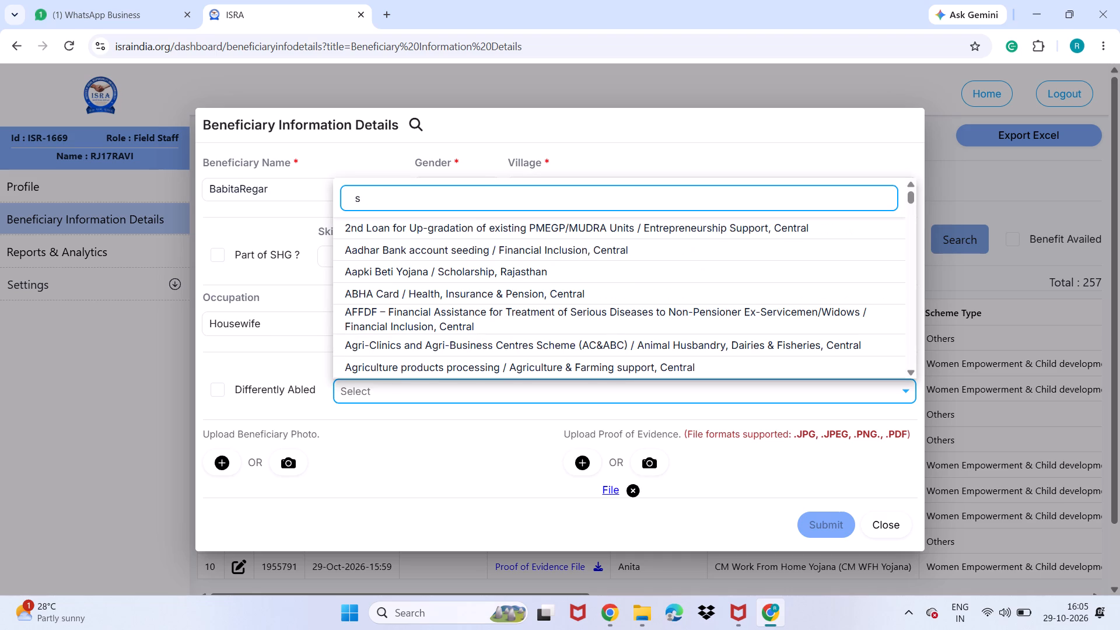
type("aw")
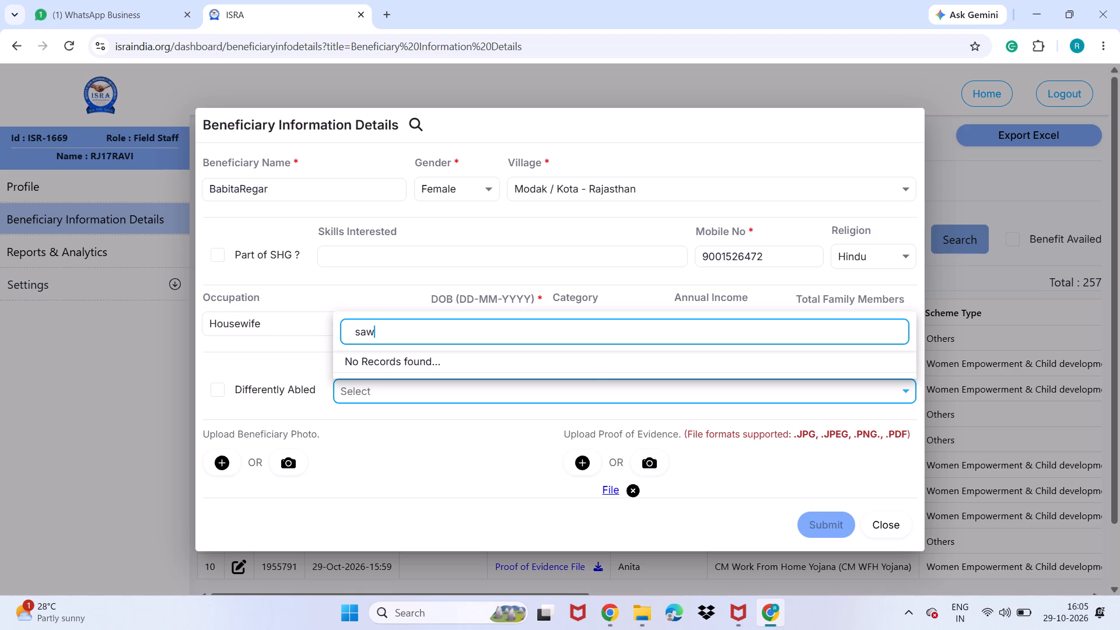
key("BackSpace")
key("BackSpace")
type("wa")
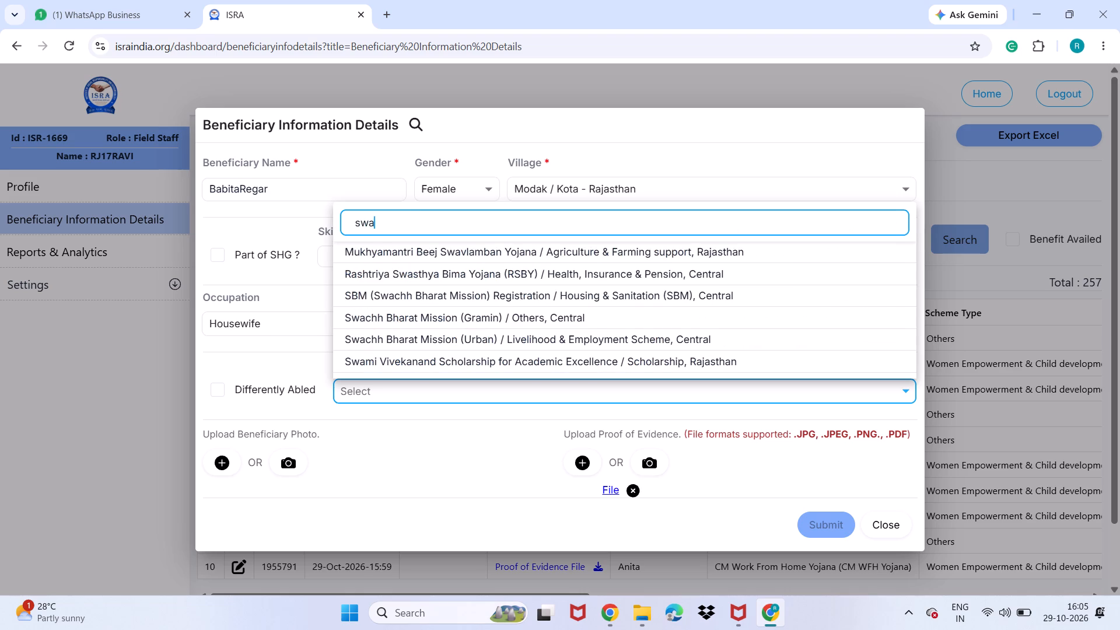
left_click(521, 325)
Replace the last three digits of the mobile number with the same ones used in the beneficiary's previous record.
left_click(771, 257)
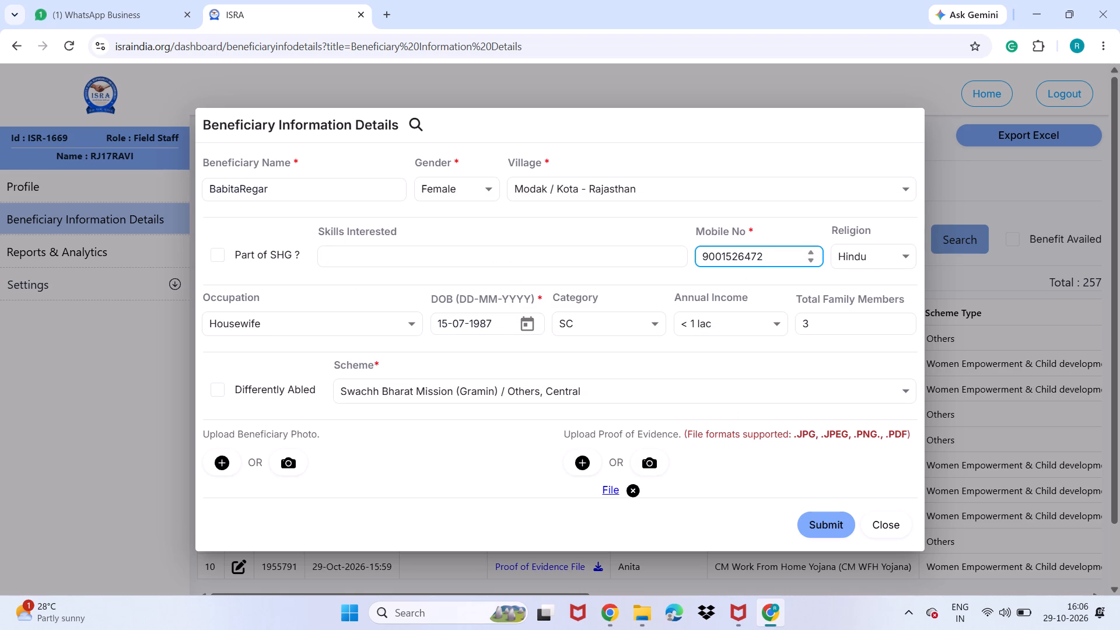
key("BackSpace")
key("BackSpace")
key("BackSpace")
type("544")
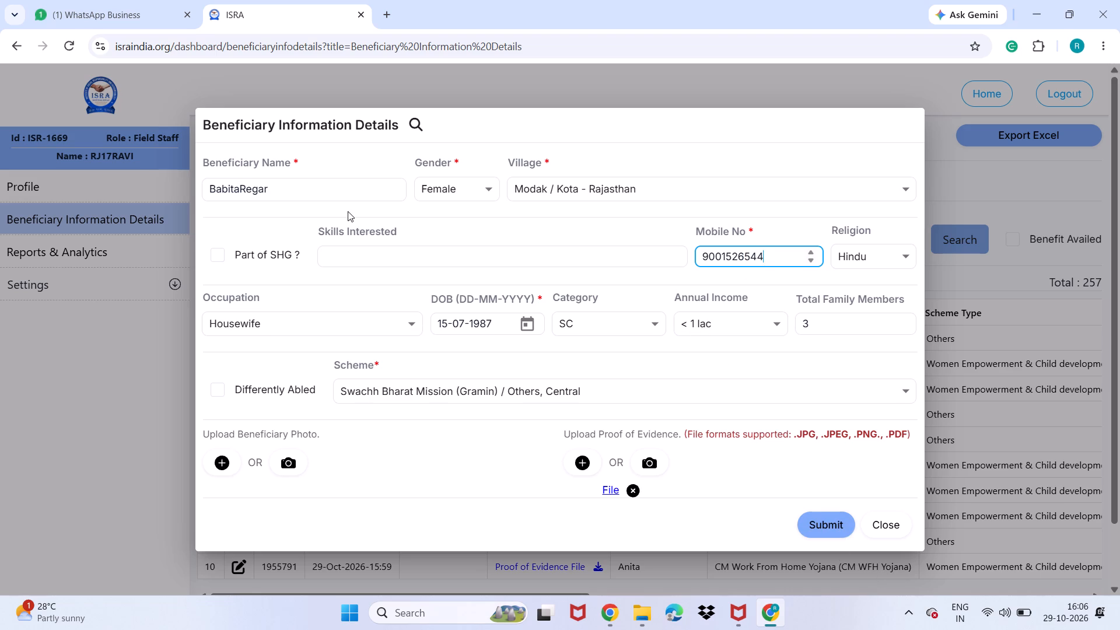
Append "kumari" to the beneficiary name and submit the Swachh Bharat Mission (Gramin) record.
left_click(340, 190)
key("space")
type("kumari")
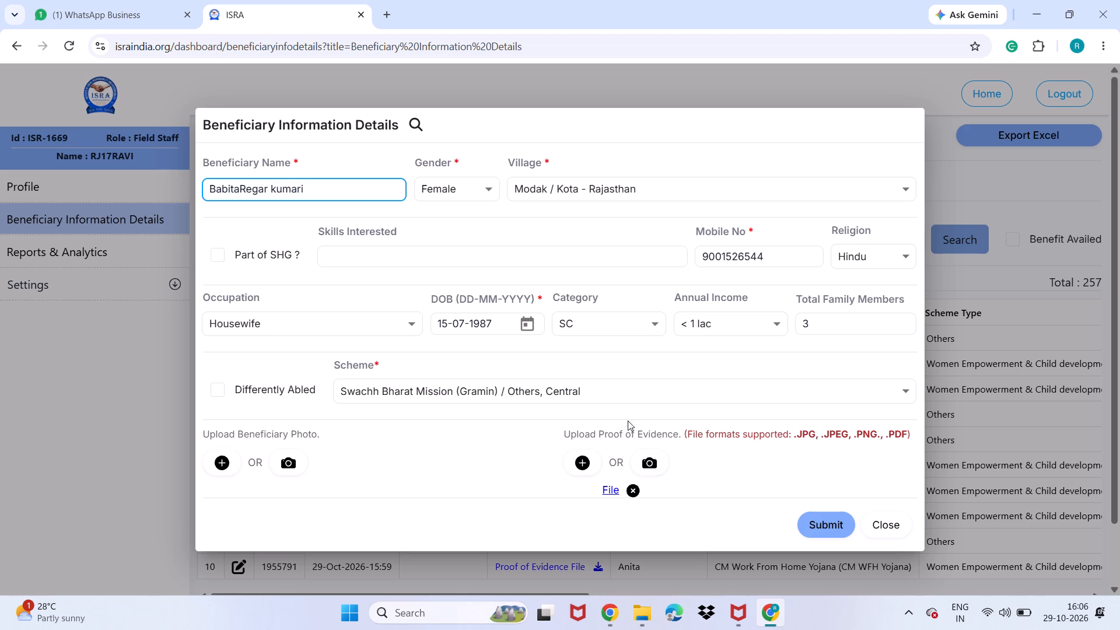
left_click_drag(818, 524, 824, 524)
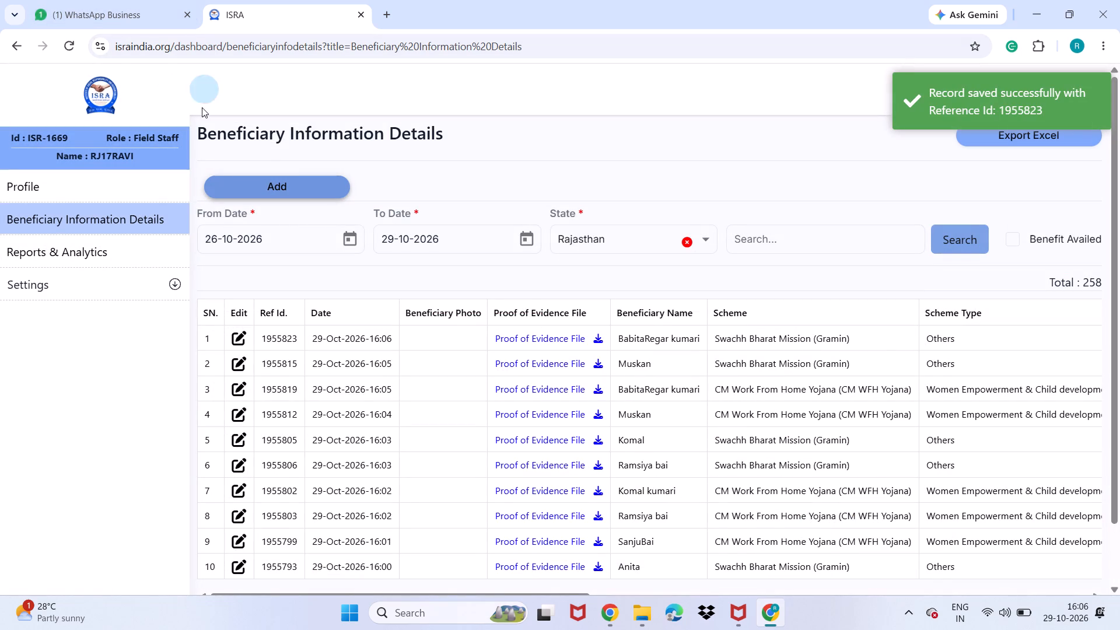
Start another beneficiary record and open the search for existing beneficiary details.
left_click(331, 178)
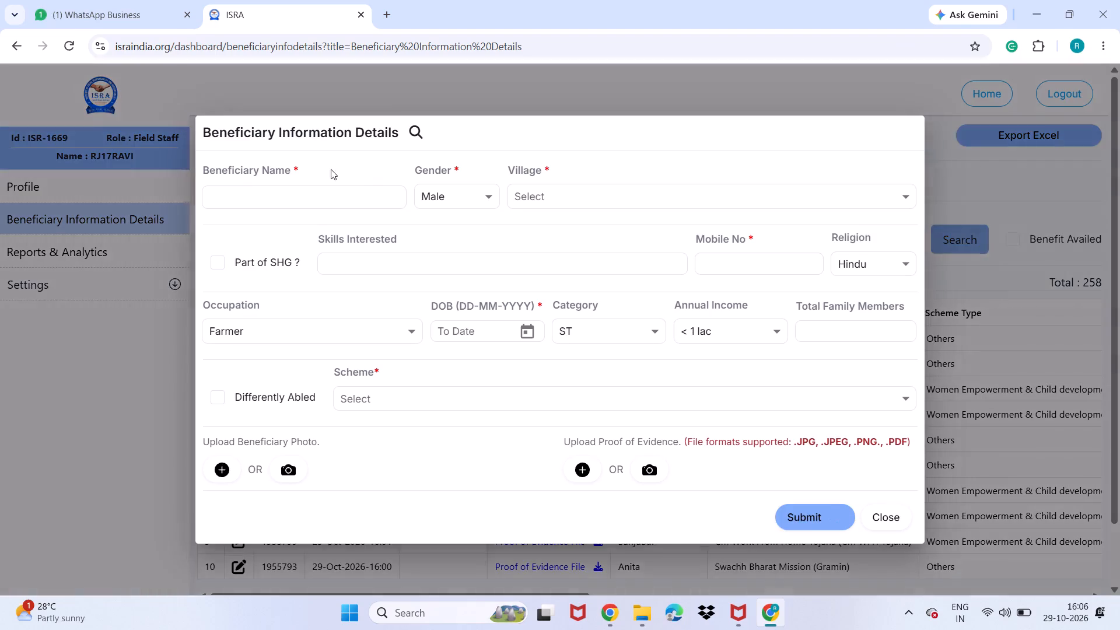
left_click(413, 136)
left_click(383, 267)
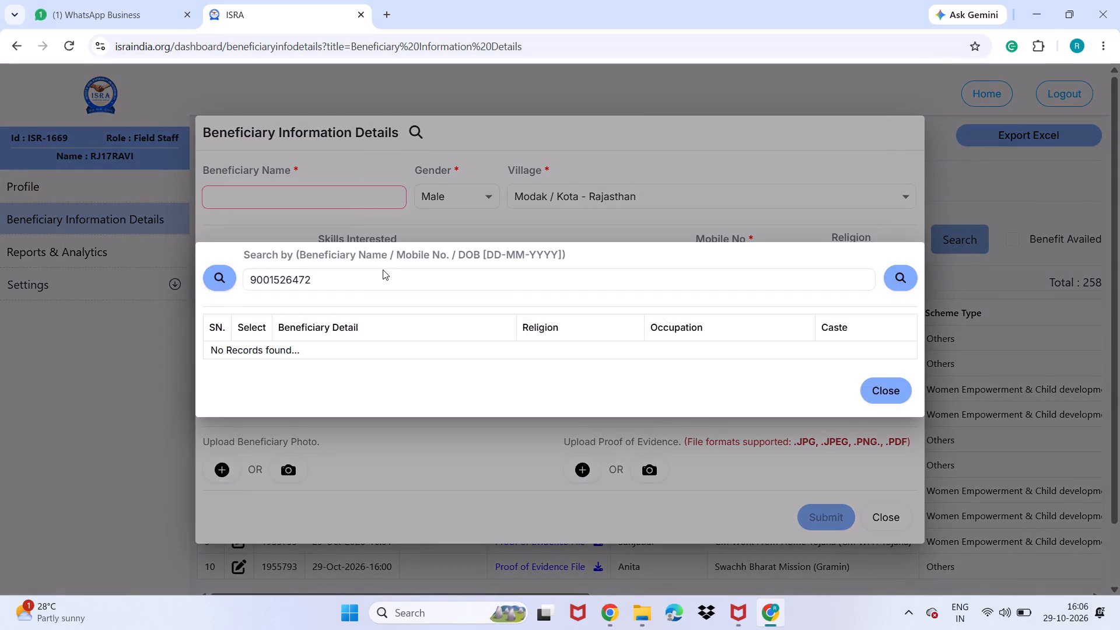
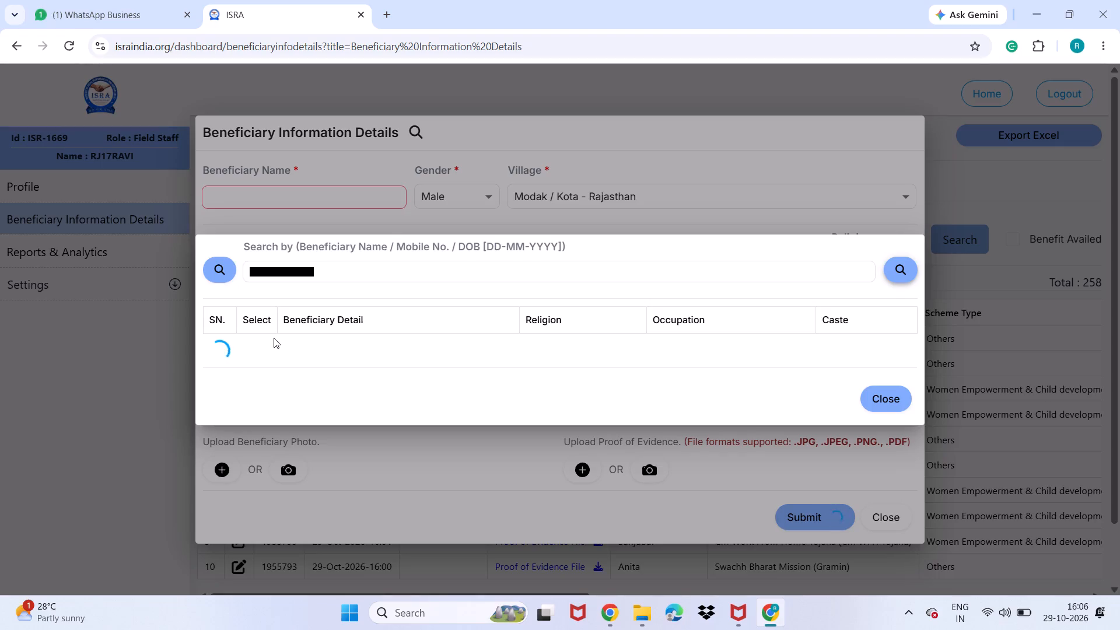
Reuse the details of the first matching beneficiary and remove "bai" from the beneficiary name.
left_click(274, 330)
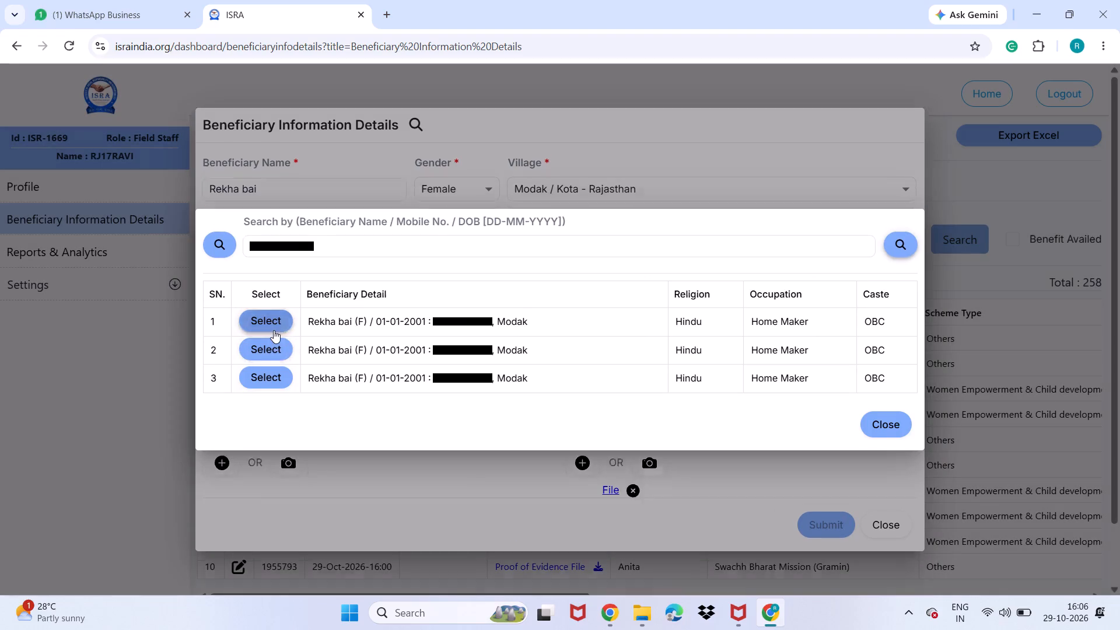
left_click(374, 201)
left_click(368, 192)
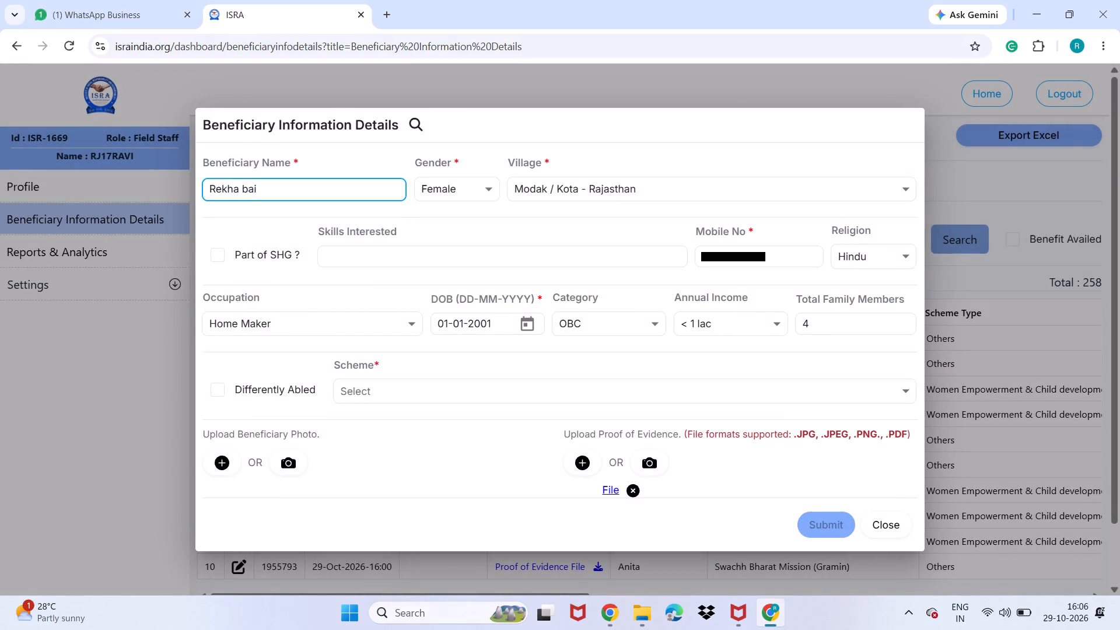
key("BackSpace")
key("BackSpace")
key("BackSpace")
key("BackSpace")
Replace the last three digits of the beneficiary's mobile number.
left_click(784, 257)
key("BackSpace")
key("BackSpace")
key("BackSpace")
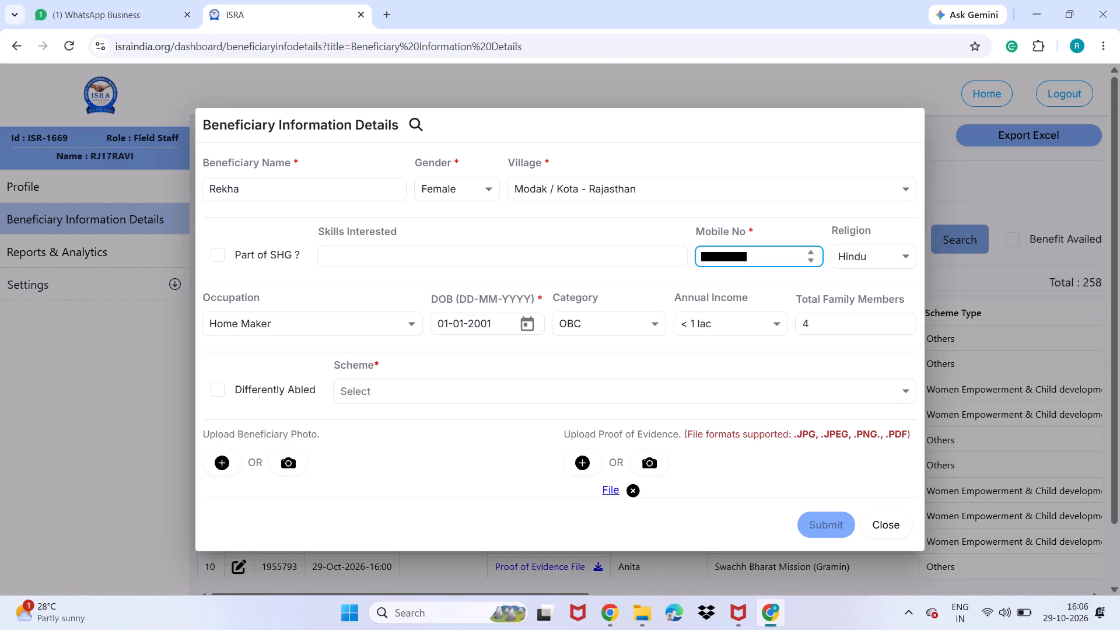
type("401")
Set the scheme to CM Work From Home Yojana (CM WFH Yojana) / Women Empowerment & Child development, Rajasthan.
left_click(568, 401)
left_click(425, 209)
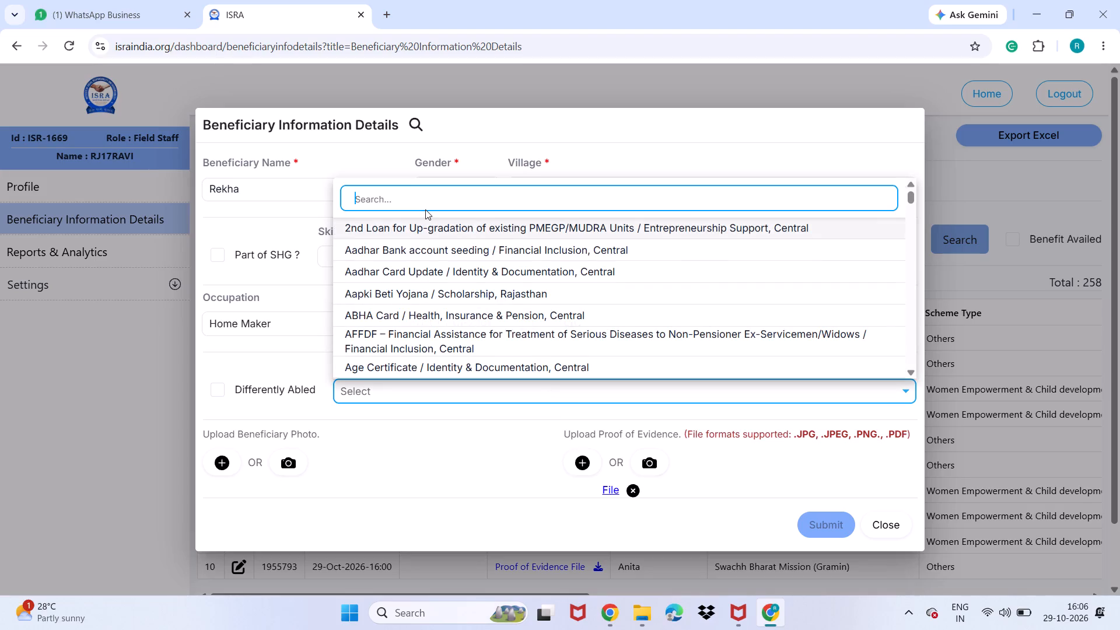
type("cm")
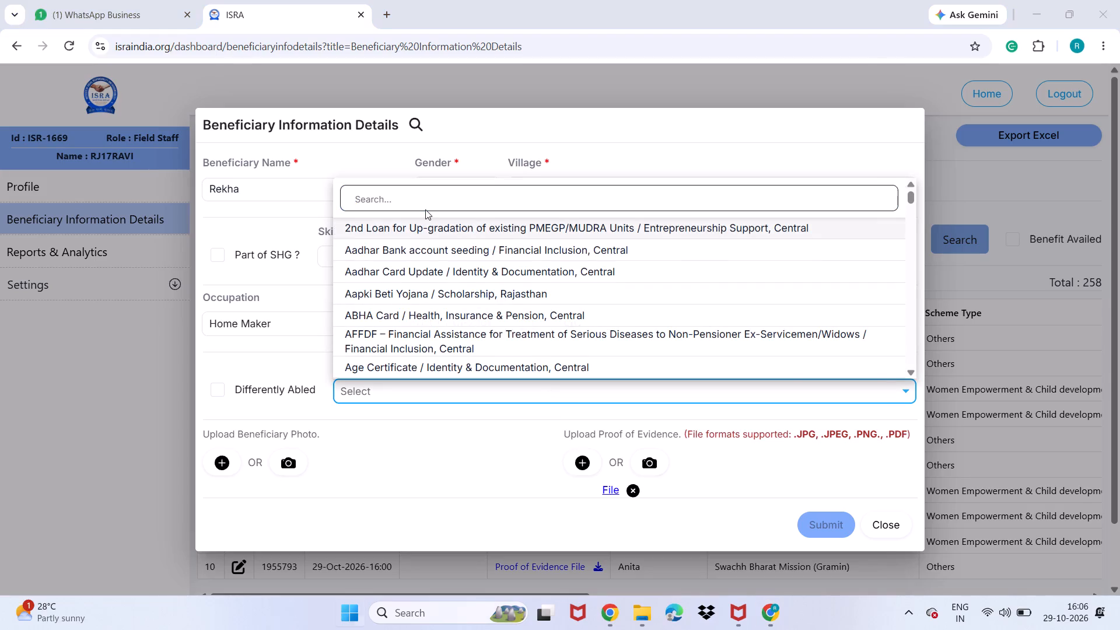
left_click(878, 339)
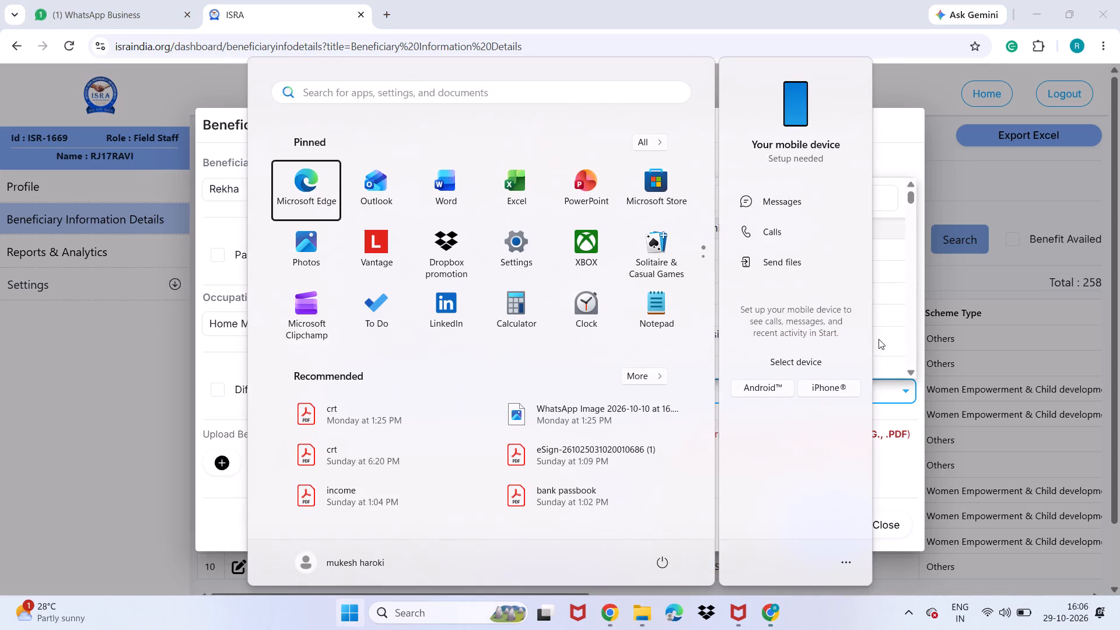
left_click(394, 197)
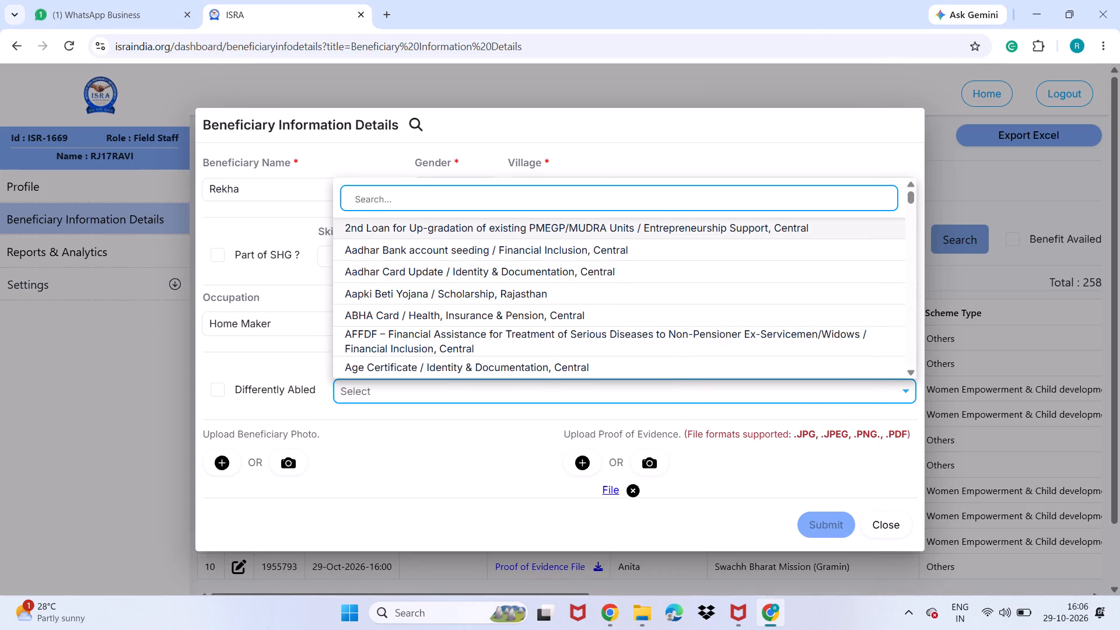
type("cm")
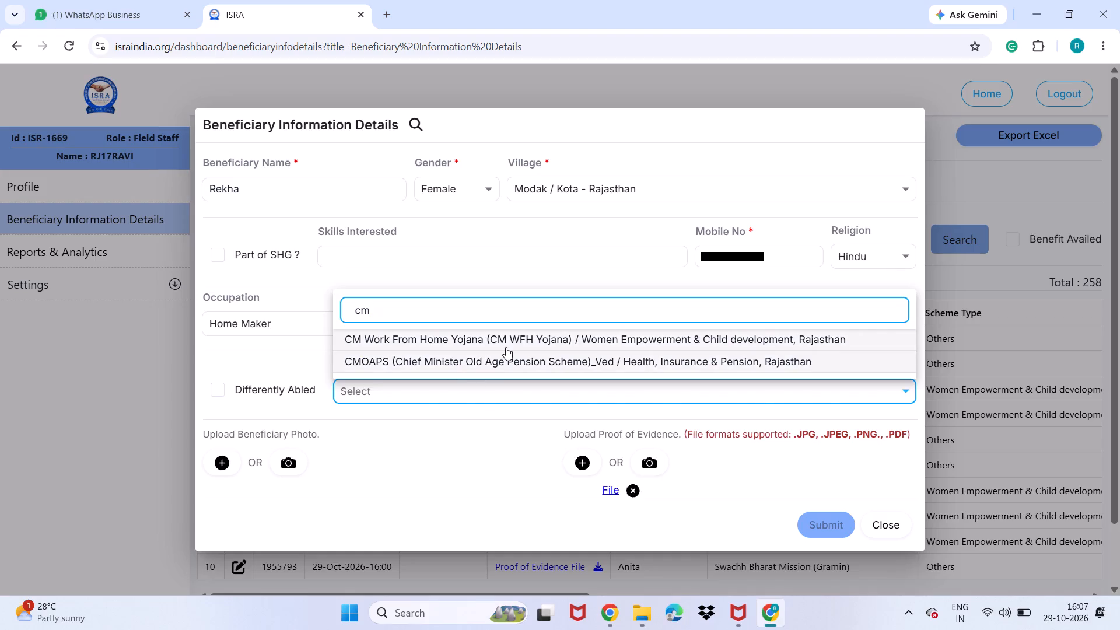
left_click(507, 346)
Check the attached proof of evidence file and submit the CM Work From Home Yojana record.
left_click(610, 489)
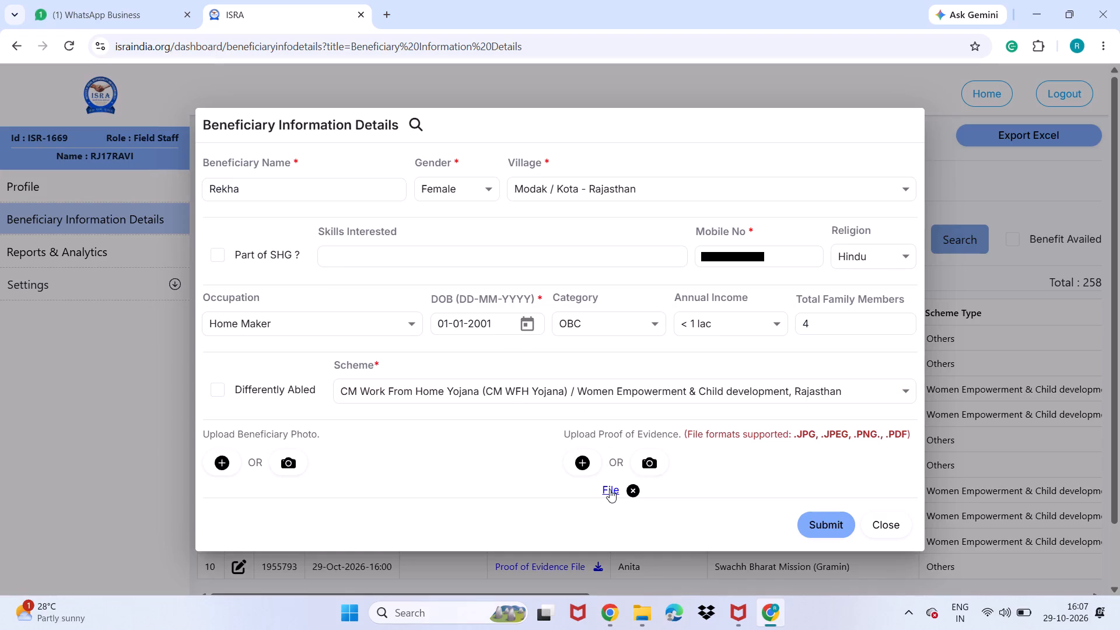
left_click(884, 562)
left_click(829, 526)
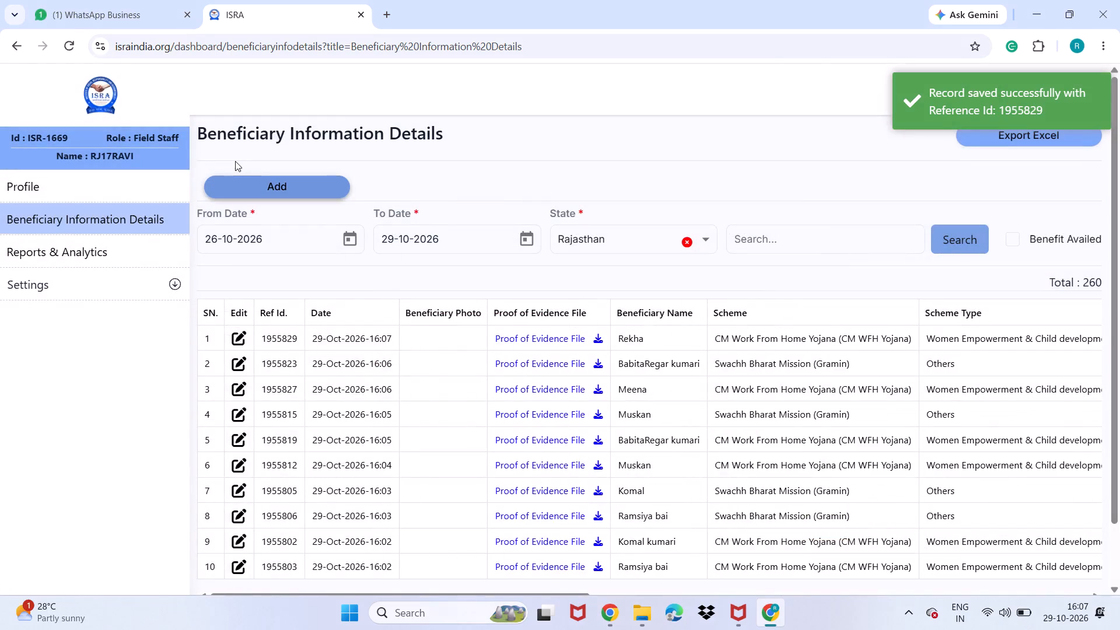
Start another beneficiary record and open the search for existing beneficiary details, ready for a new search term.
left_click(288, 195)
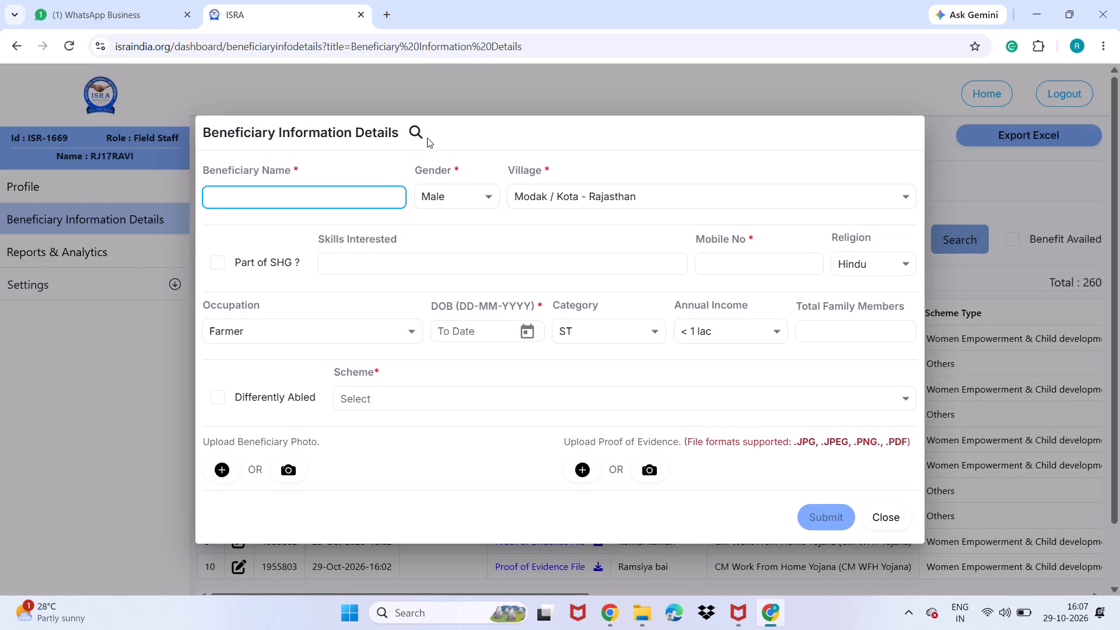
left_click(418, 138)
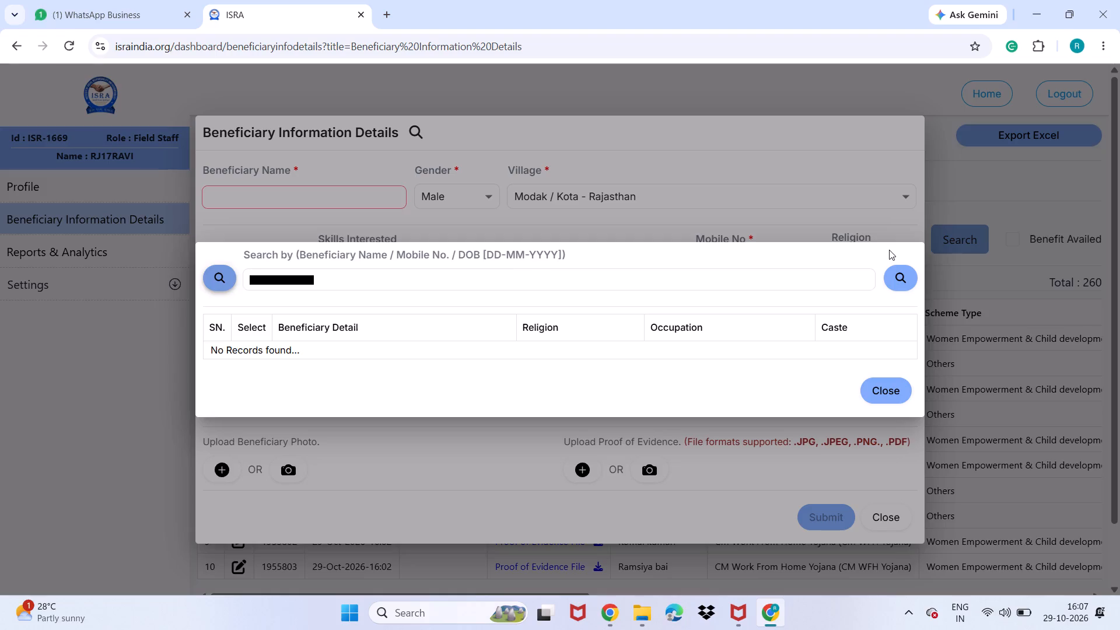
triple_click(638, 287)
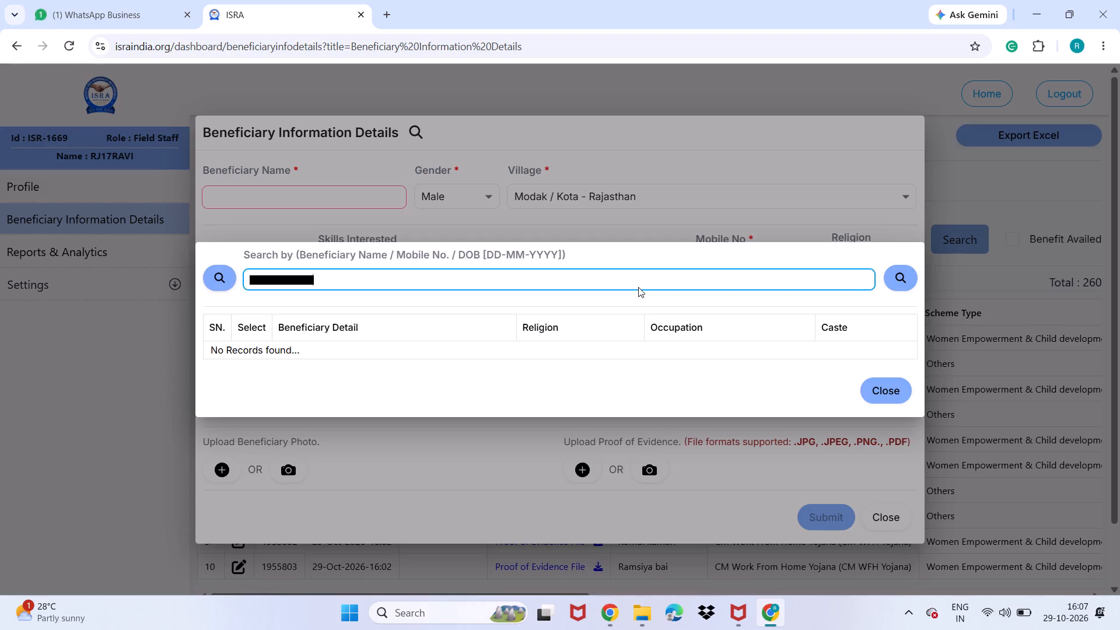
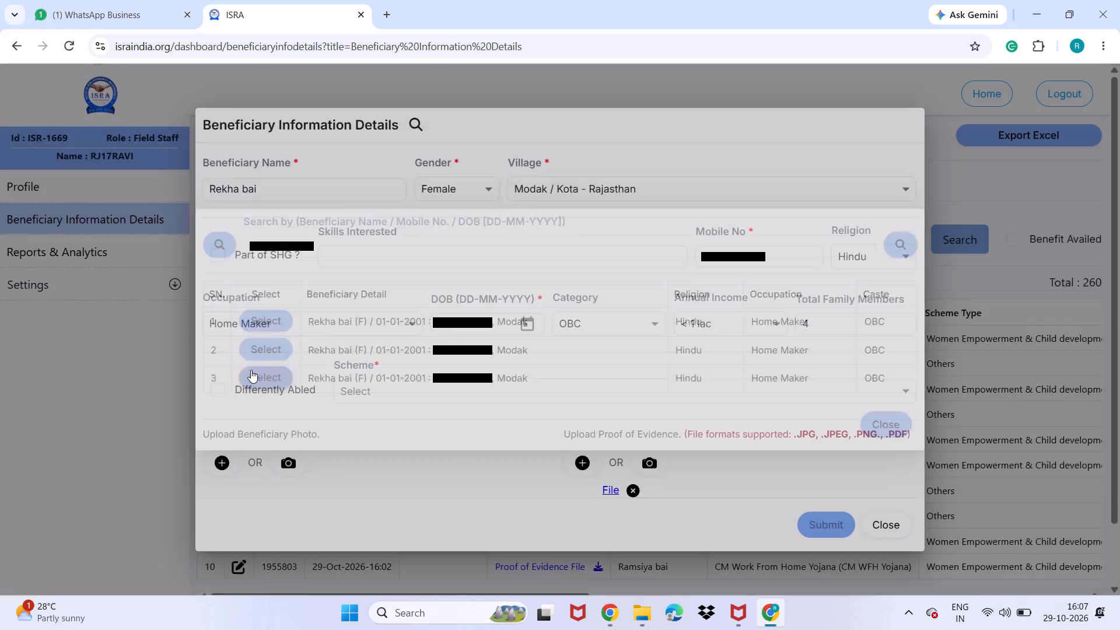
Replace the last three digits of the beneficiary's mobile number.
left_click(807, 251)
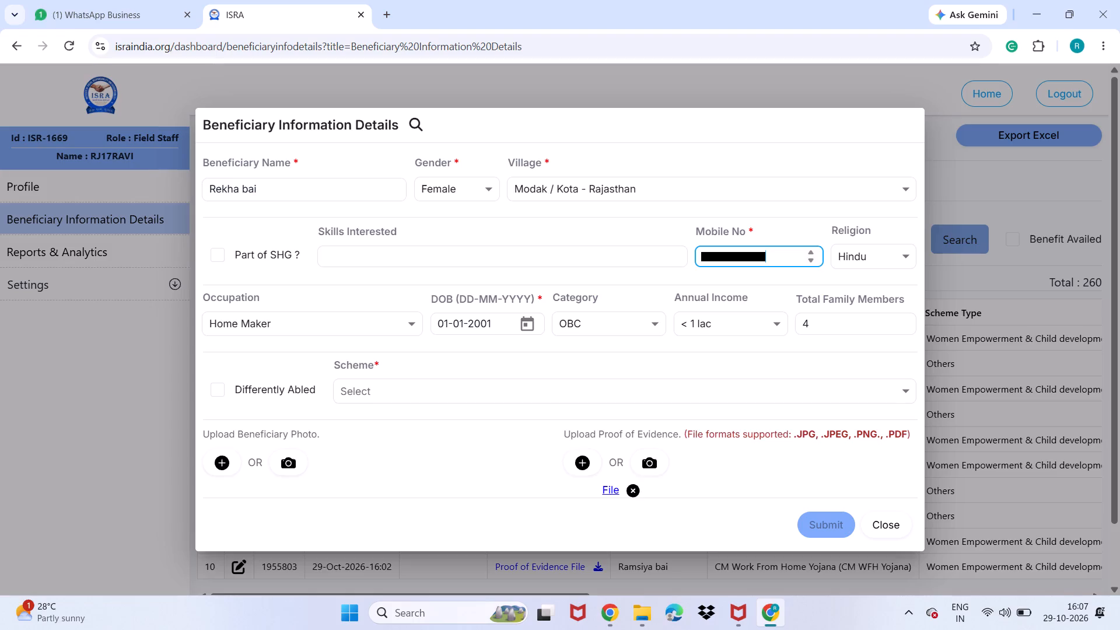
double_click(766, 260)
key("BackSpace")
key("BackSpace")
key("BackSpace")
type("401")
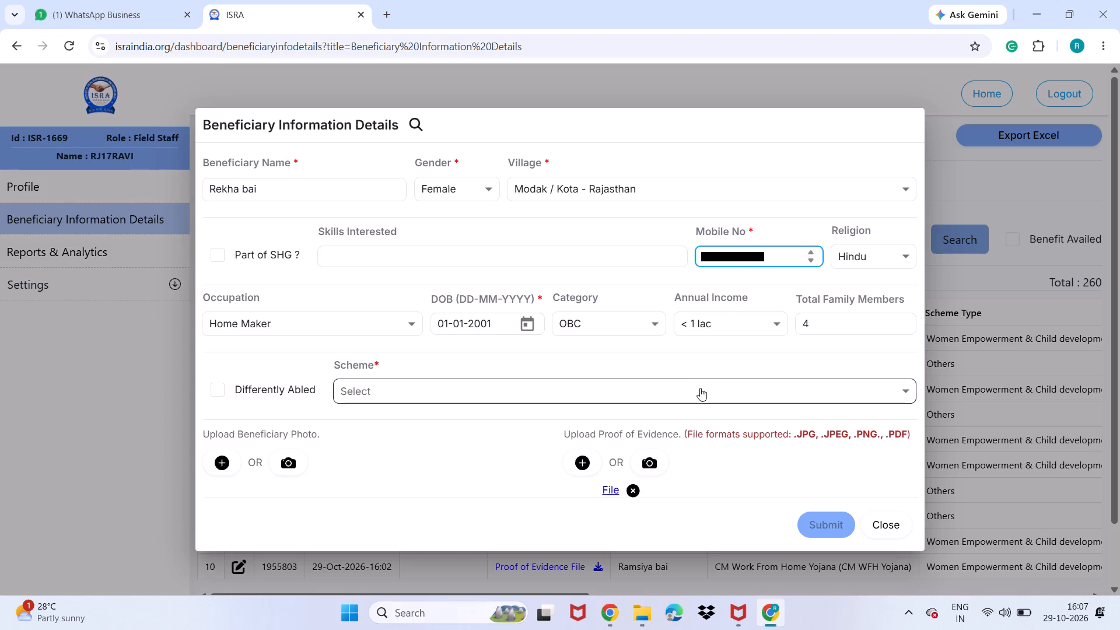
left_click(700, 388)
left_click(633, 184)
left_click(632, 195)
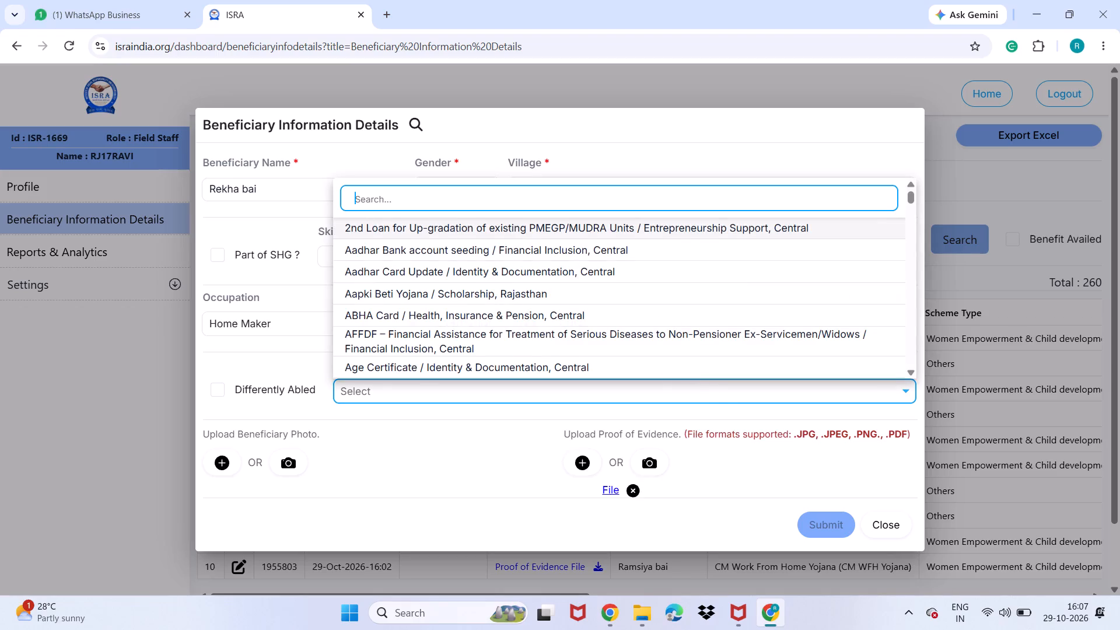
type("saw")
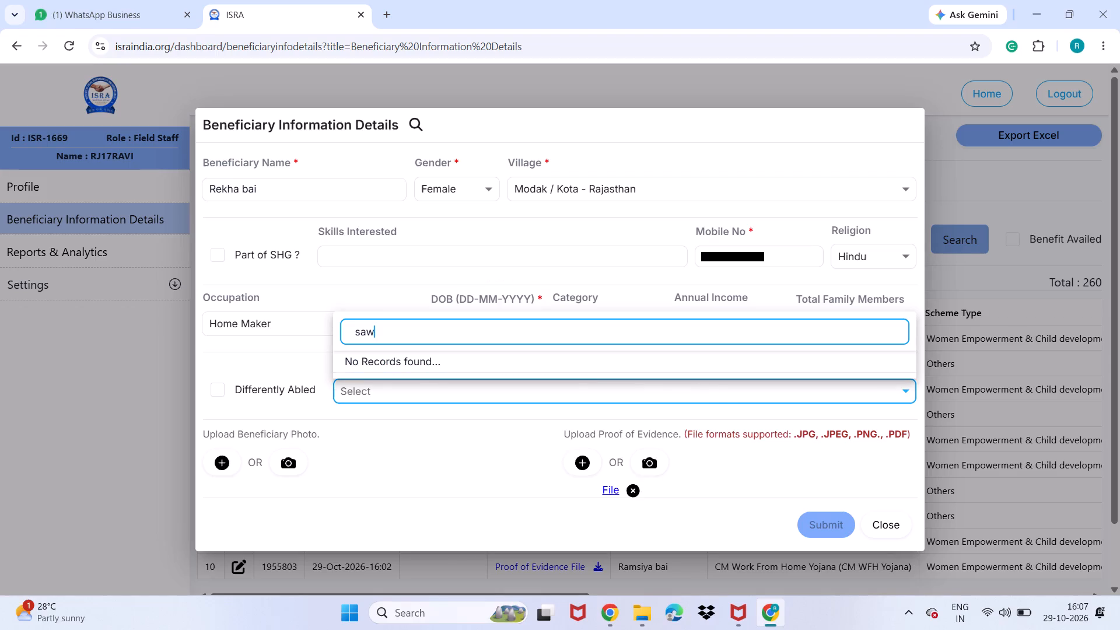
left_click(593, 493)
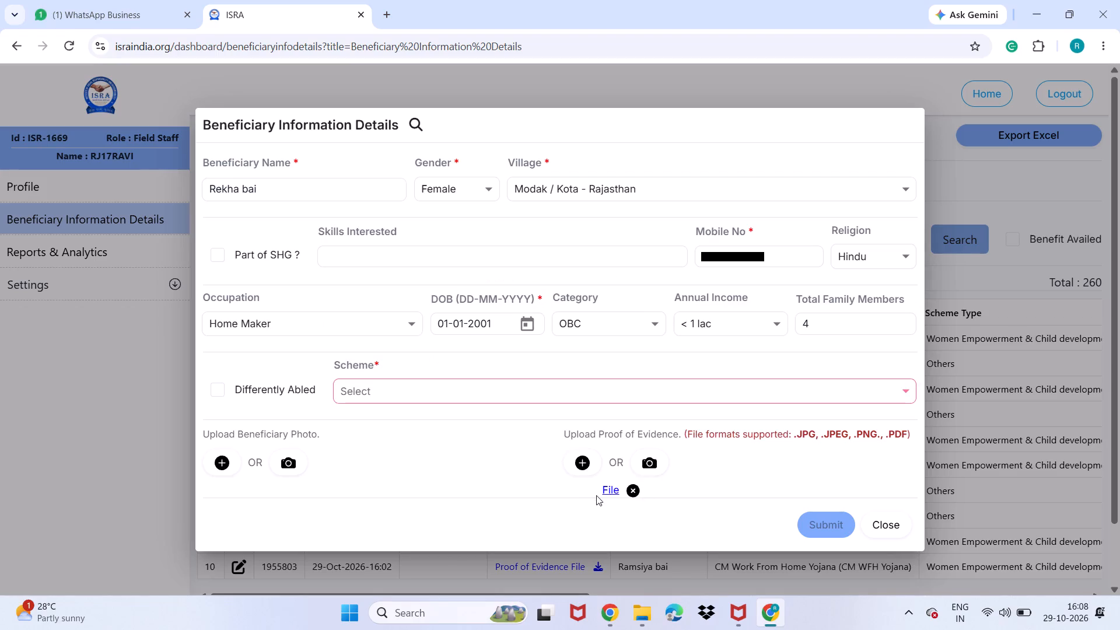
Check the proof of evidence file attached to the record.
left_click(602, 494)
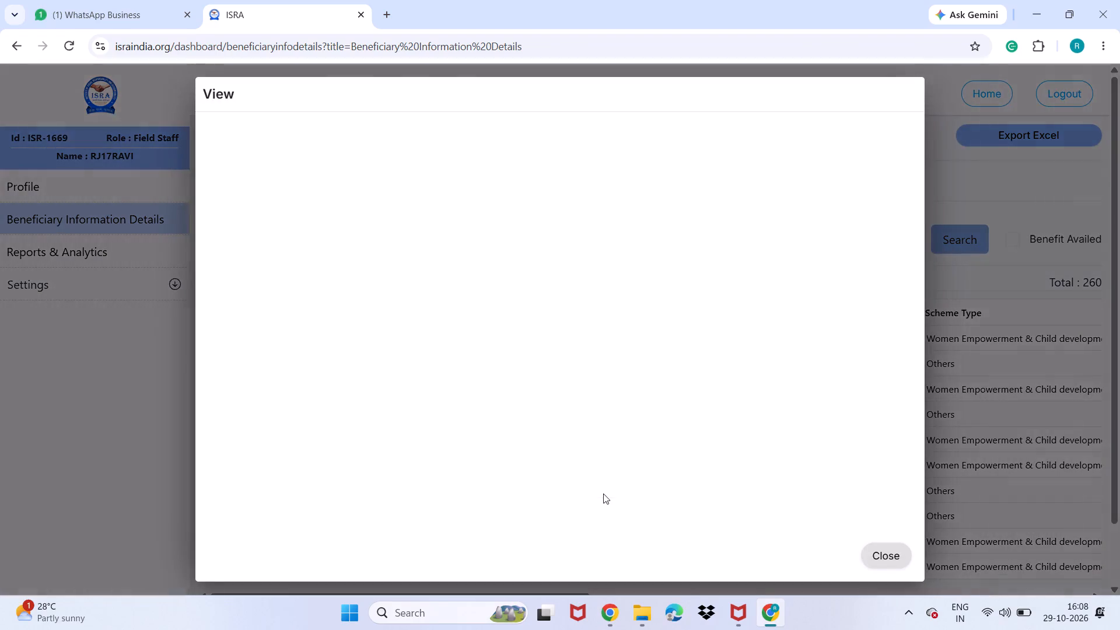
left_click(888, 555)
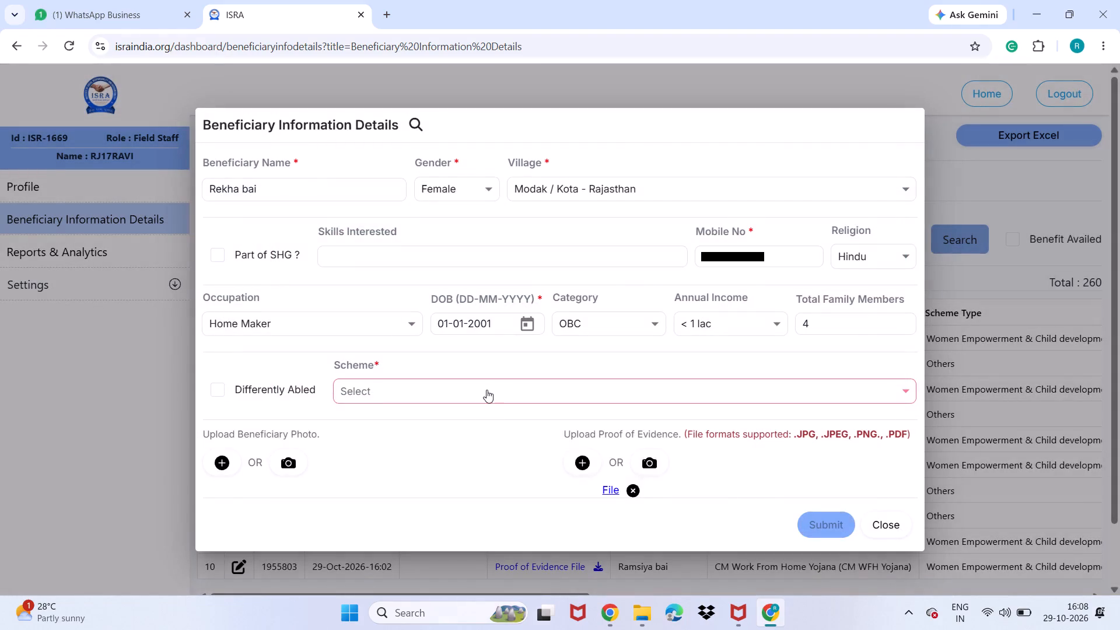
Search the schemes for "swa" and set the scheme to Swachh Bharat Mission (Gramin) / Others, Central.
left_click(487, 390)
left_click(470, 428)
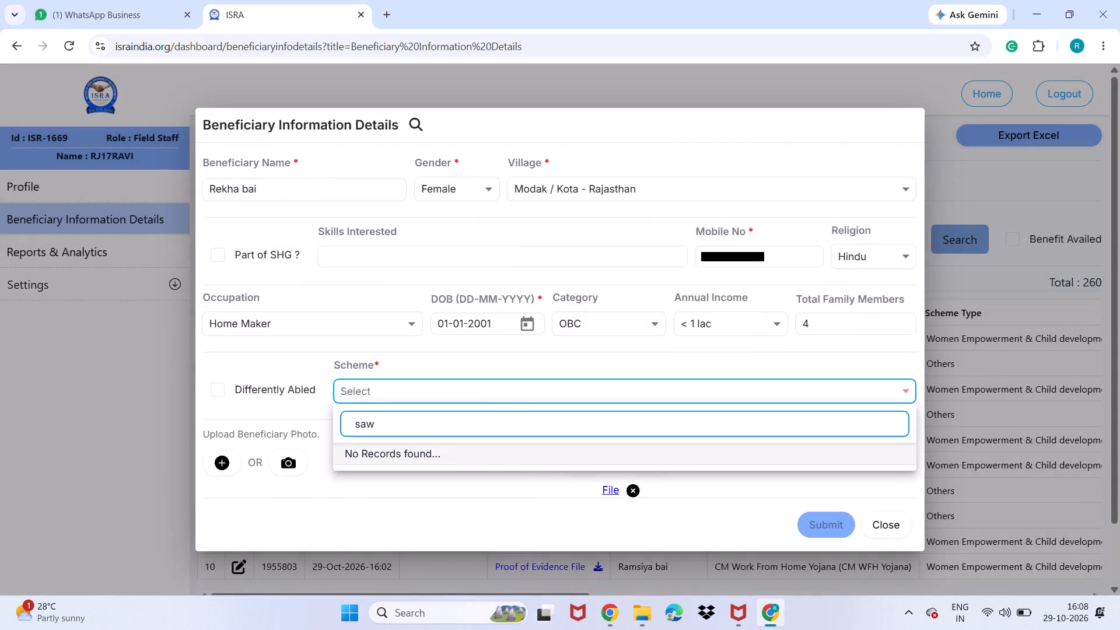
key("BackSpace")
key("BackSpace")
type("wa")
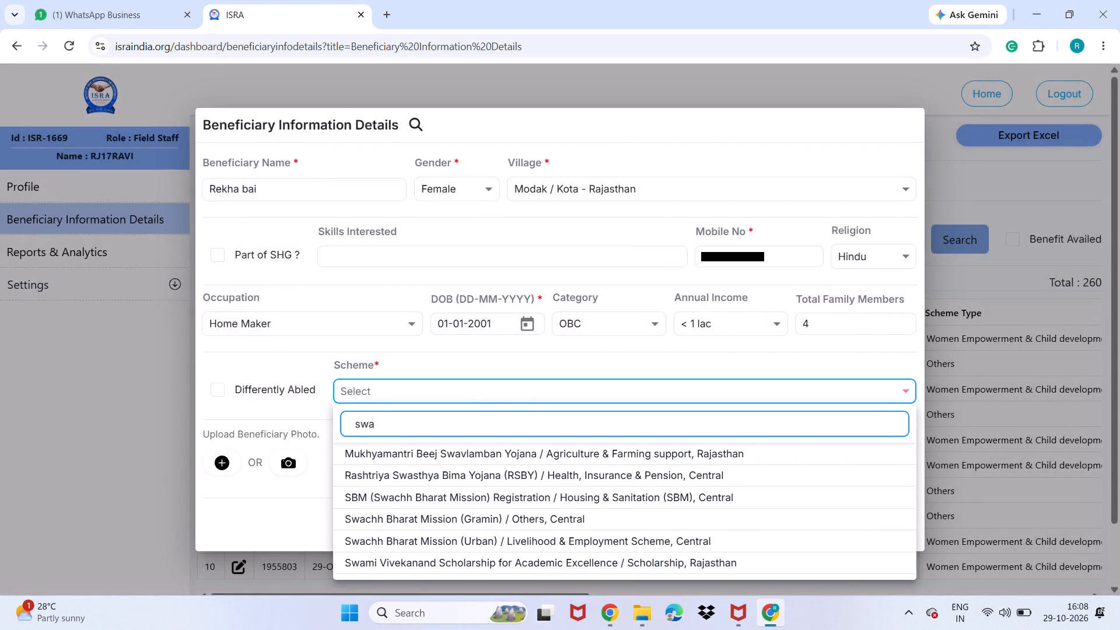
left_click(472, 529)
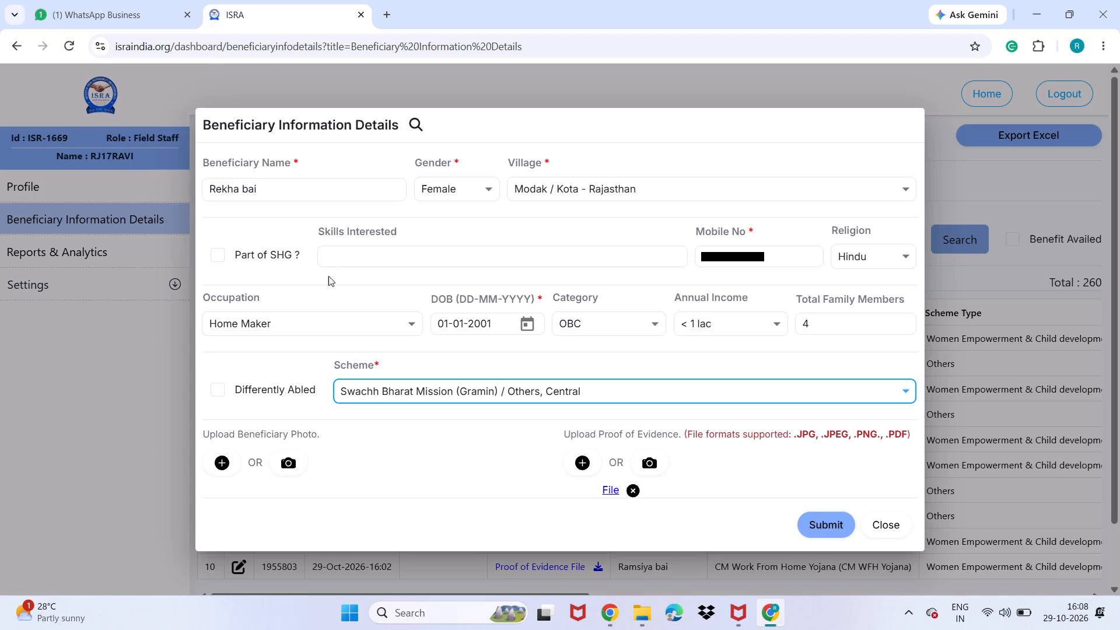
Remove "bai" from the beneficiary name and submit the Swachh Bharat Mission (Gramin) record.
left_click(326, 191)
key("BackSpace")
key("BackSpace")
key("BackSpace")
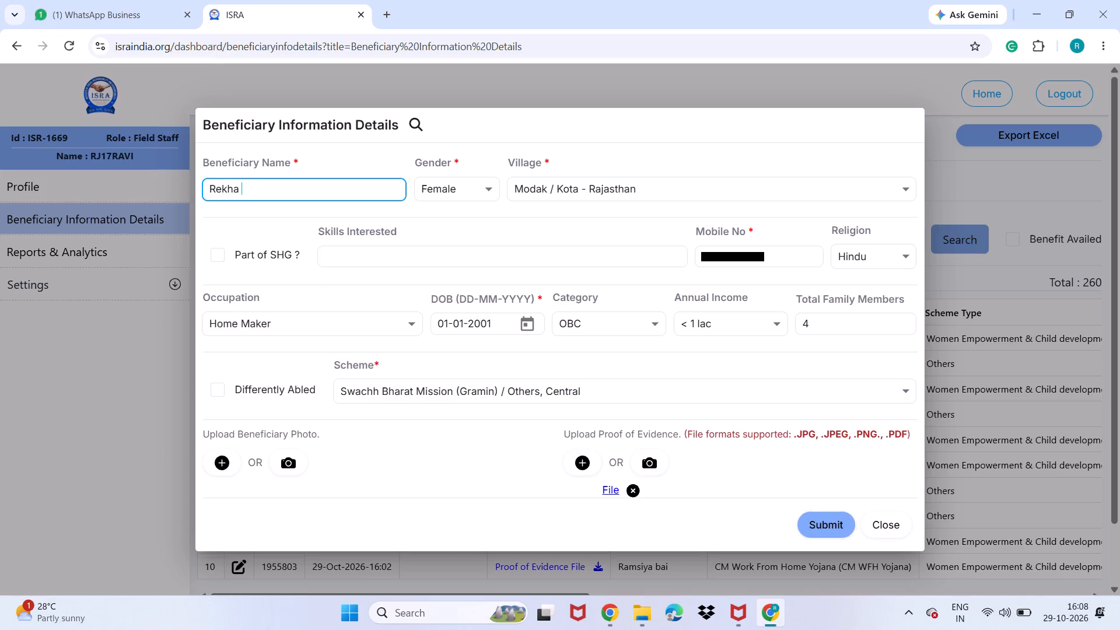
left_click(838, 536)
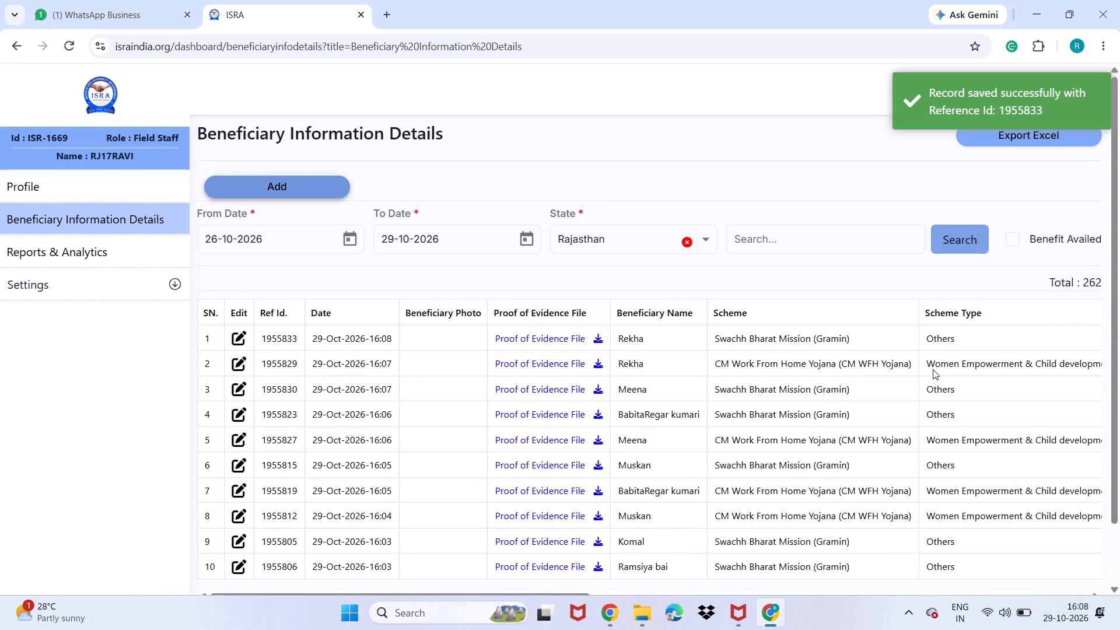
Start another beneficiary record and open the search for existing beneficiary details, ready to replace the search term.
scroll(933, 369, "left", 10)
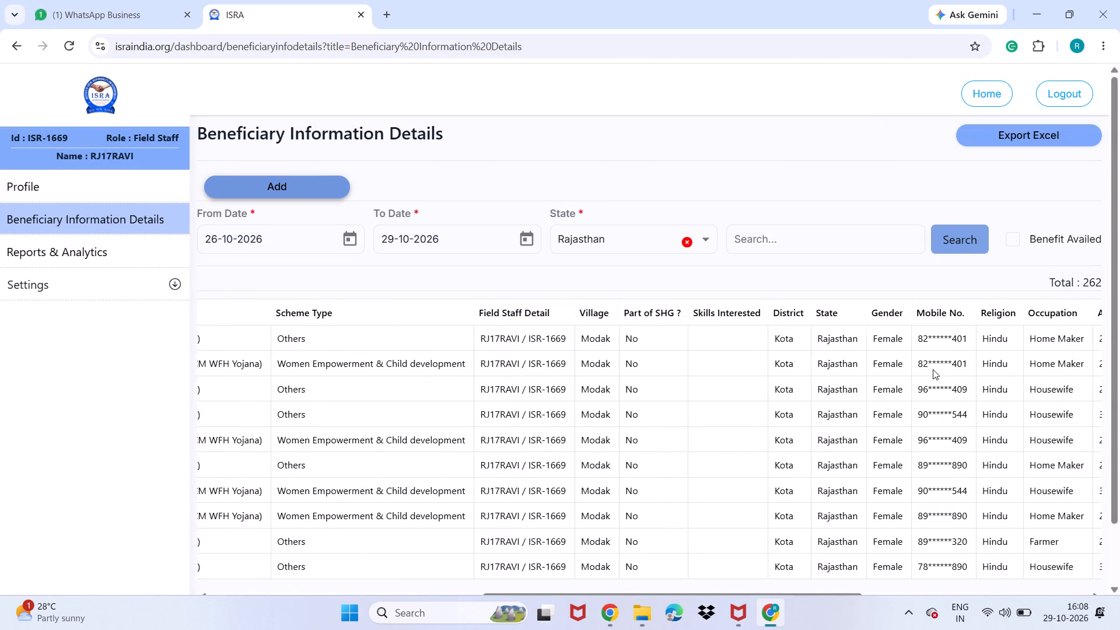
scroll(933, 369, "left", 1)
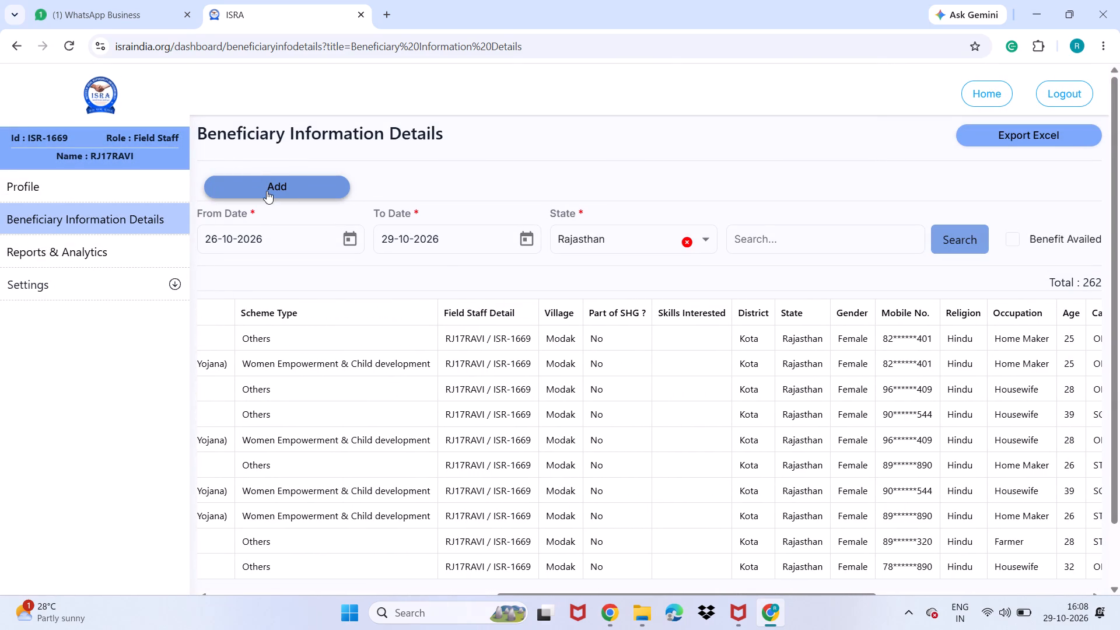
scroll(267, 191, "left", 1)
left_click(267, 191)
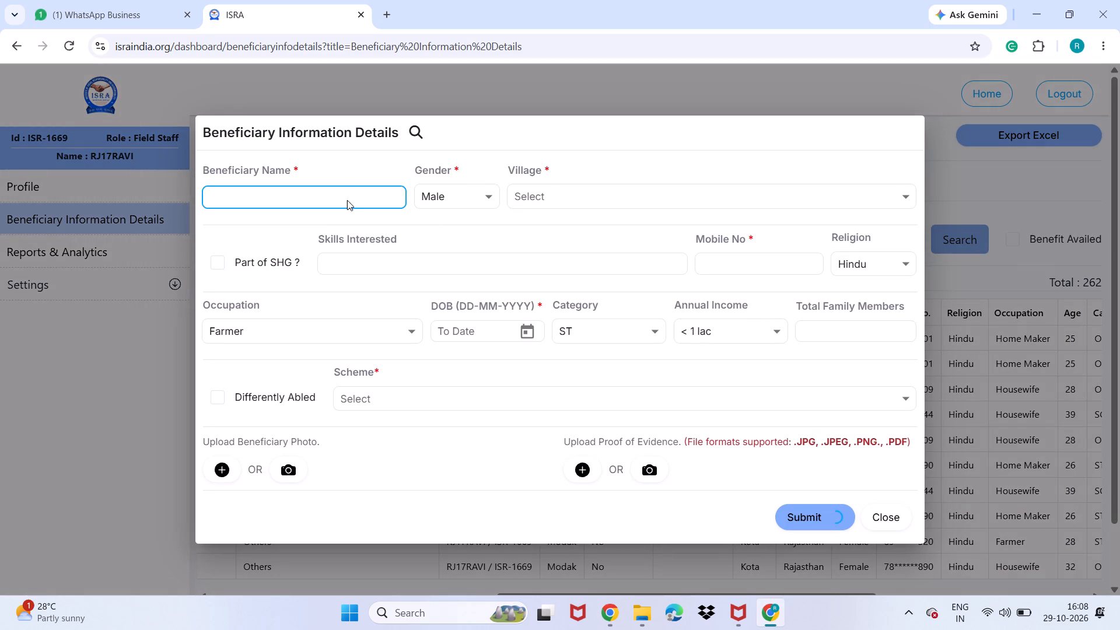
left_click(398, 141)
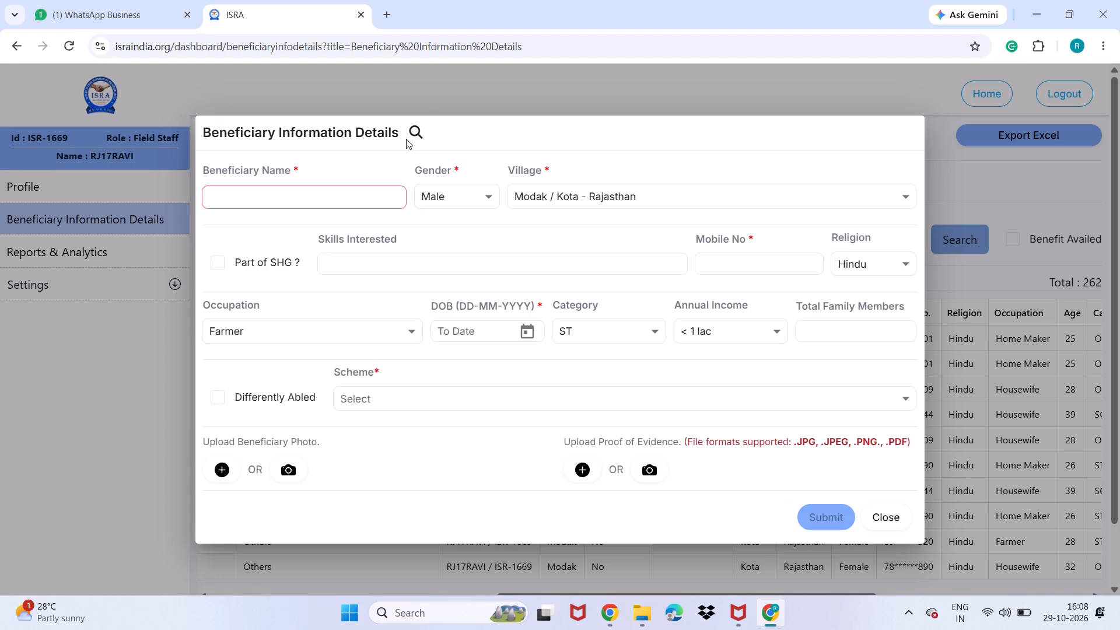
left_click(421, 124)
double_click(390, 267)
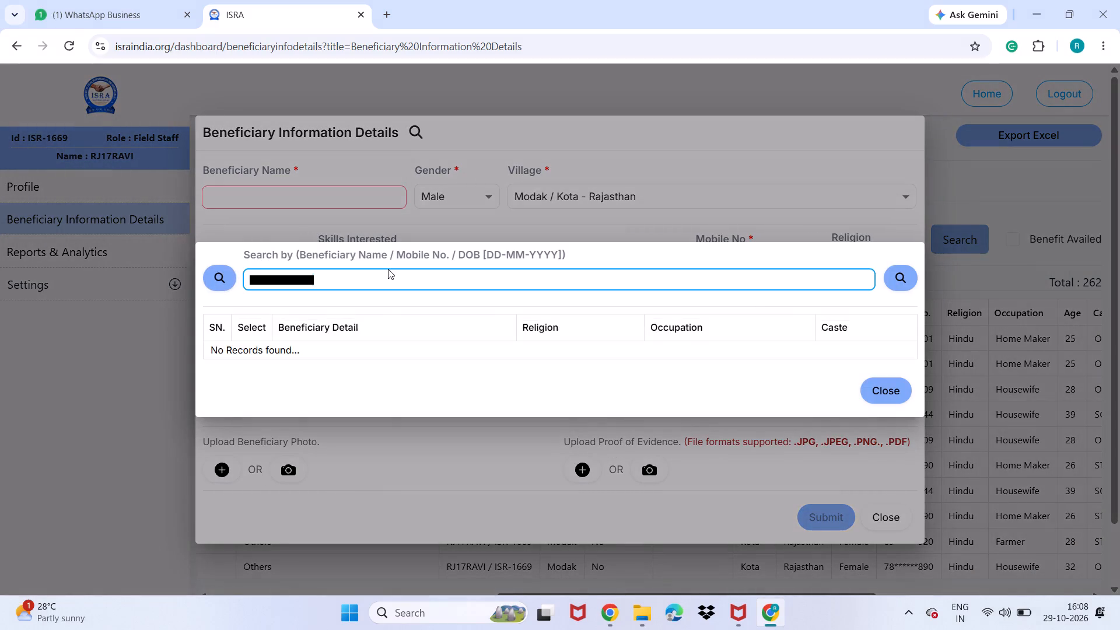
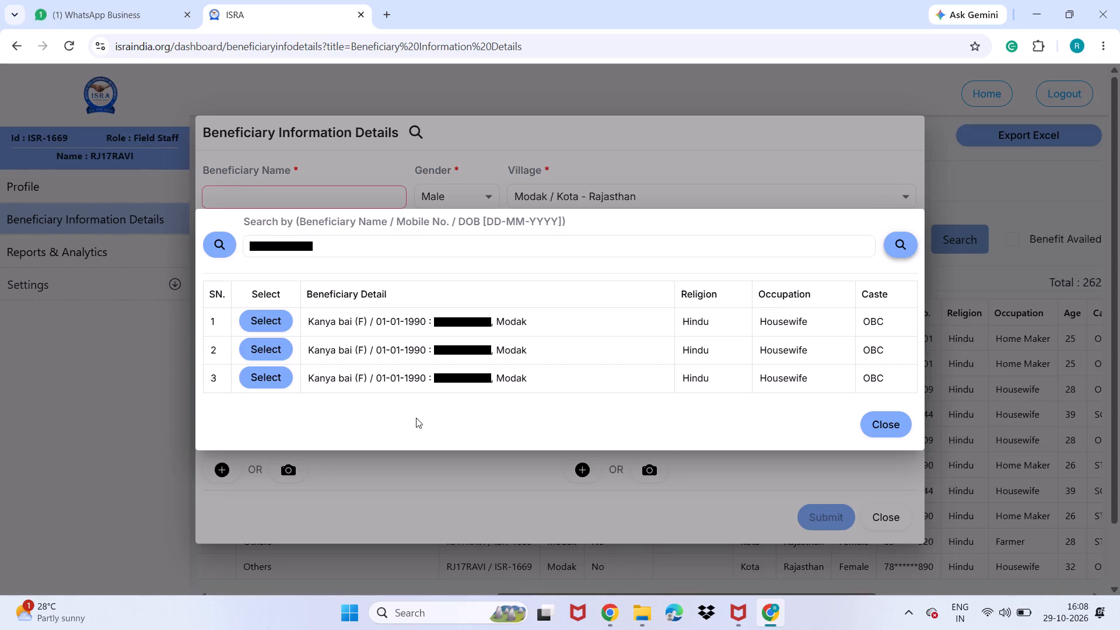
Reuse the first matching beneficiary's details and replace "bai" with "kumari" in the beneficiary name.
left_click(272, 323)
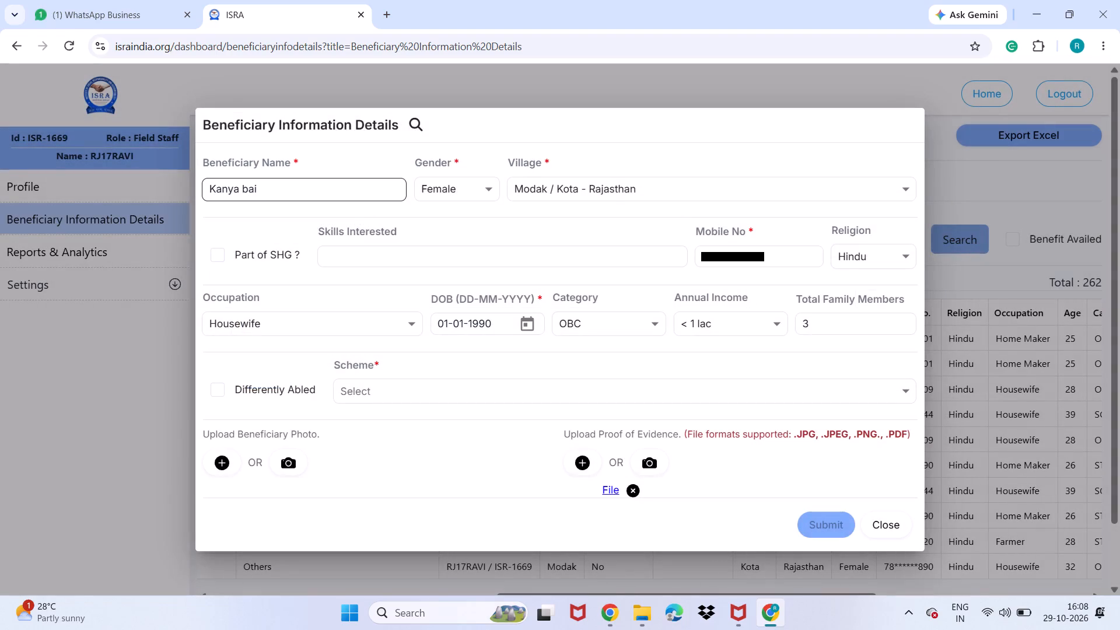
left_click(362, 188)
key("BackSpace")
key("BackSpace")
key("BackSpace")
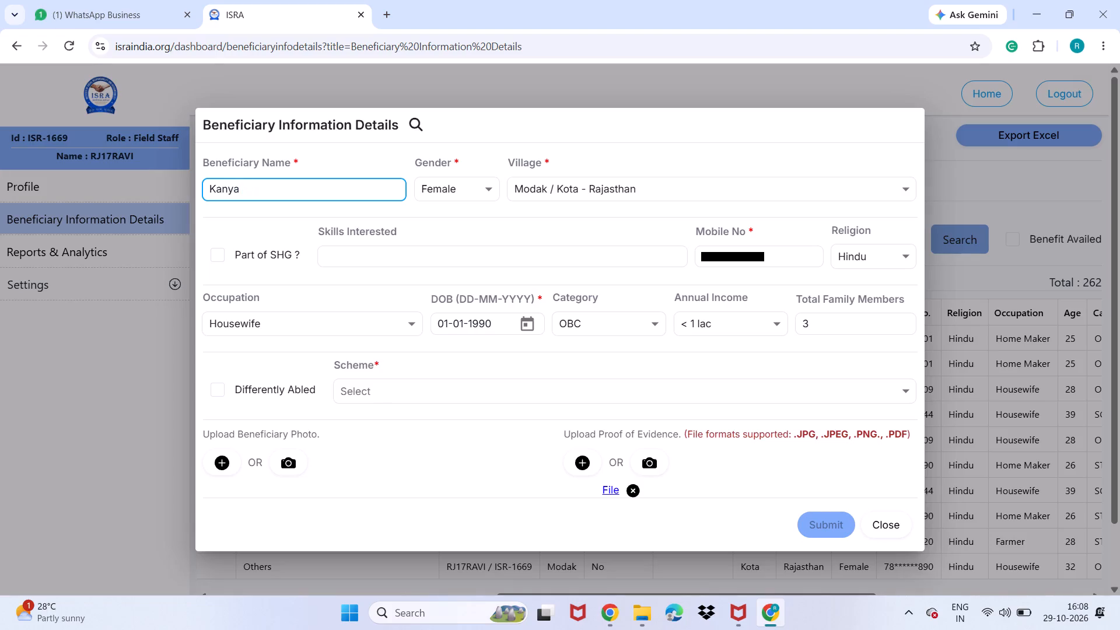
type("kuam")
key("BackSpace")
key("BackSpace")
type("mri")
key("BackSpace")
key("BackSpace")
type("ari")
Replace the last three digits of the beneficiary's mobile number.
left_click(787, 261)
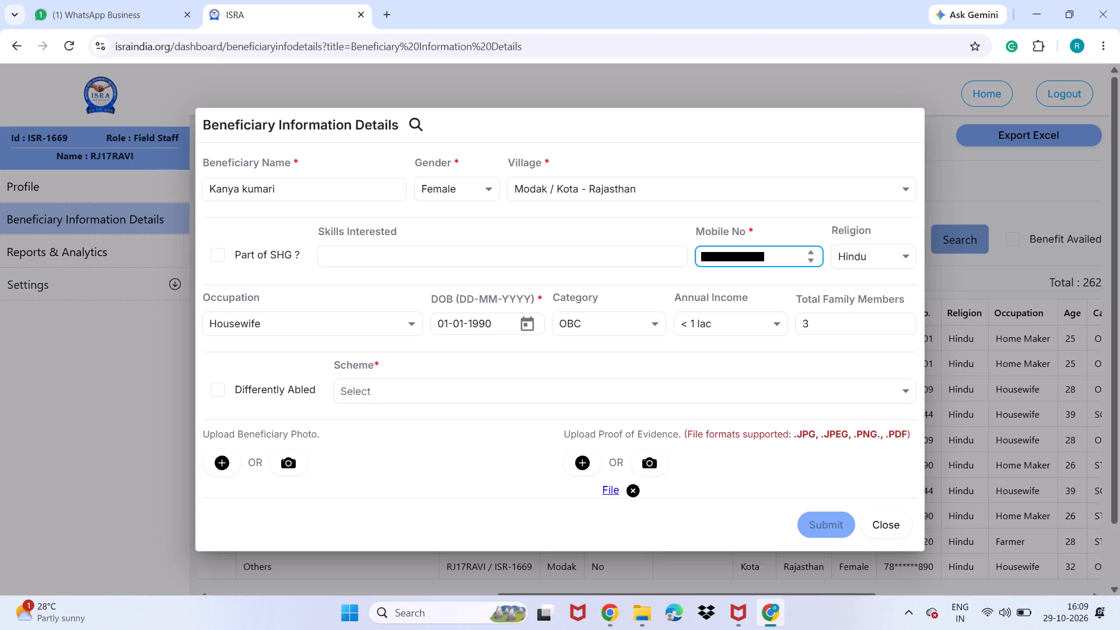
key("BackSpace")
key("BackSpace")
key("BackSpace")
type("305")
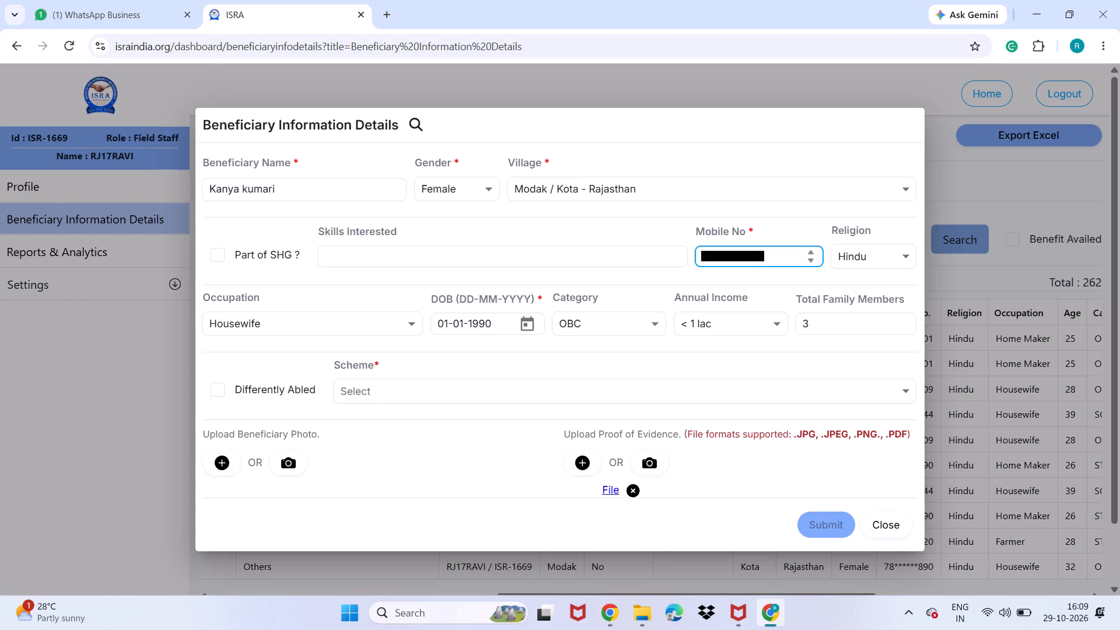
Search the schemes for "cm" and set the scheme to CM Work From Home Yojana (CM WFH Yojana) / Women Empowerment & Child development, Rajasthan.
left_click(694, 402)
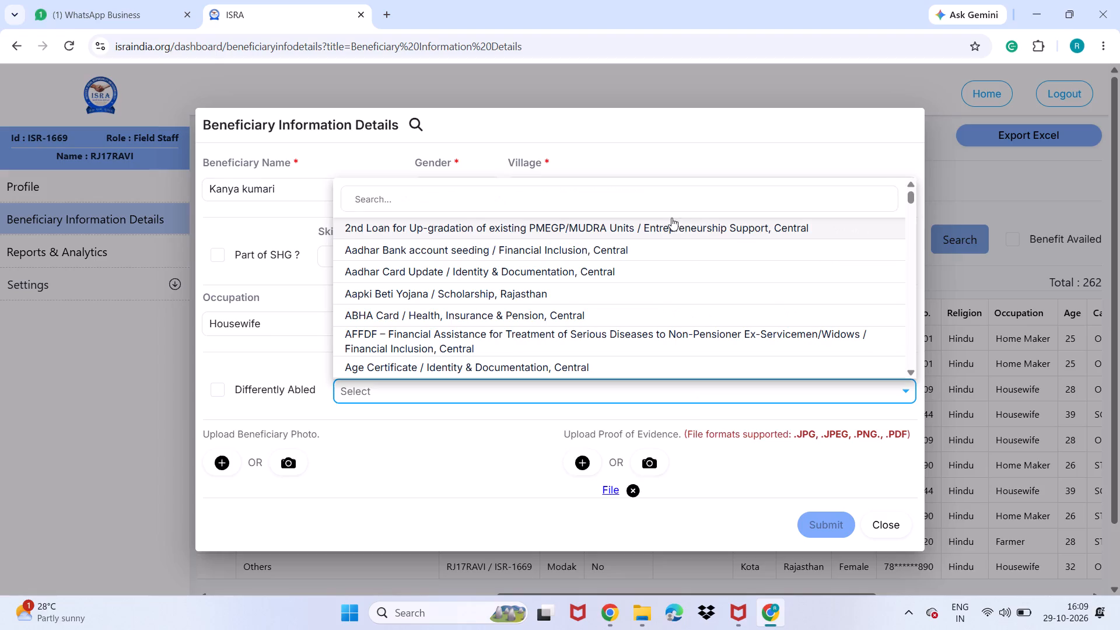
left_click(677, 204)
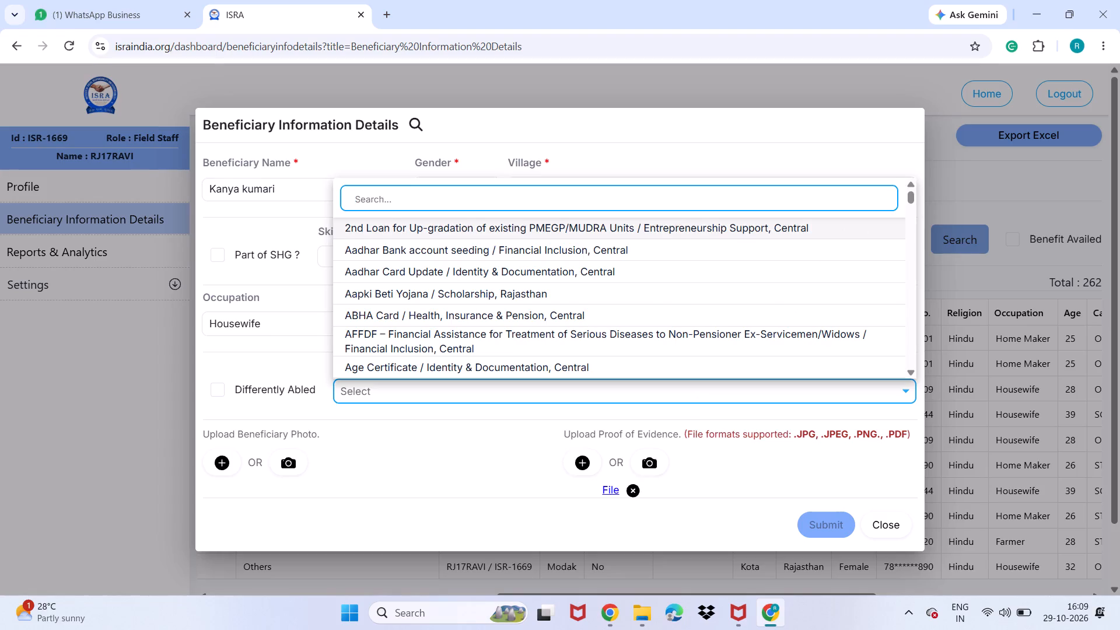
type("cm")
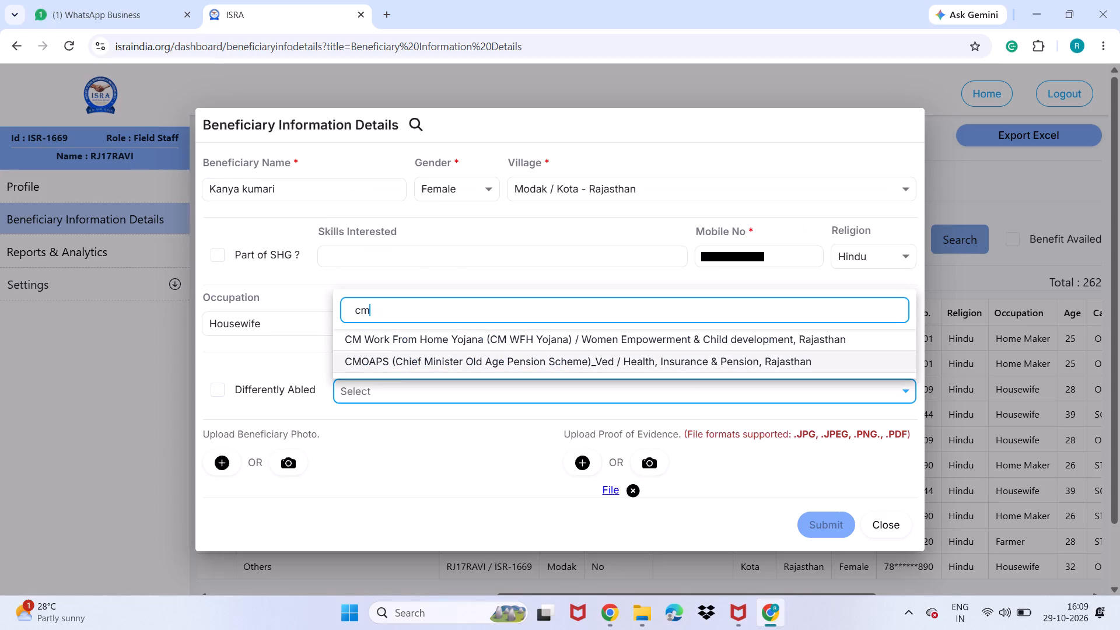
left_click(702, 337)
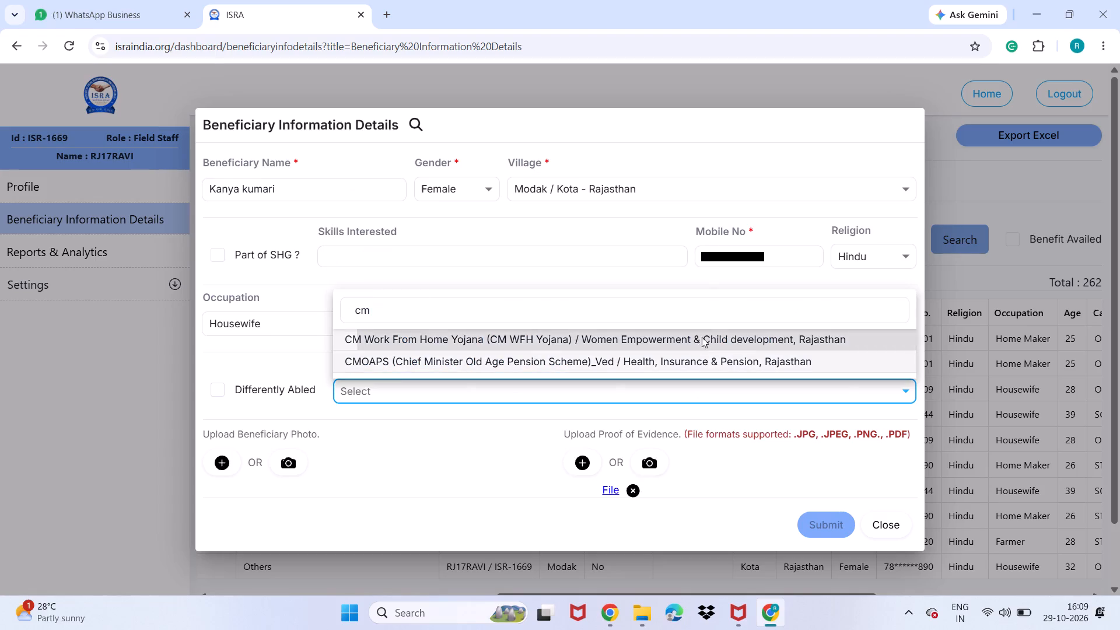
Check the attached proof of evidence file and submit the CM Work From Home Yojana record.
left_click(603, 488)
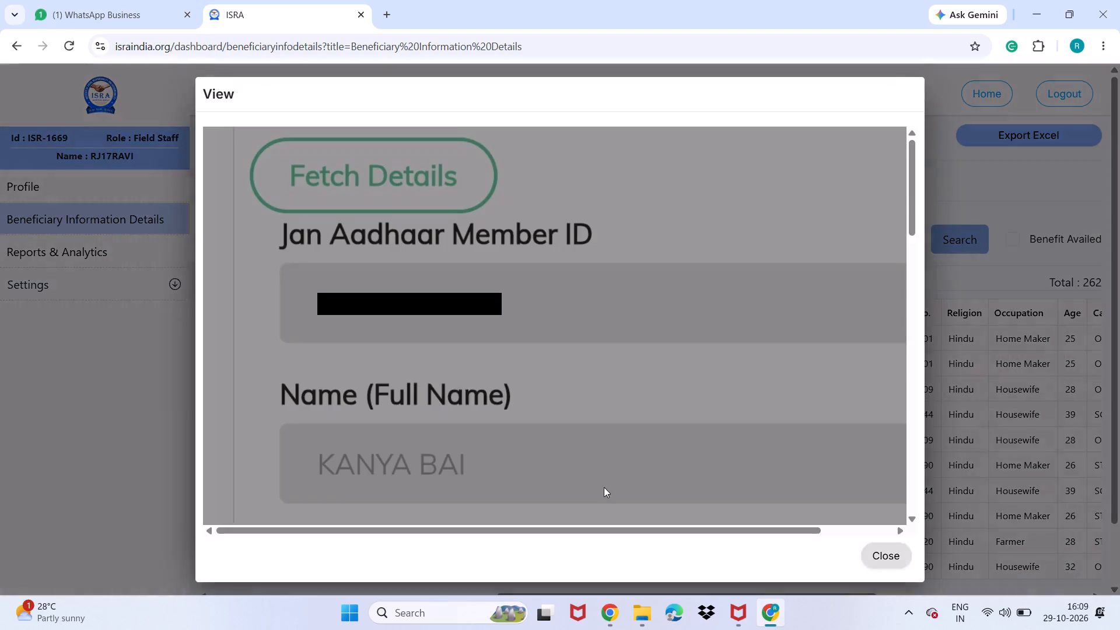
left_click(884, 559)
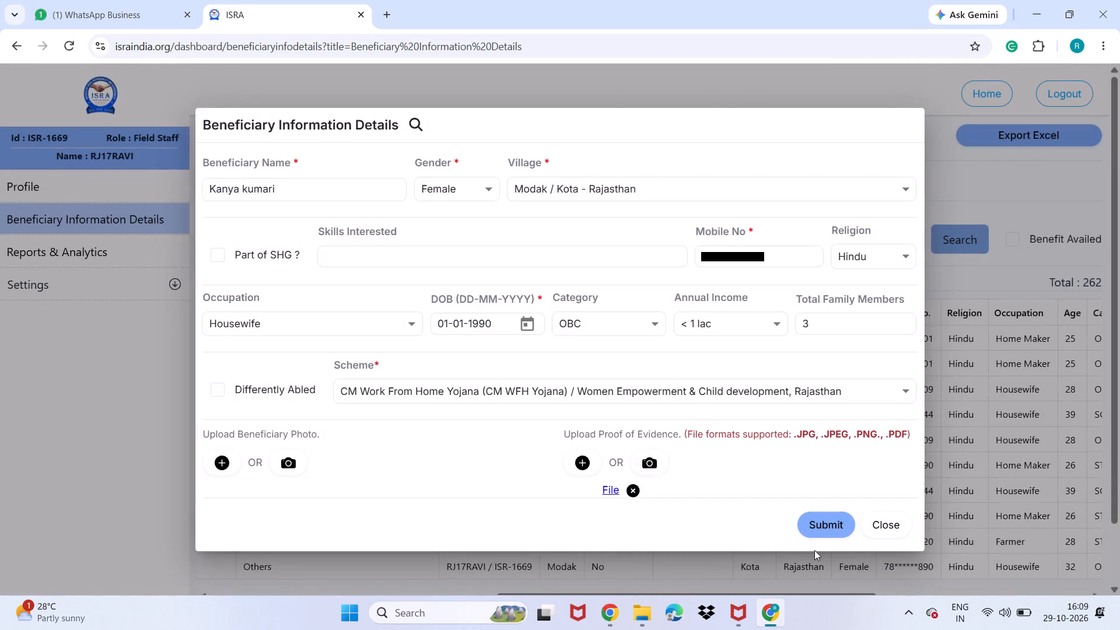
left_click(832, 518)
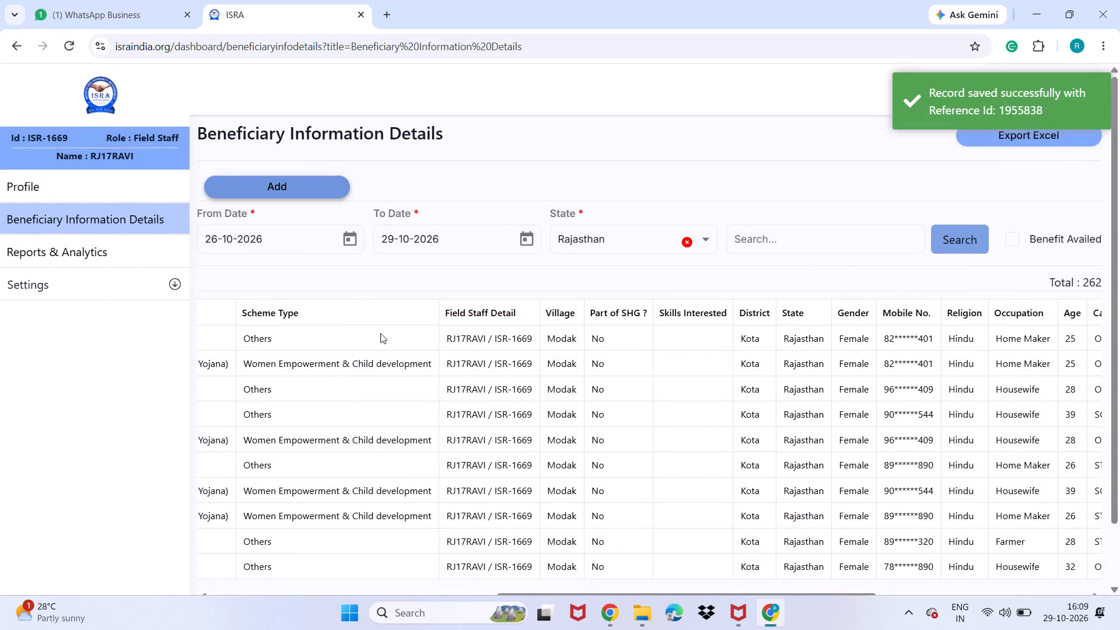
Start another beneficiary record and search the existing beneficiary details with a corrected search term.
double_click(317, 180)
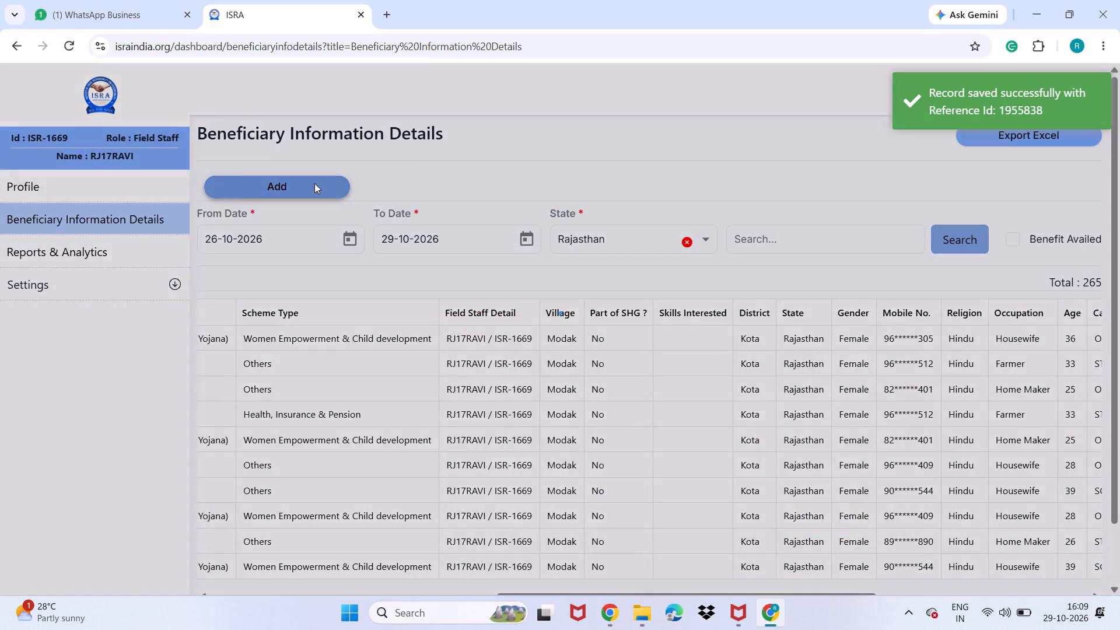
left_click(418, 125)
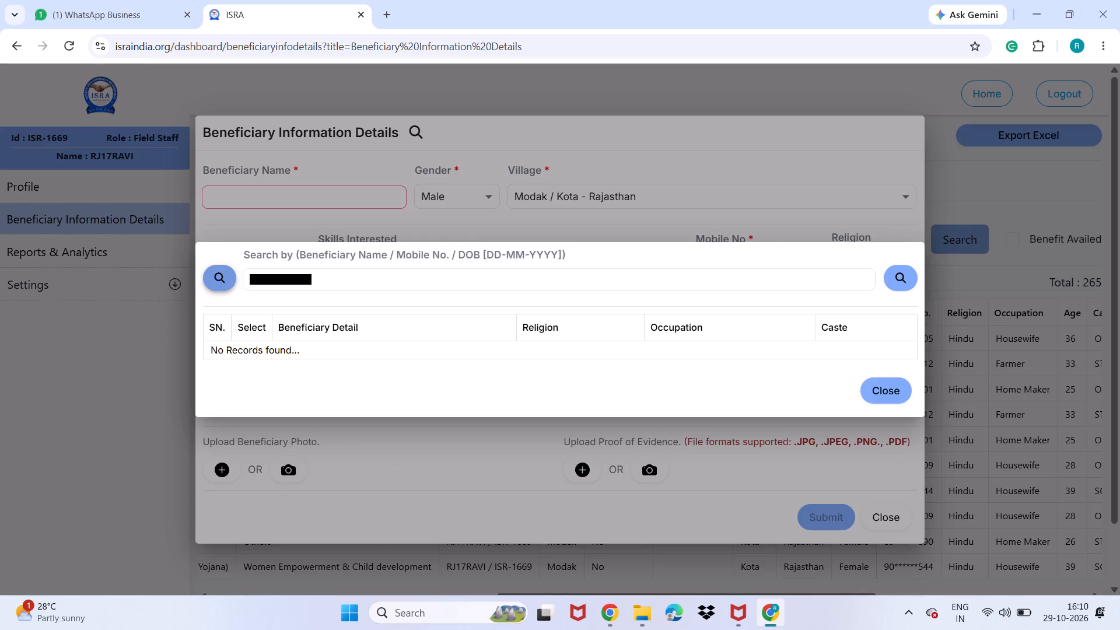
left_click(612, 289)
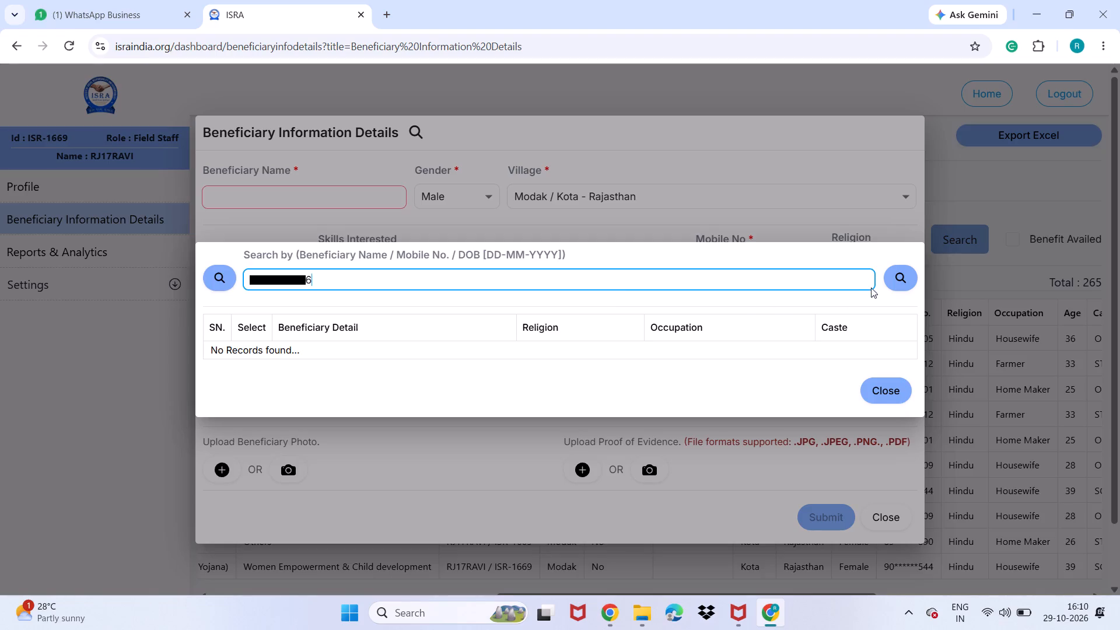
left_click(900, 281)
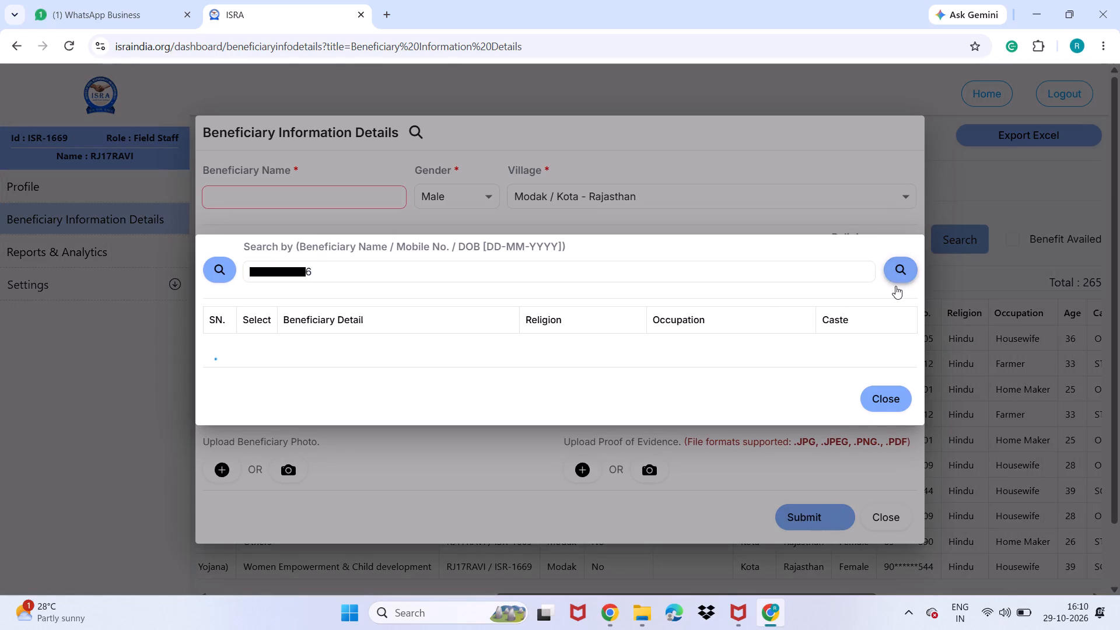
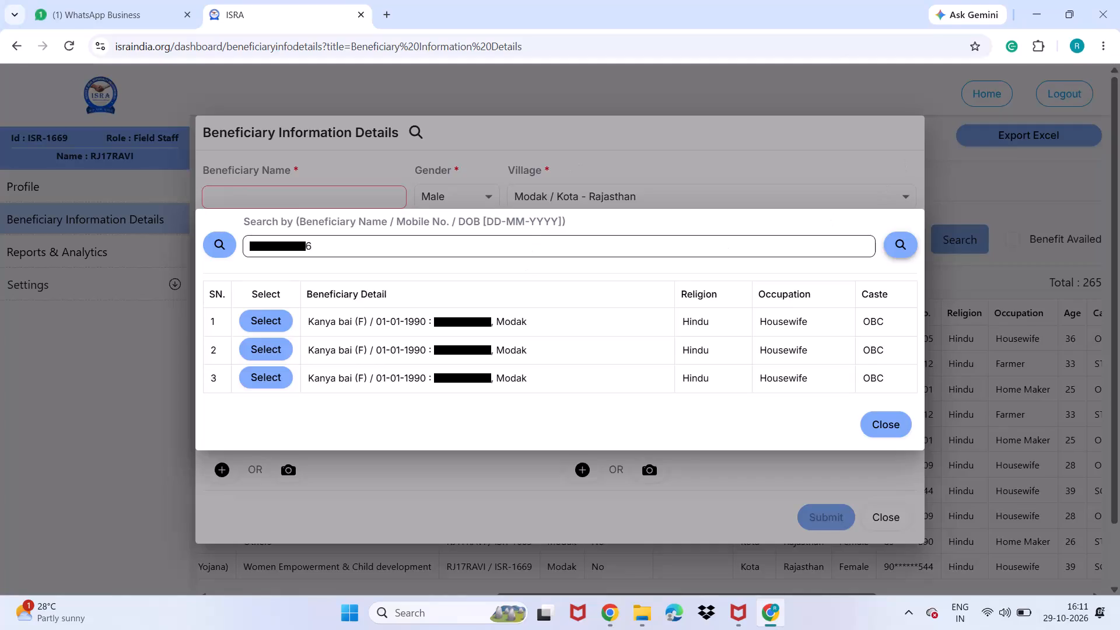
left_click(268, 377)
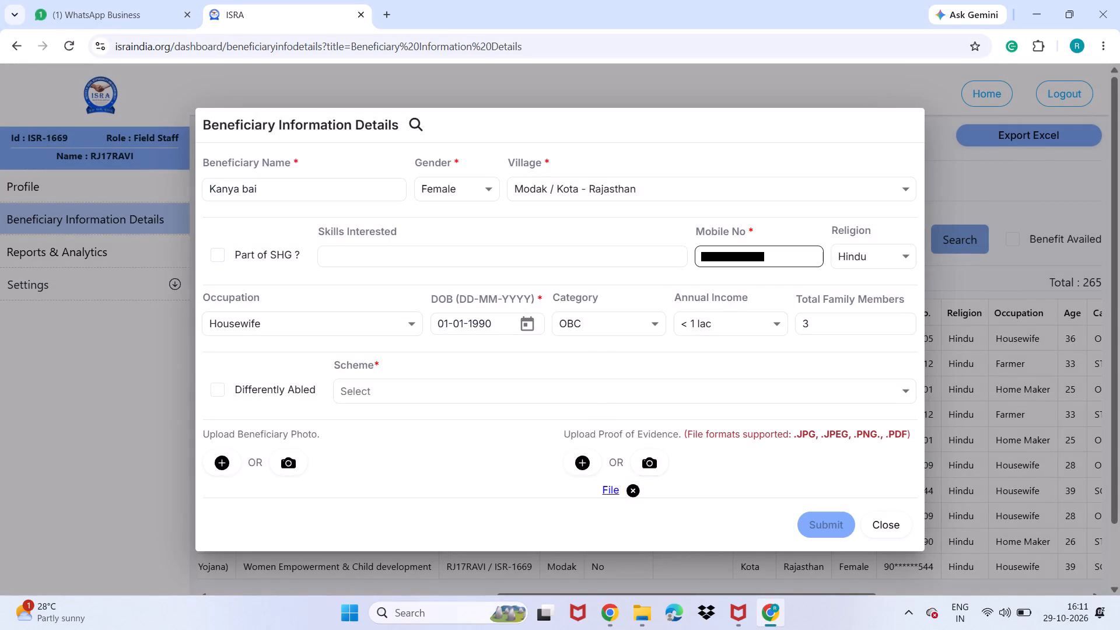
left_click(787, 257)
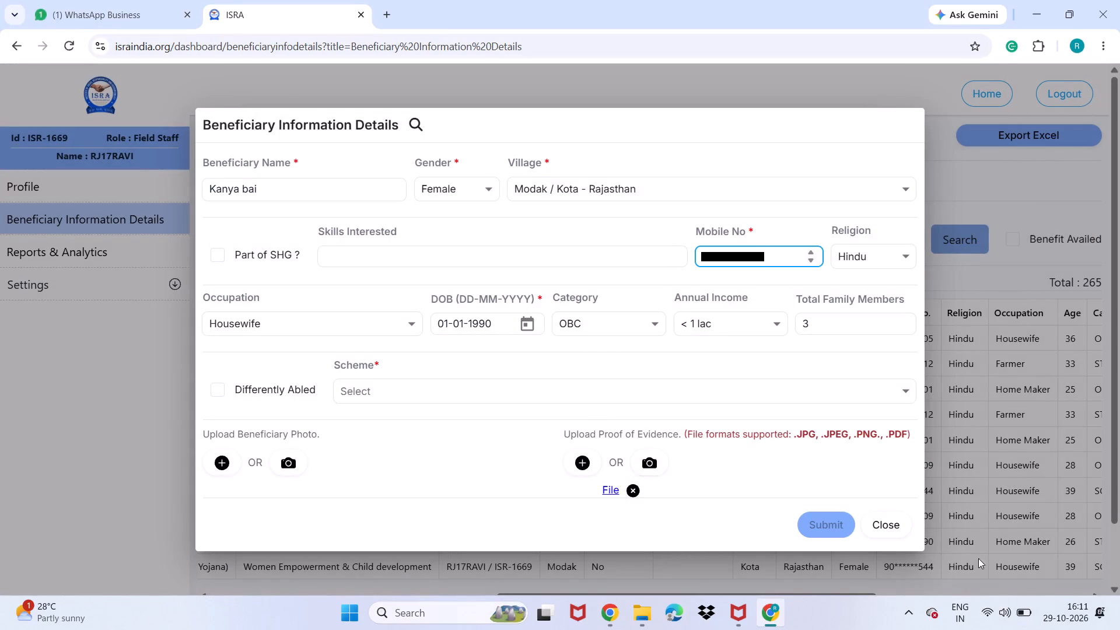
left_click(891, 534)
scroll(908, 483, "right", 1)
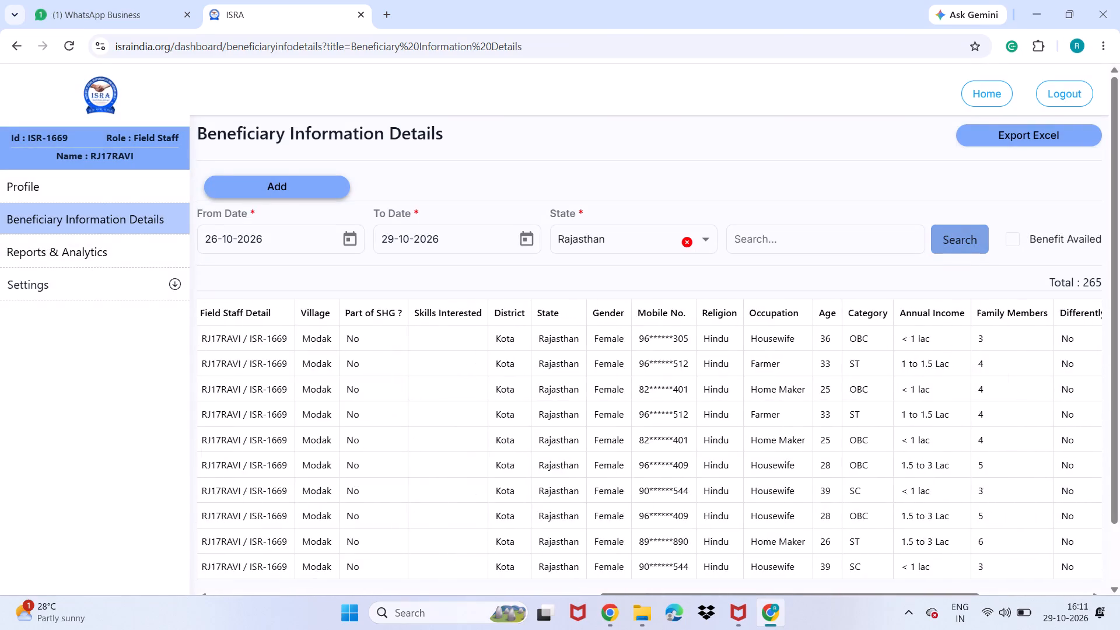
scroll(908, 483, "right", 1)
Start a new beneficiary record, search existing beneficiaries by the pasted mobile number, and load the third matching entry's details.
left_click(289, 177)
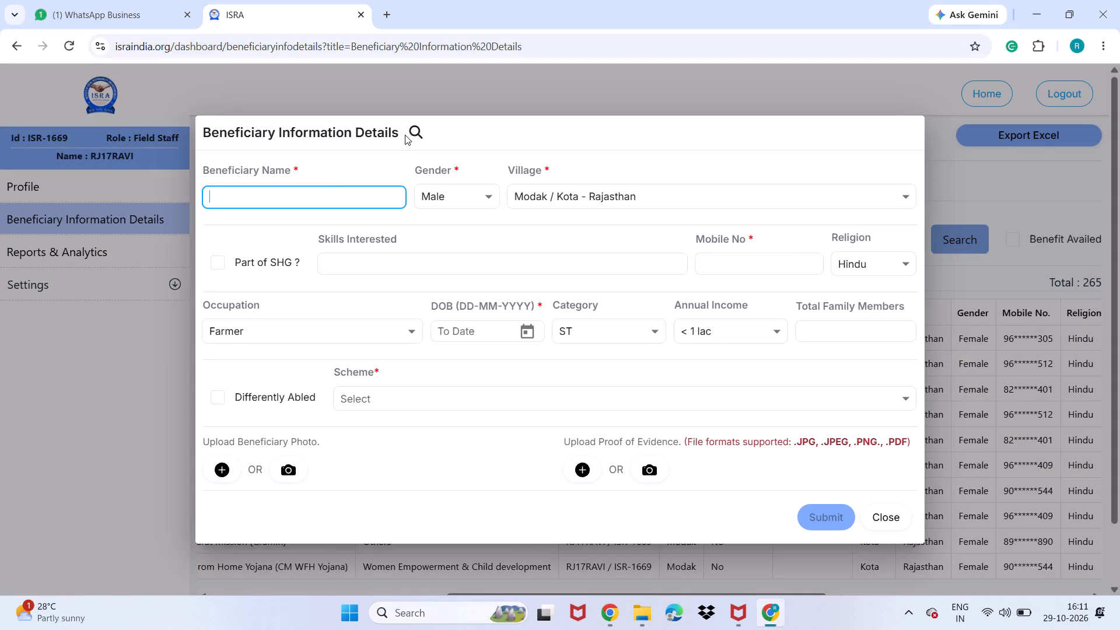
left_click(407, 135)
left_click(421, 129)
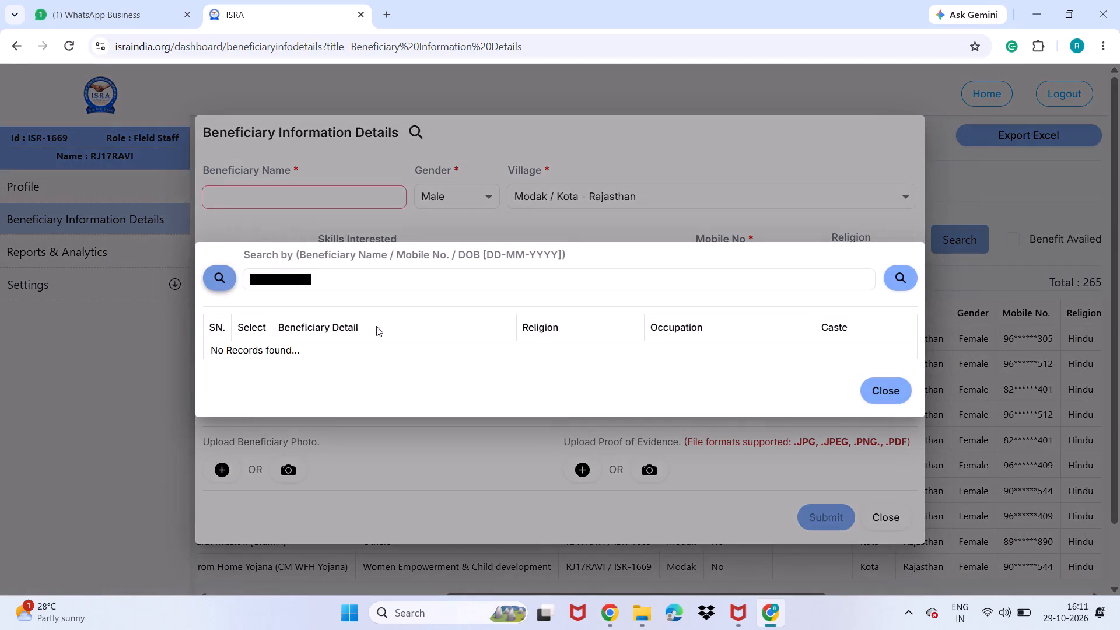
left_click(403, 278)
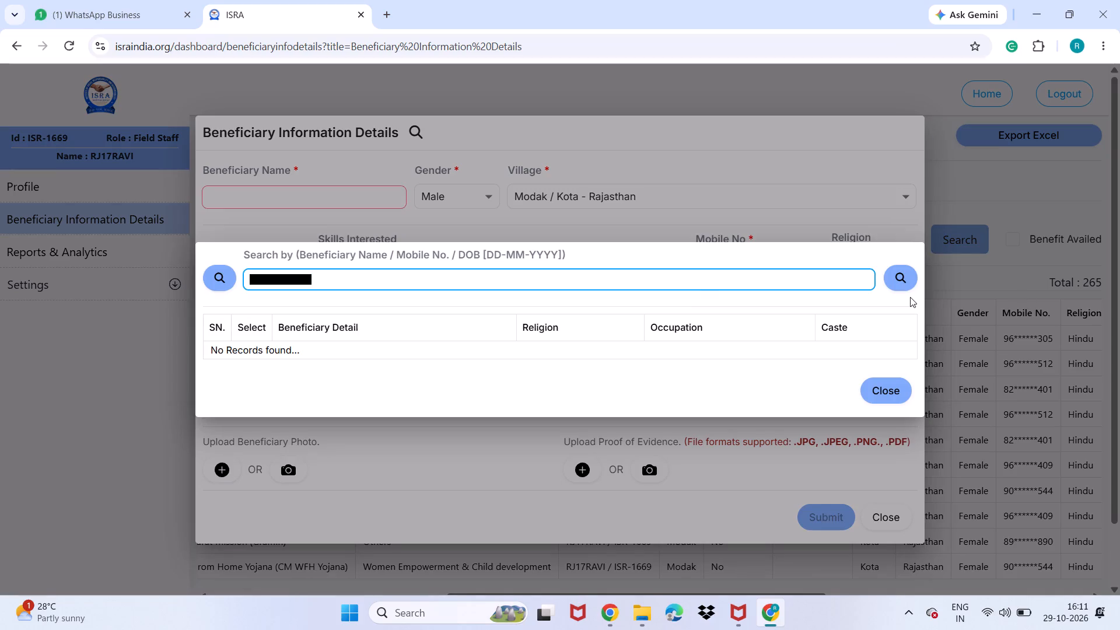
left_click(908, 288)
left_click(897, 277)
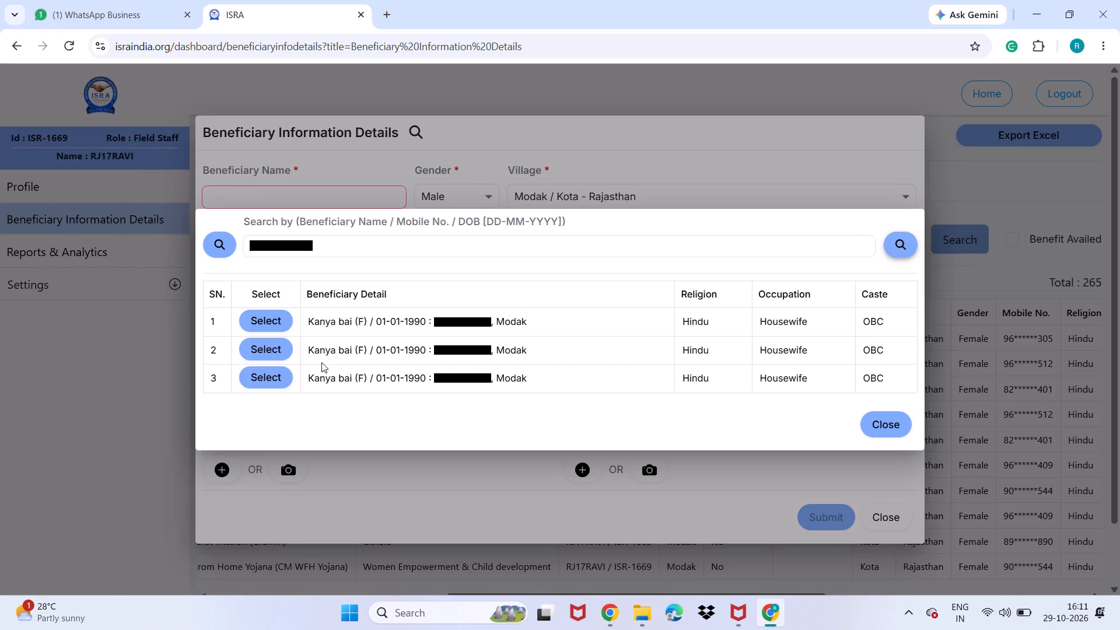
left_click(248, 367)
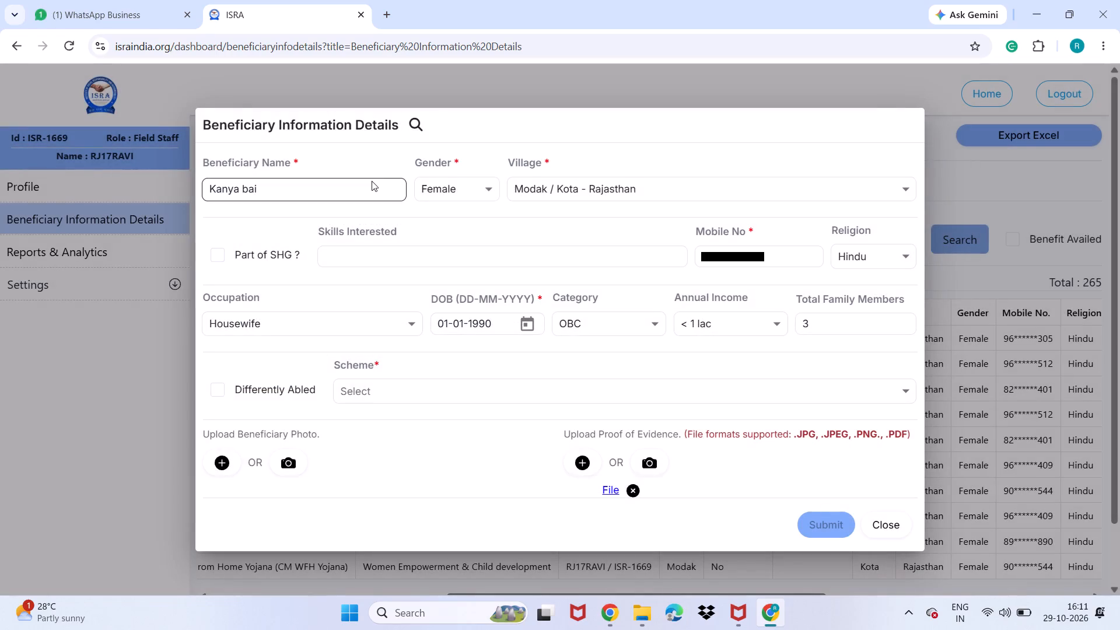
Replace the last three digits of the beneficiary's mobile number.
left_click(773, 267)
left_click(776, 260)
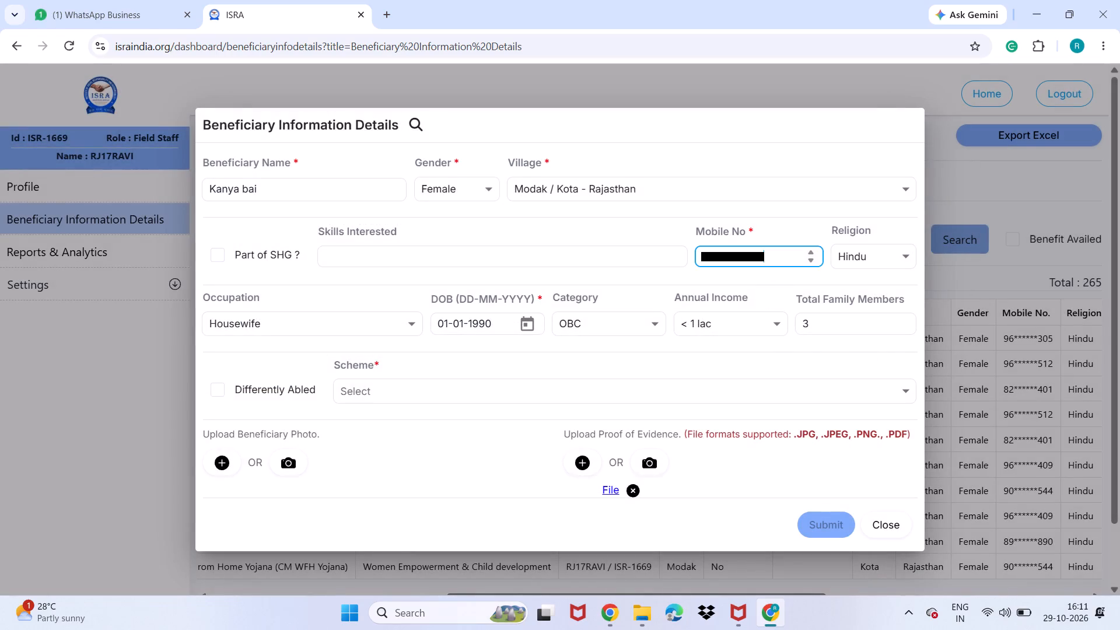
key("BackSpace")
key("BackSpace")
key("BackSpace")
type("305")
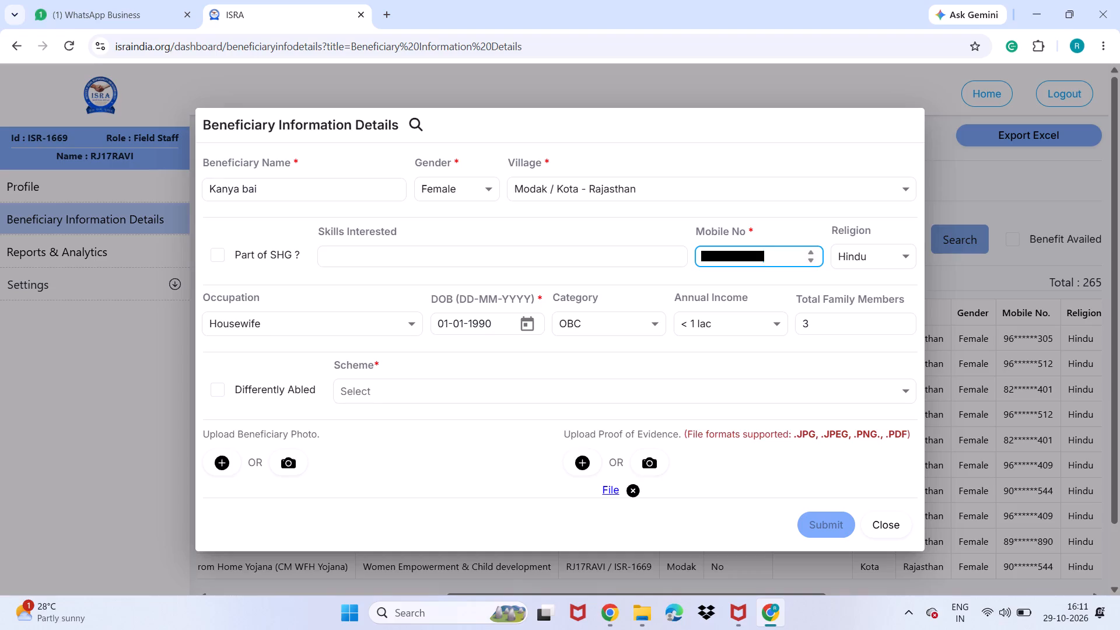
Replace the second word of the beneficiary's name with "kumari".
left_click(379, 194)
key("BackSpace")
key("BackSpace")
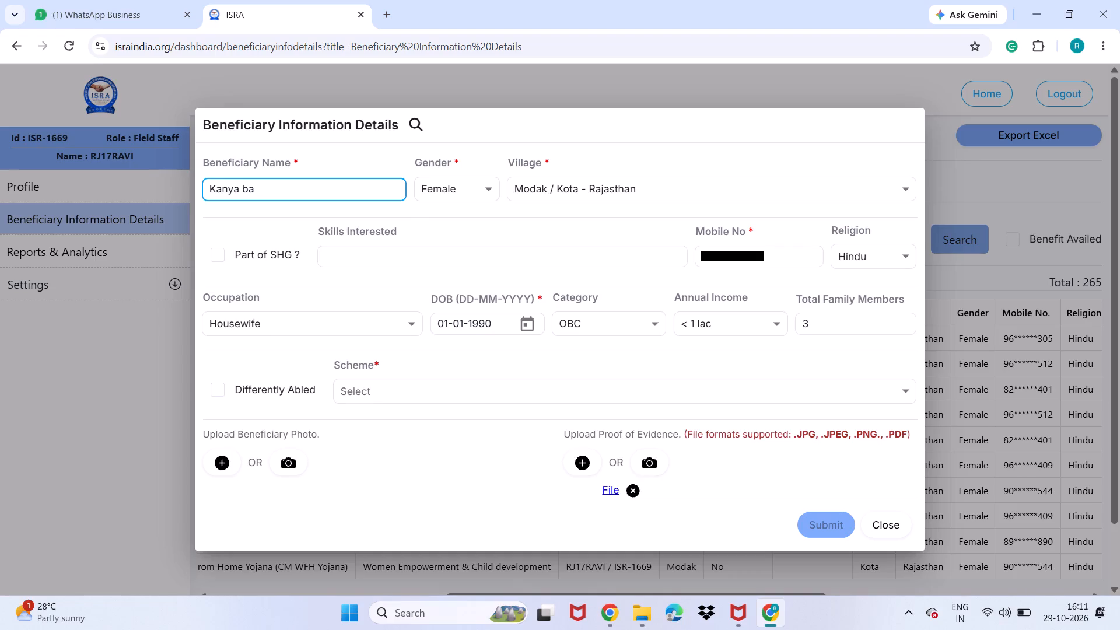
key("BackSpace")
type("kuam")
key("BackSpace")
key("BackSpace")
type("mei")
key("BackSpace")
key("BackSpace")
key("a")
type("ri")
Search the schemes for "swa" and set the scheme to Swachh Bharat Mission (Gramin) / Others, Central.
left_click(554, 389)
left_click(628, 195)
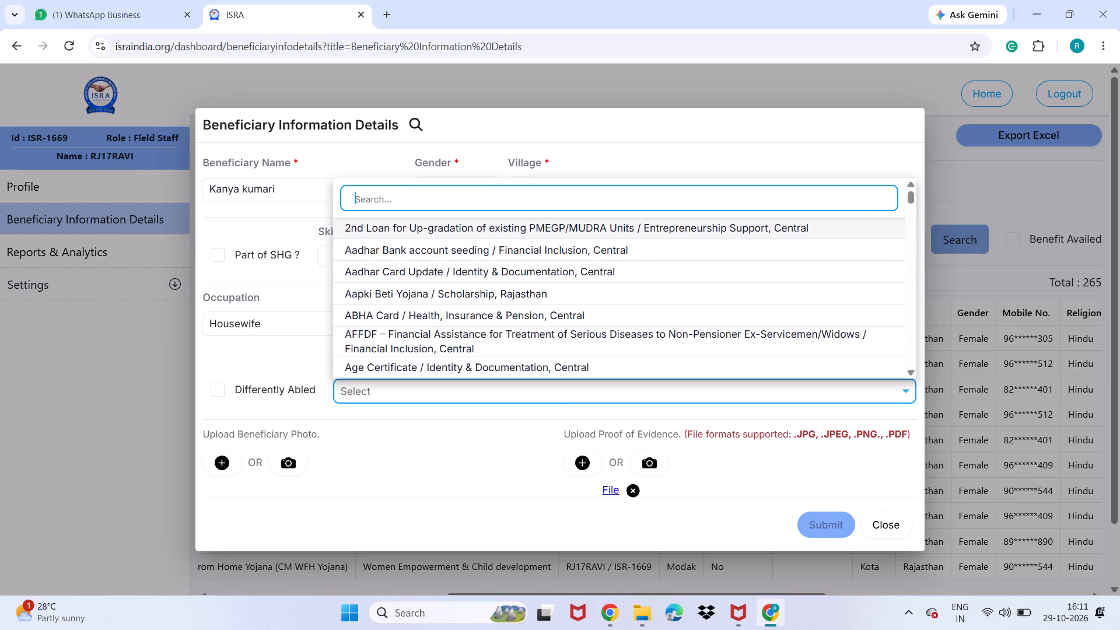
type("swa")
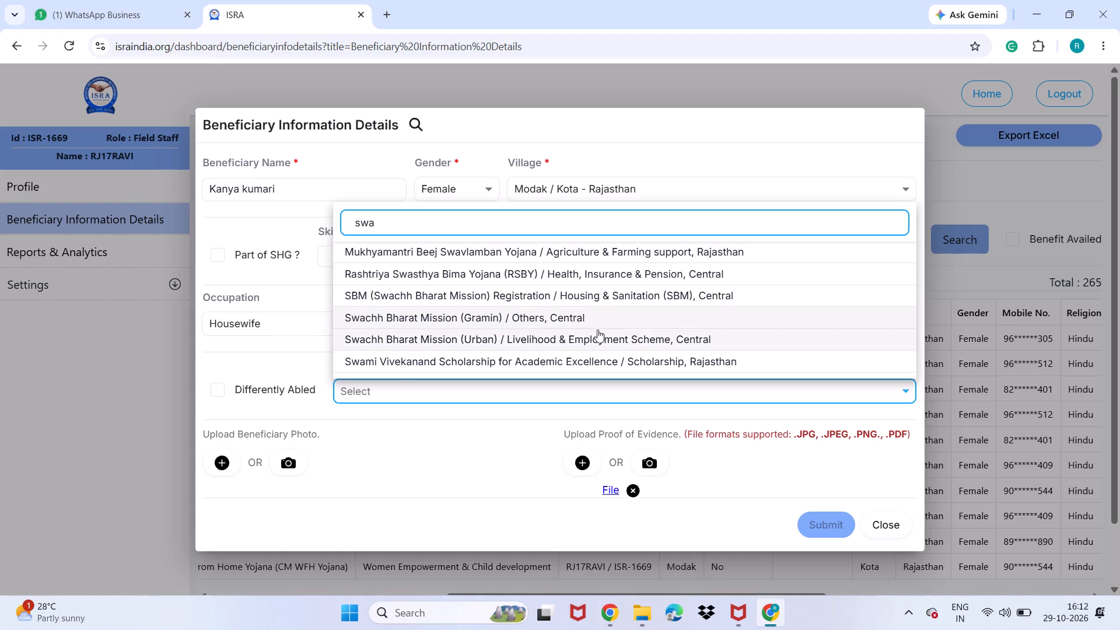
left_click(603, 310)
Check the attached proof of evidence file and submit the Swachh Bharat Mission (Gramin) record.
left_click(616, 499)
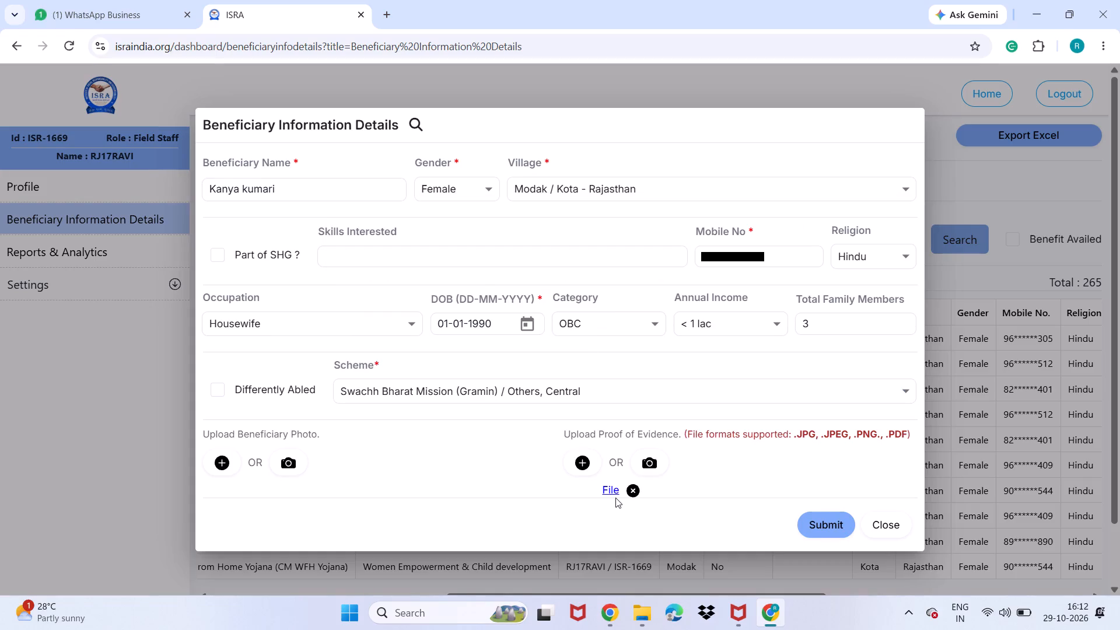
left_click(614, 494)
left_click(881, 568)
left_click(817, 523)
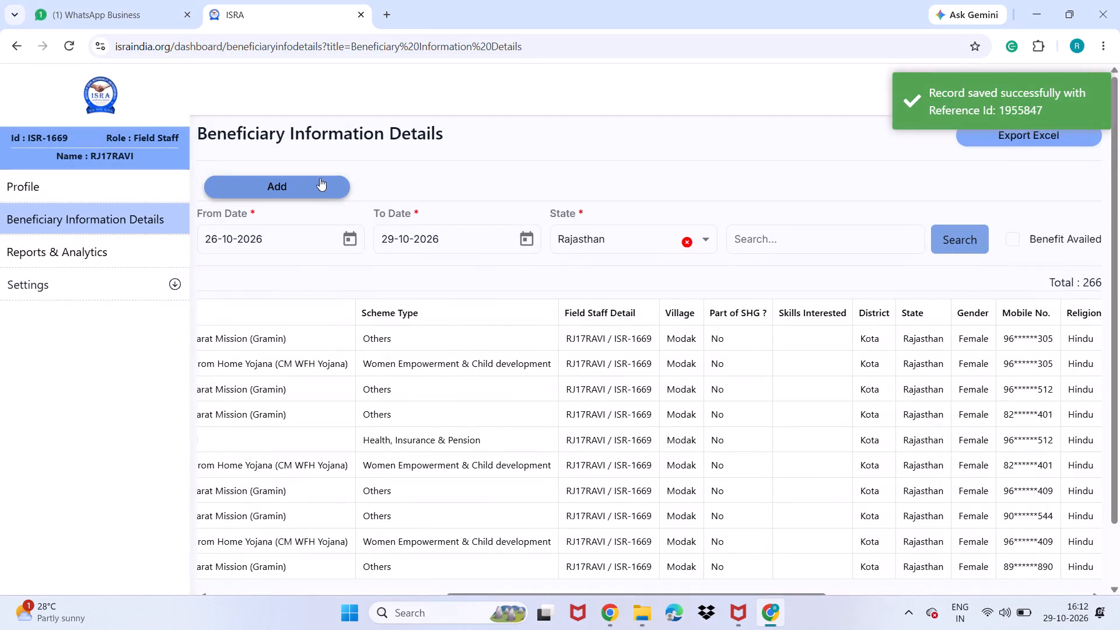
Start another beneficiary record.
left_click(320, 176)
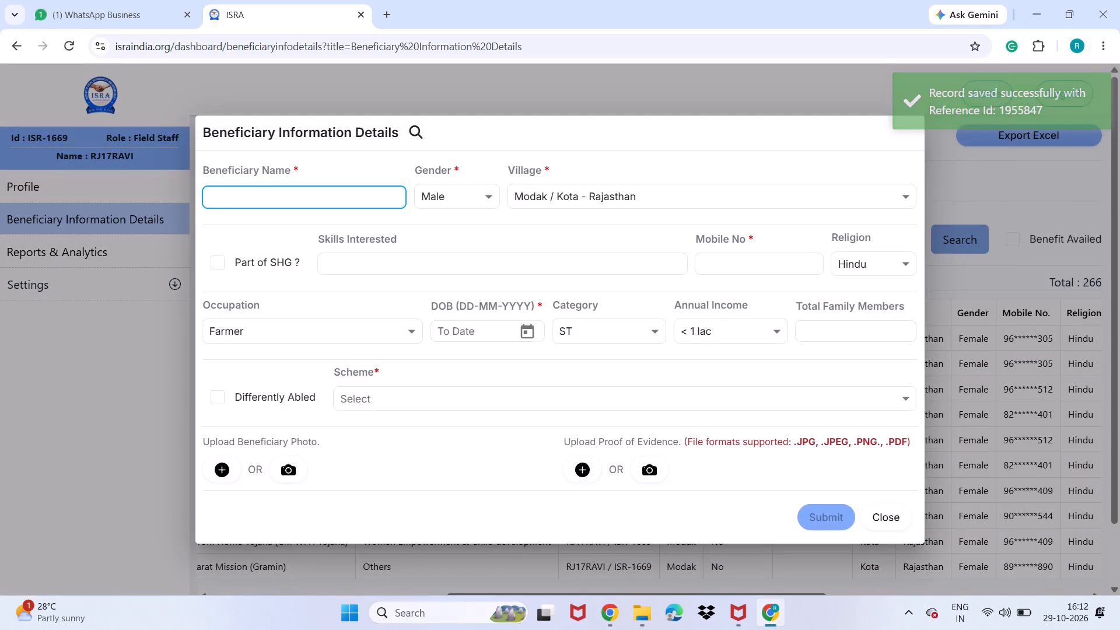
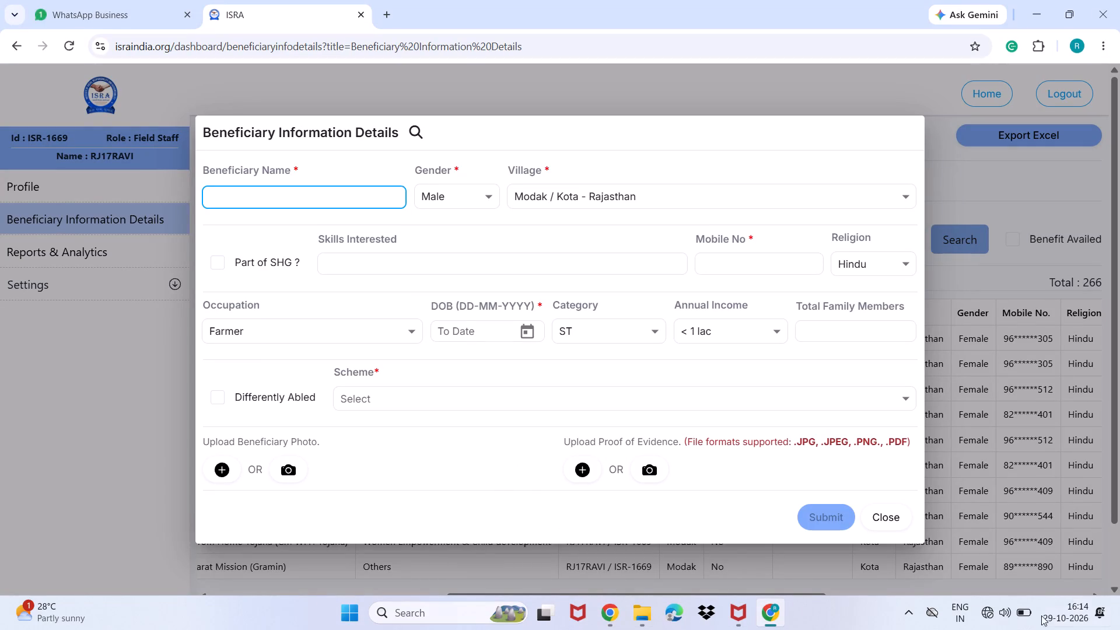
Connect the computer to the open Wi-Fi network Nothing Phone (1).
left_click_drag(985, 612, 991, 611)
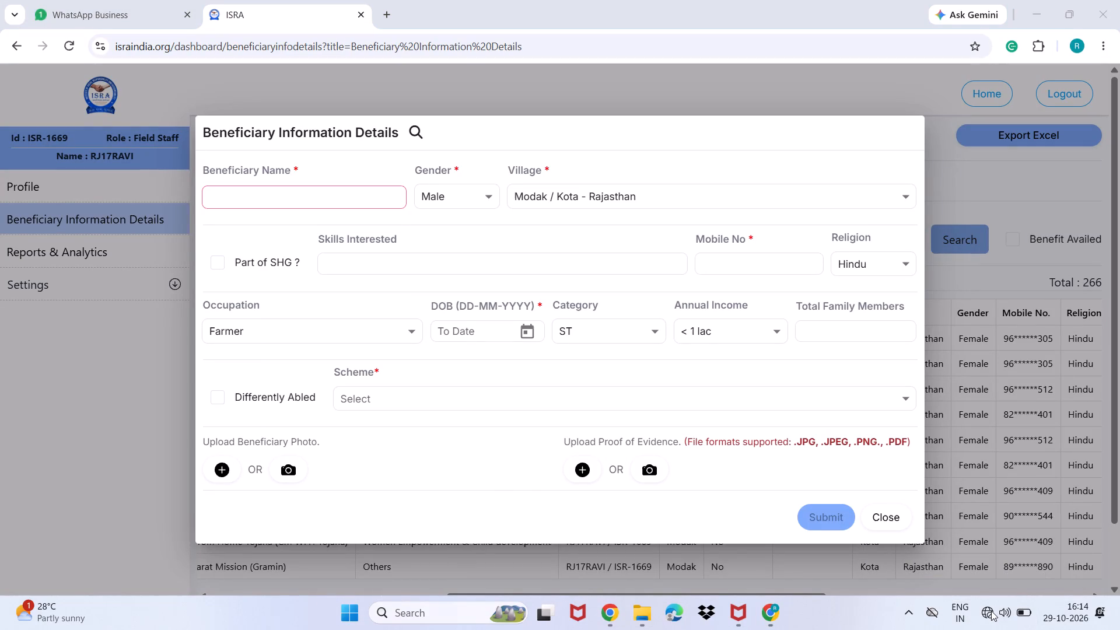
left_click(991, 611)
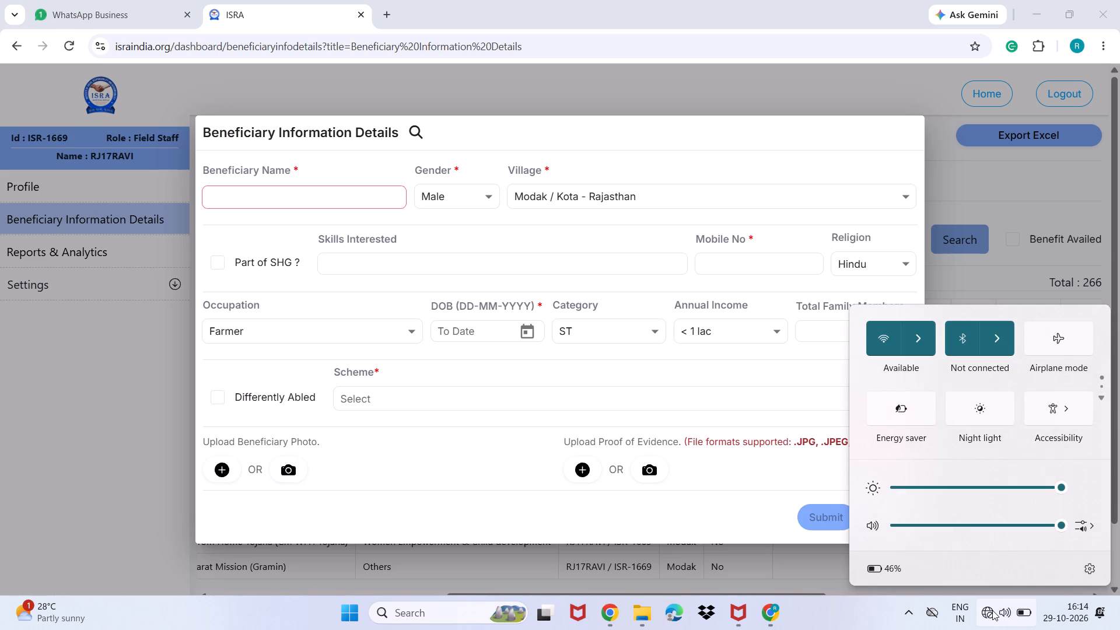
left_click(916, 347)
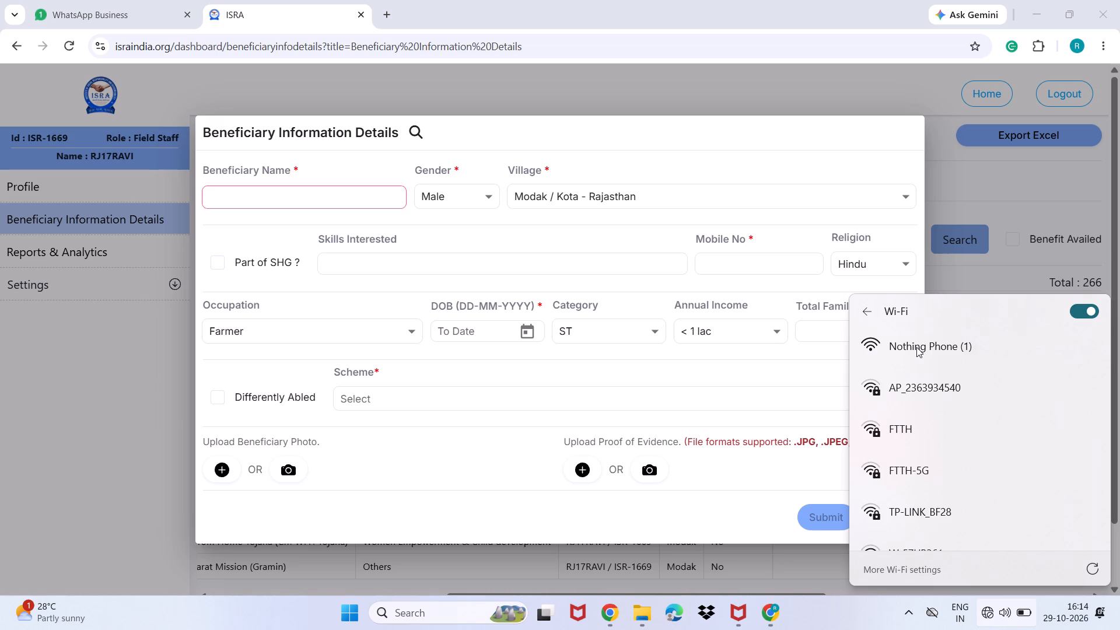
left_click(916, 347)
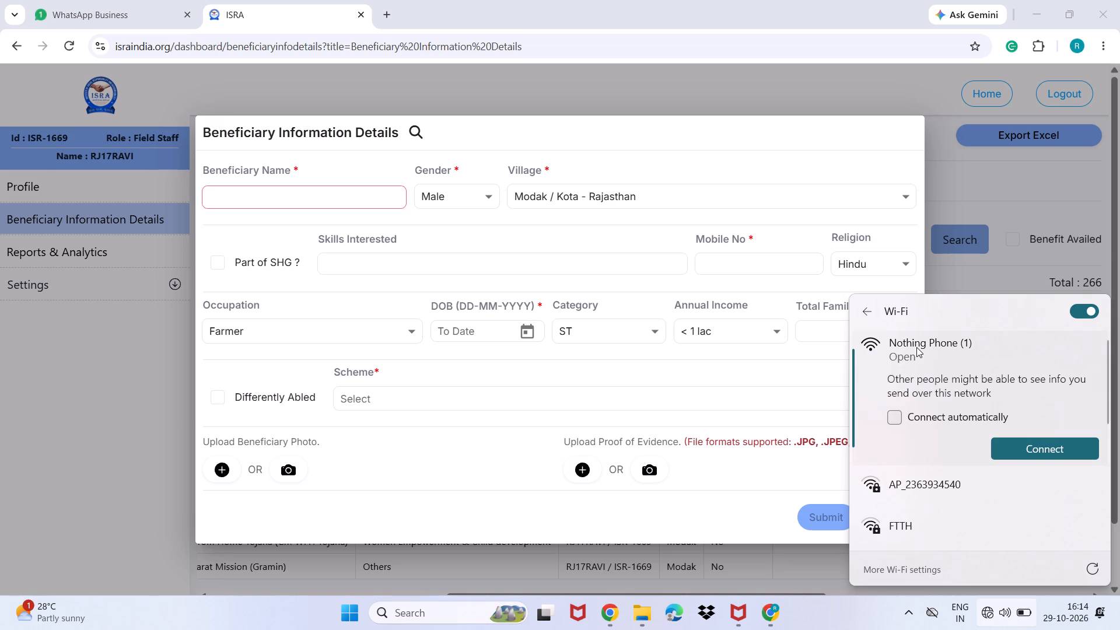
left_click(1063, 456)
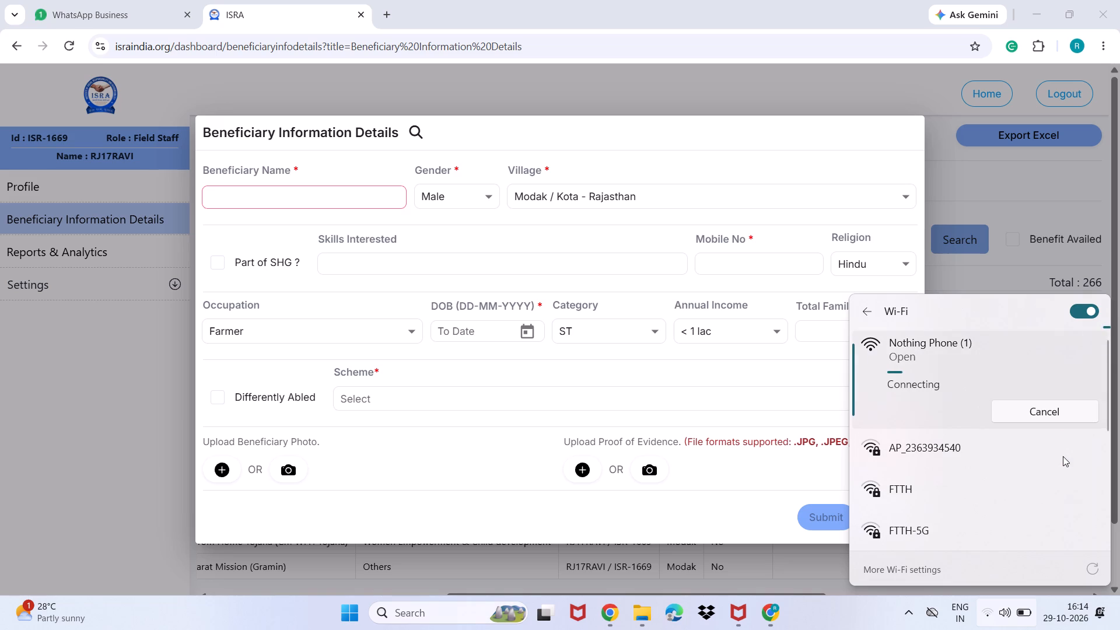
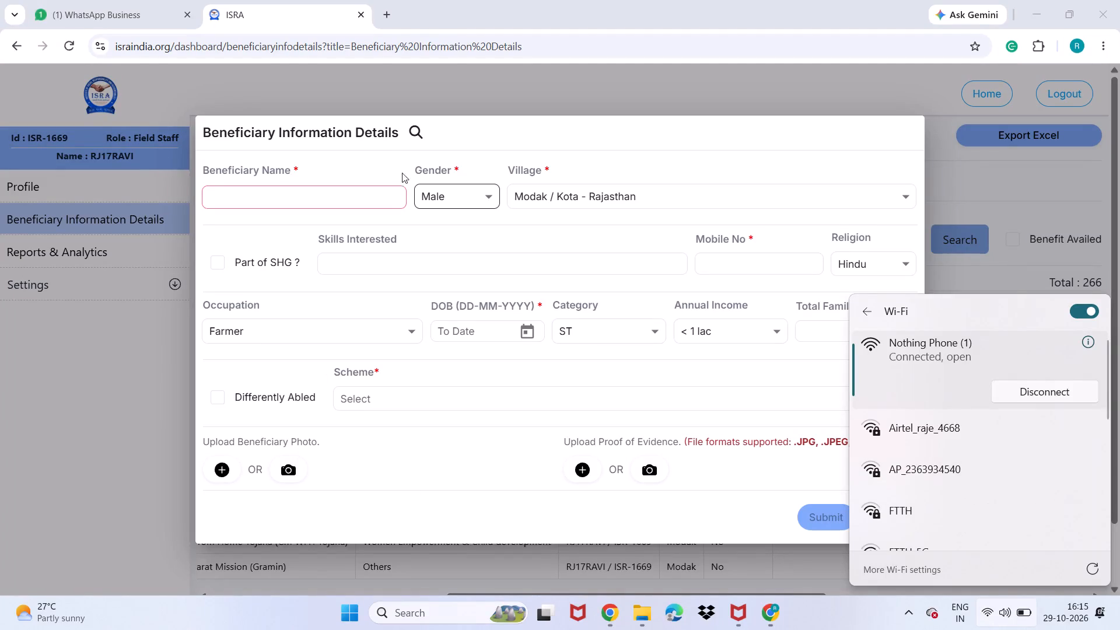
Open the beneficiary search from the new record form and select the previous search term in the search field.
double_click(416, 133)
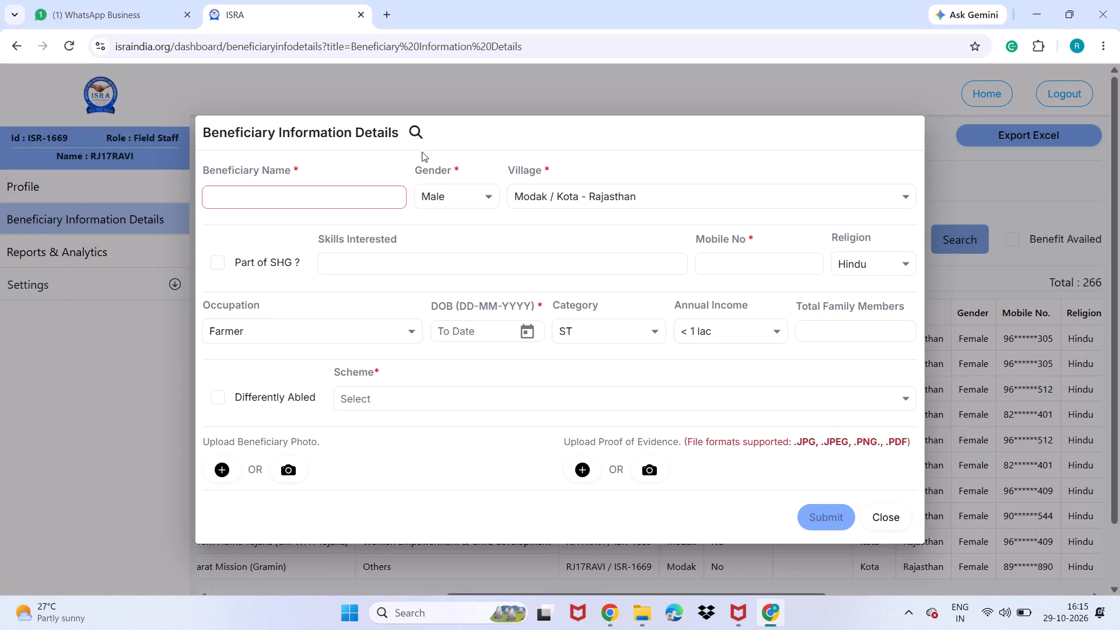
left_click(418, 131)
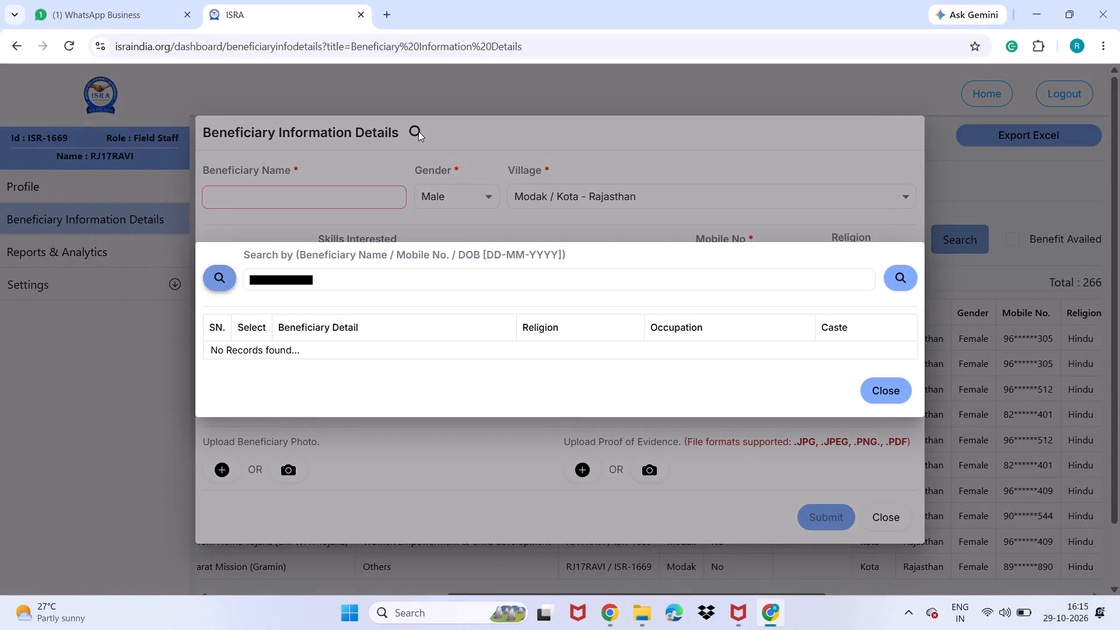
triple_click(563, 283)
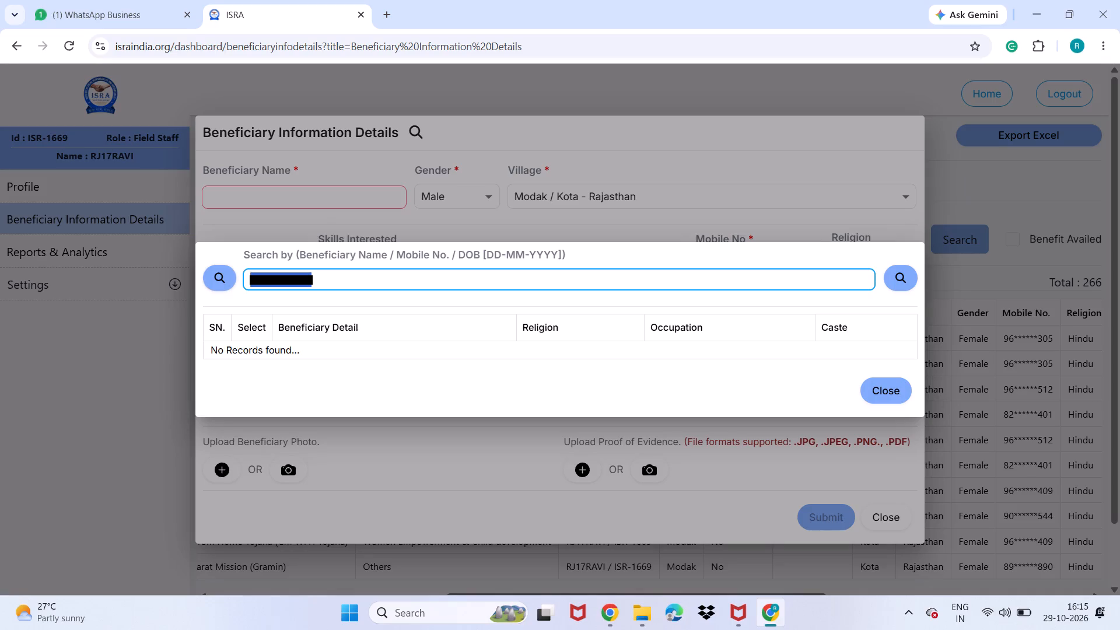
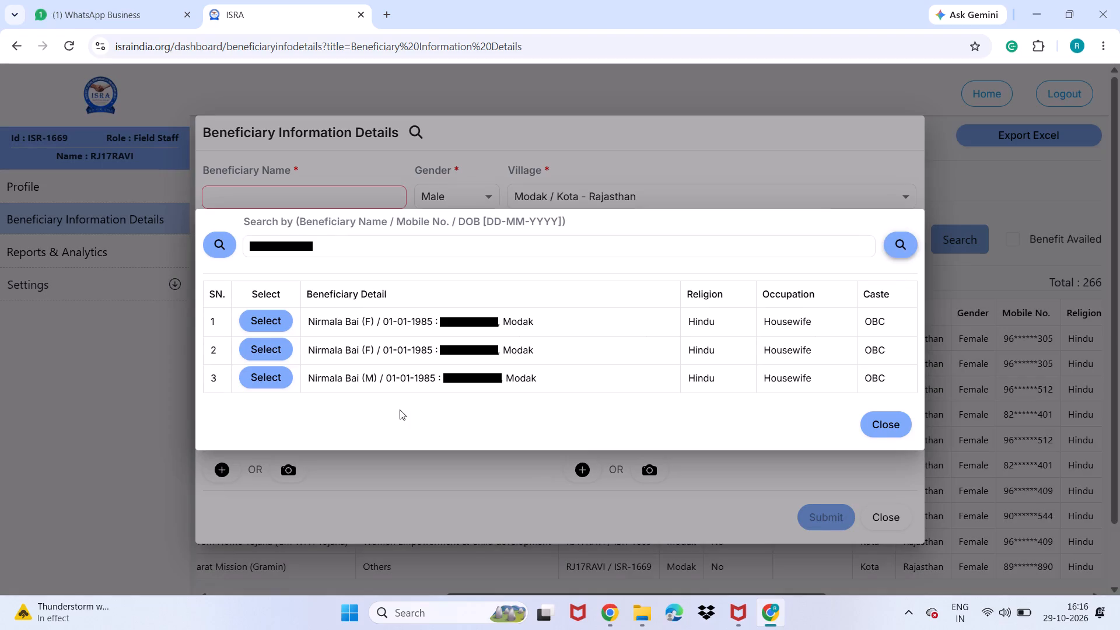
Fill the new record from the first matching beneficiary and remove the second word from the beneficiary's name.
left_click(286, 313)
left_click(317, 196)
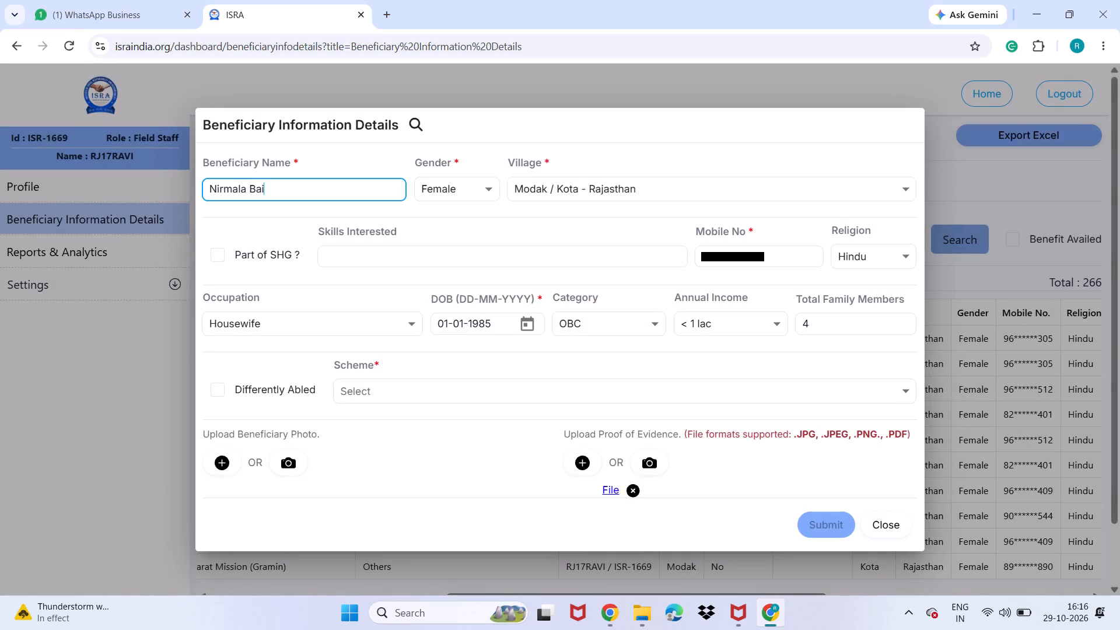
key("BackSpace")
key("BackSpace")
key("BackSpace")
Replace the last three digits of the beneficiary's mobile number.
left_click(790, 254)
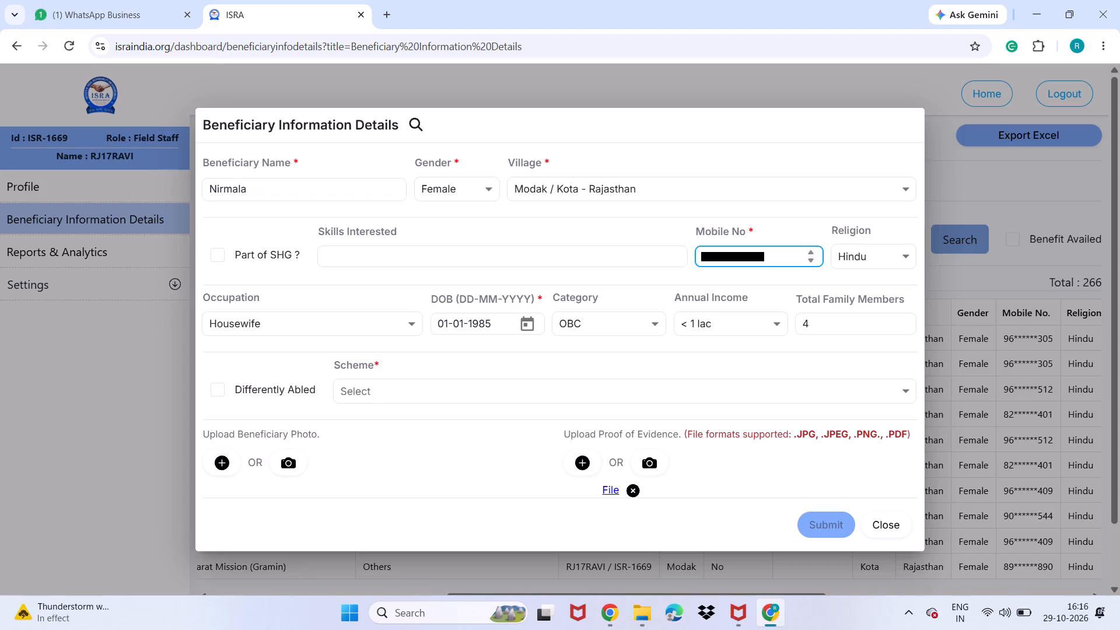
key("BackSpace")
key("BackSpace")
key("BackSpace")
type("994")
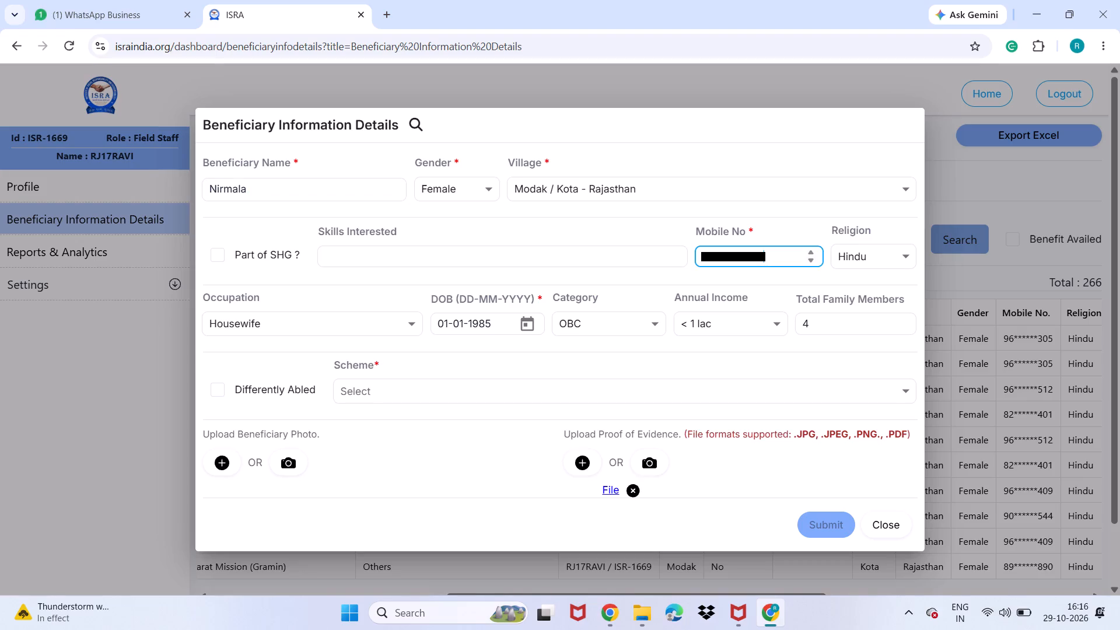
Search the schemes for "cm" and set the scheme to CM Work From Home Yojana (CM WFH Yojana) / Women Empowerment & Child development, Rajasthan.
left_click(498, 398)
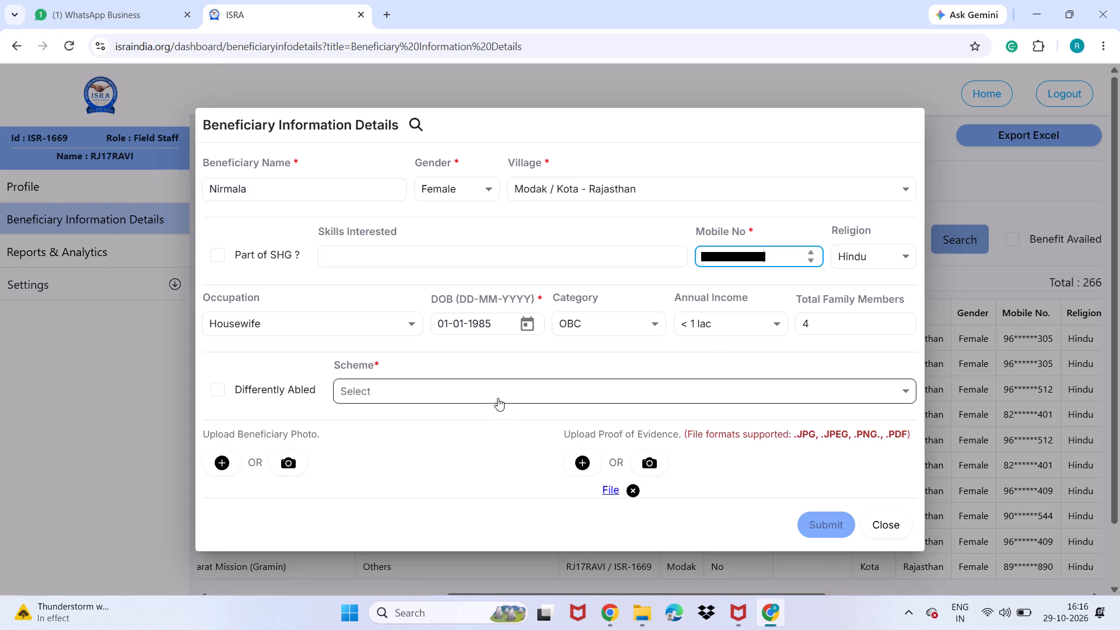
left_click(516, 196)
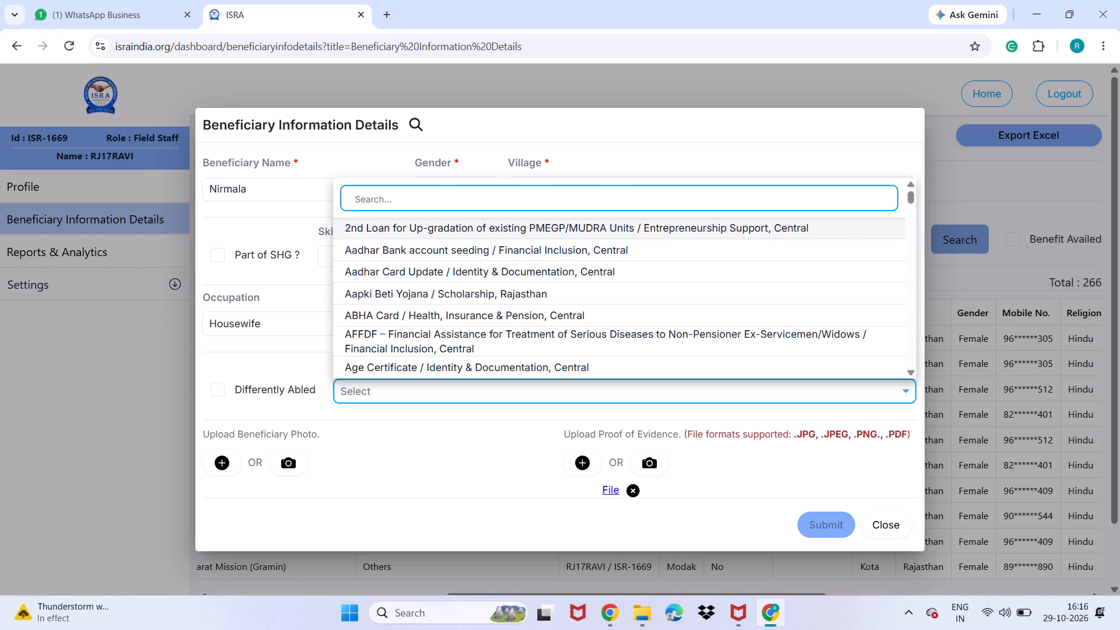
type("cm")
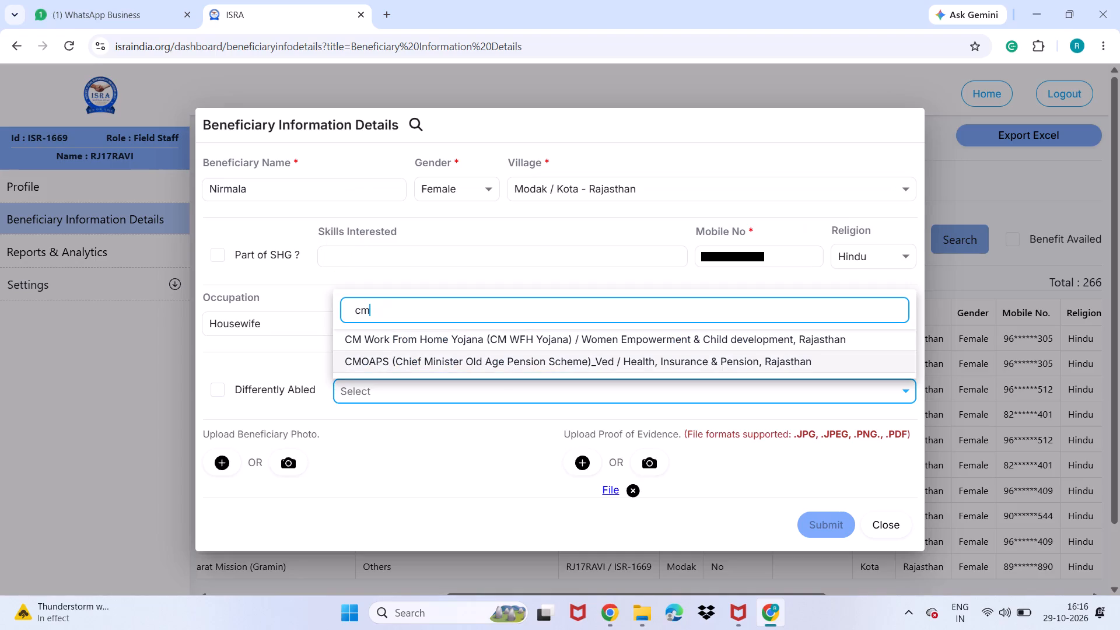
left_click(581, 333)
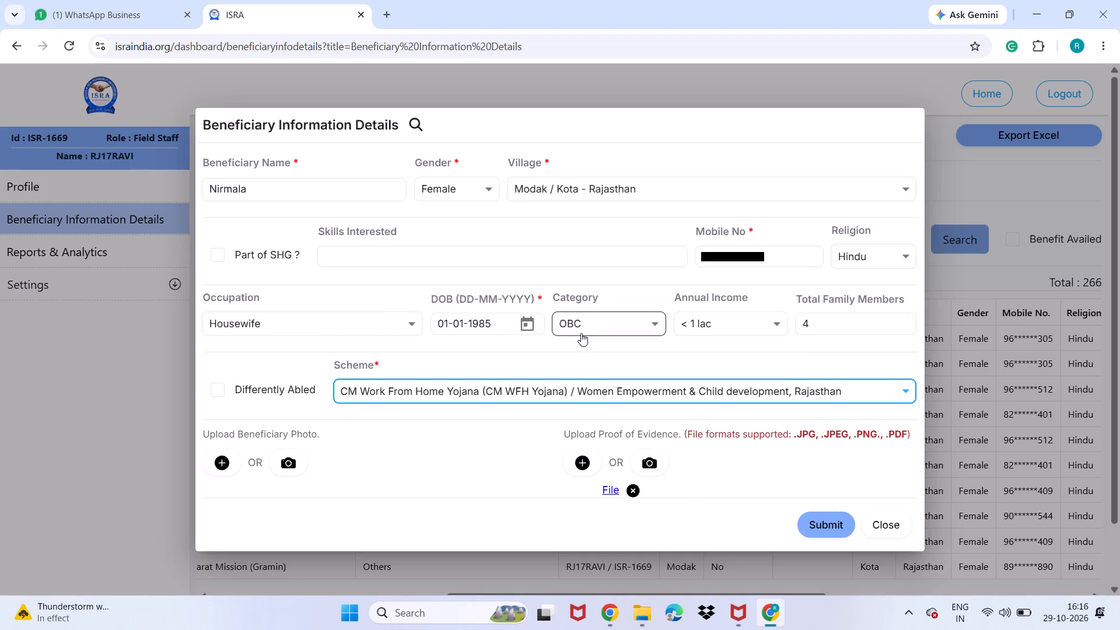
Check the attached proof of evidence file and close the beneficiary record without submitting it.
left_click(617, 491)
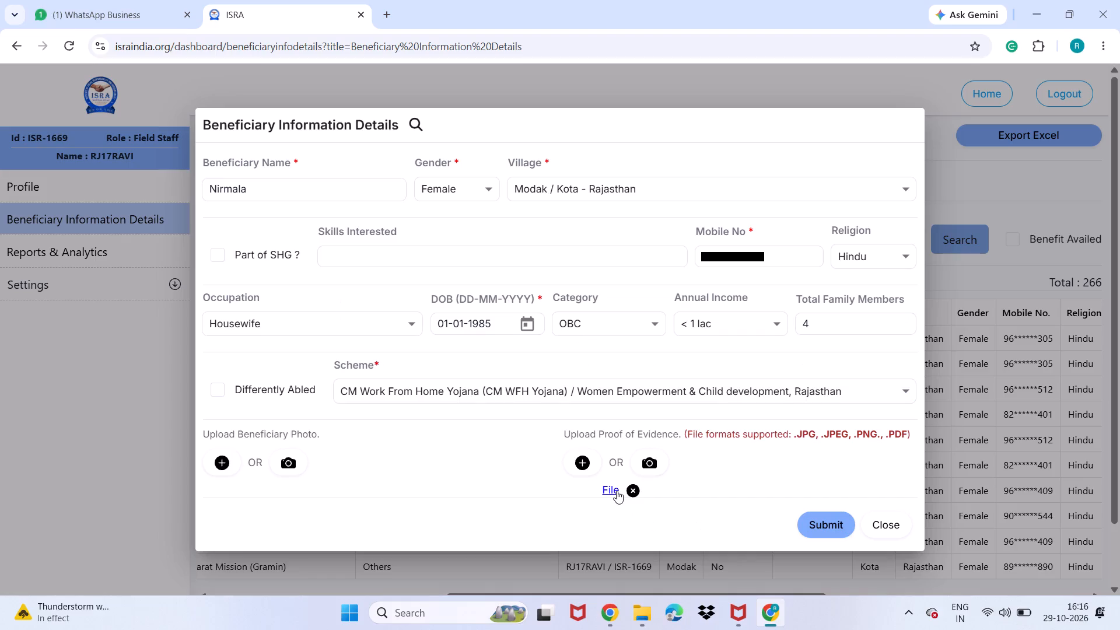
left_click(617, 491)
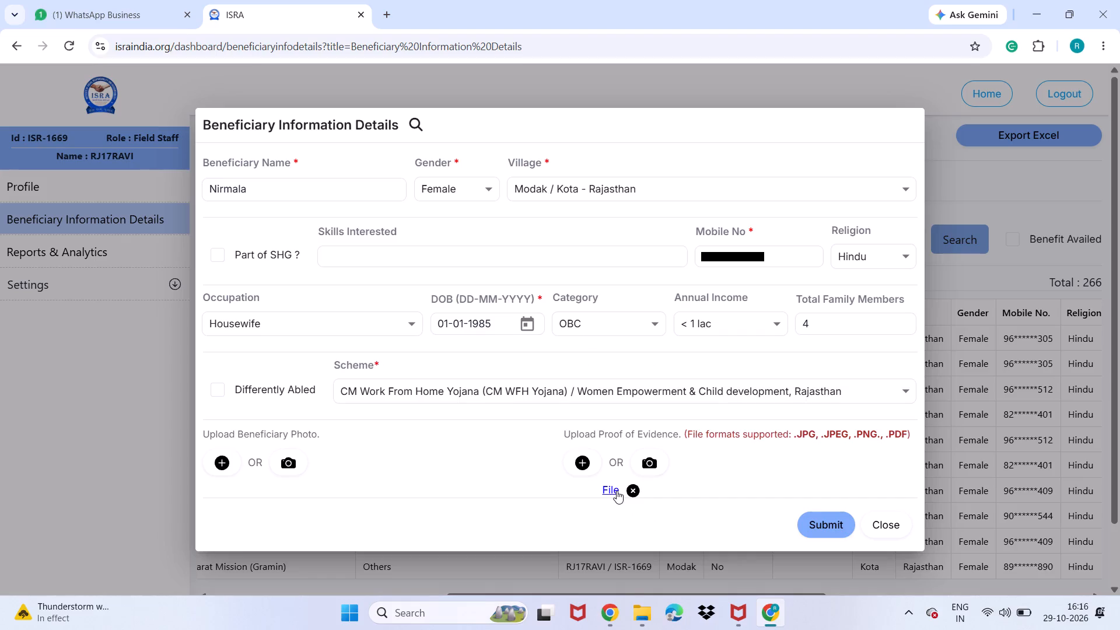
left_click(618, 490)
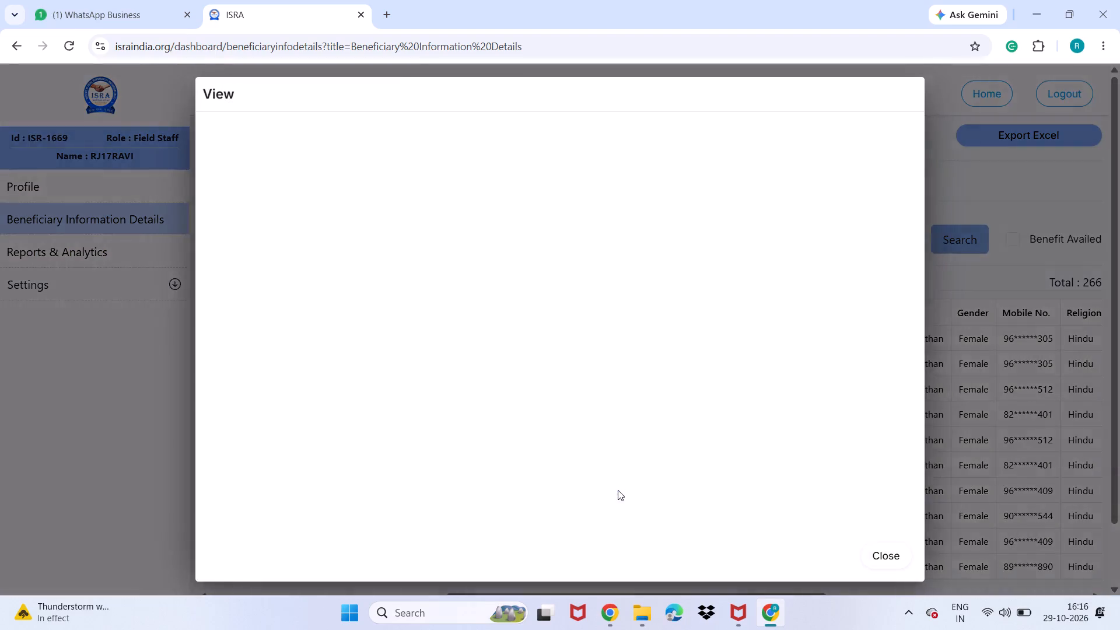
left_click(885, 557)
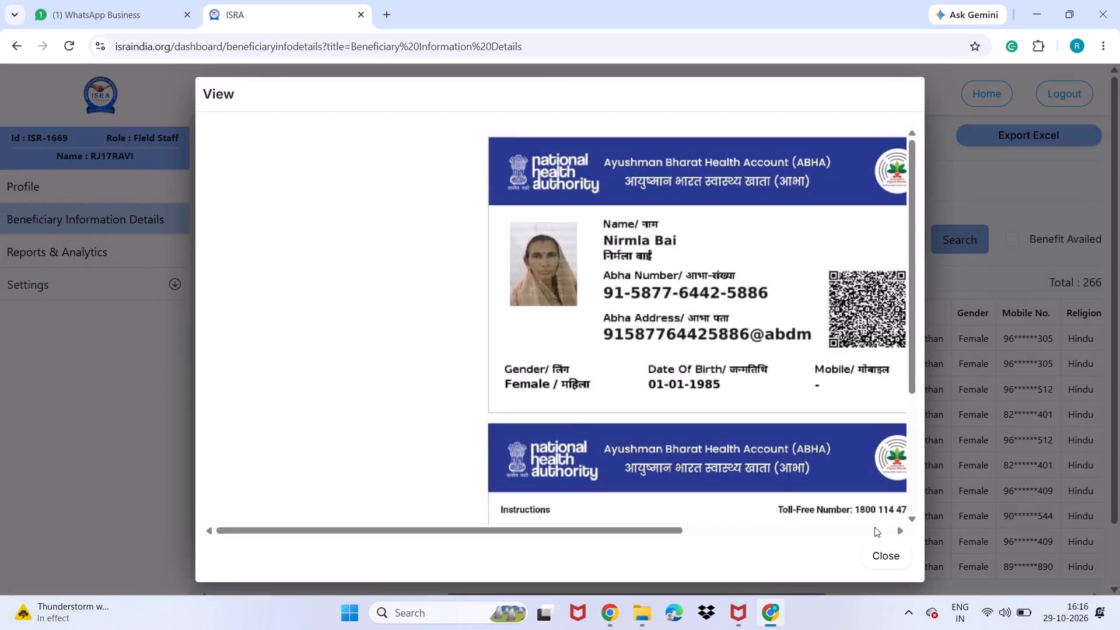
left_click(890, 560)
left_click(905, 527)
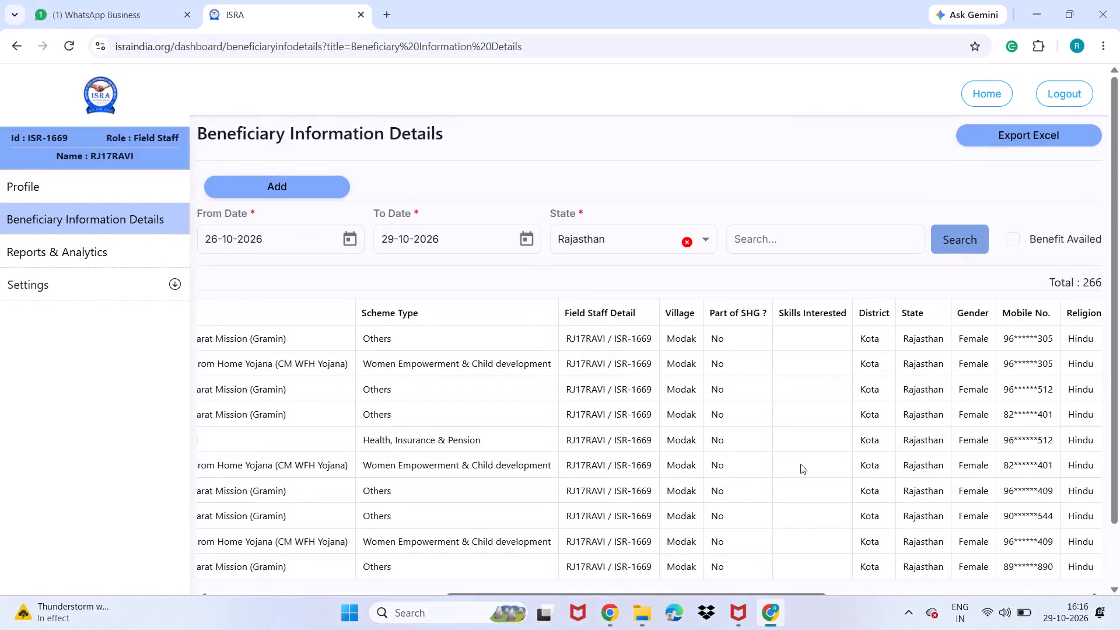
Start another beneficiary record, look up the existing beneficiary by mobile number and fill the form from the first match.
left_click(296, 174)
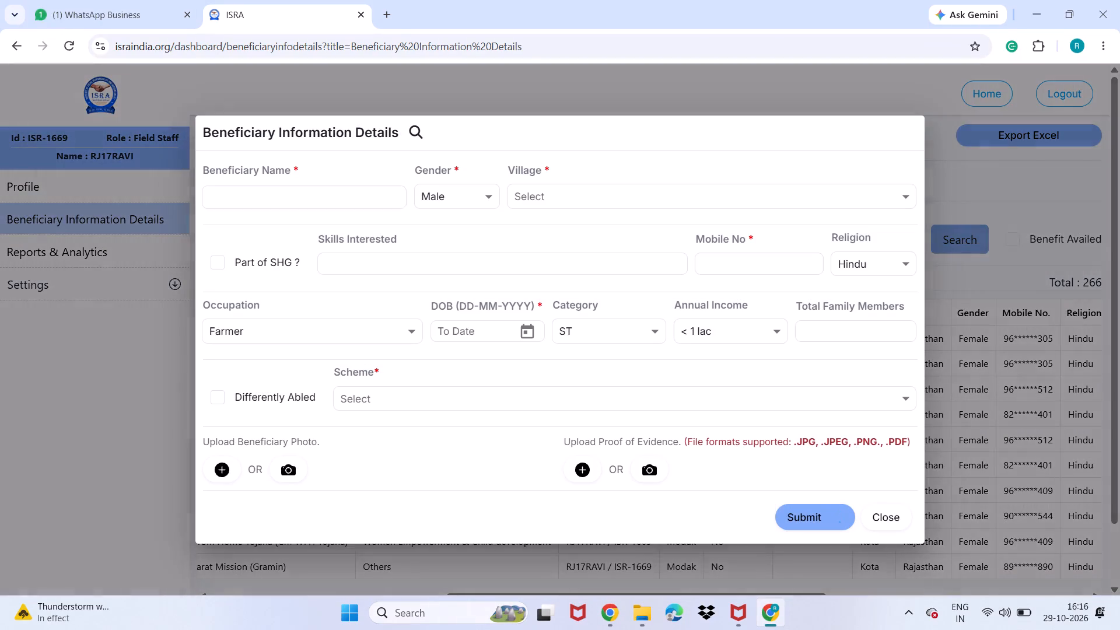
left_click(421, 126)
left_click(451, 273)
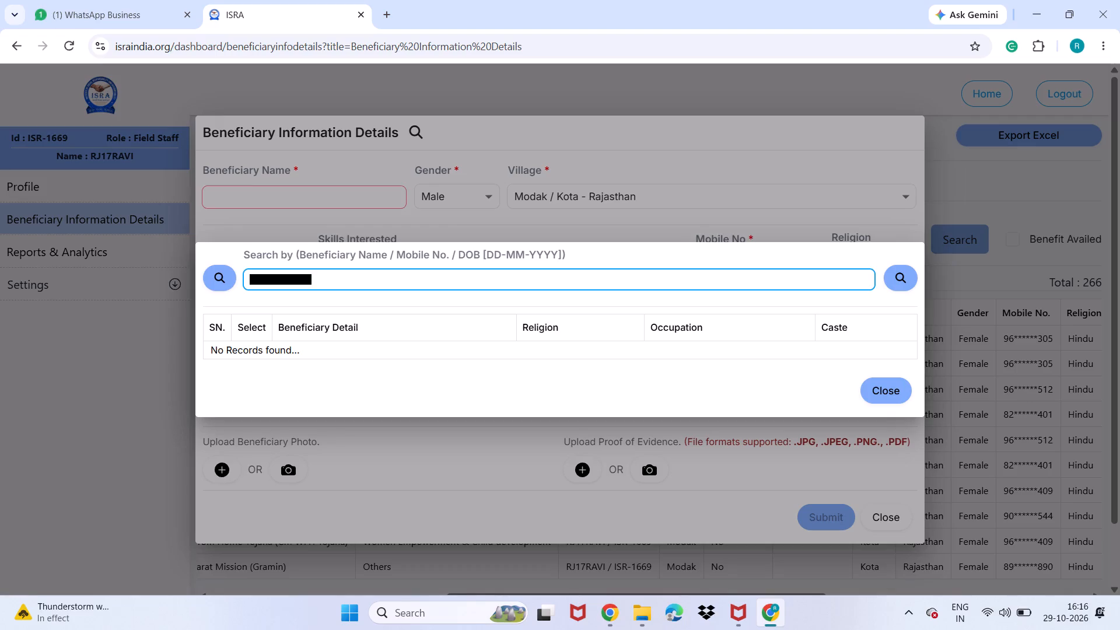
left_click(451, 275)
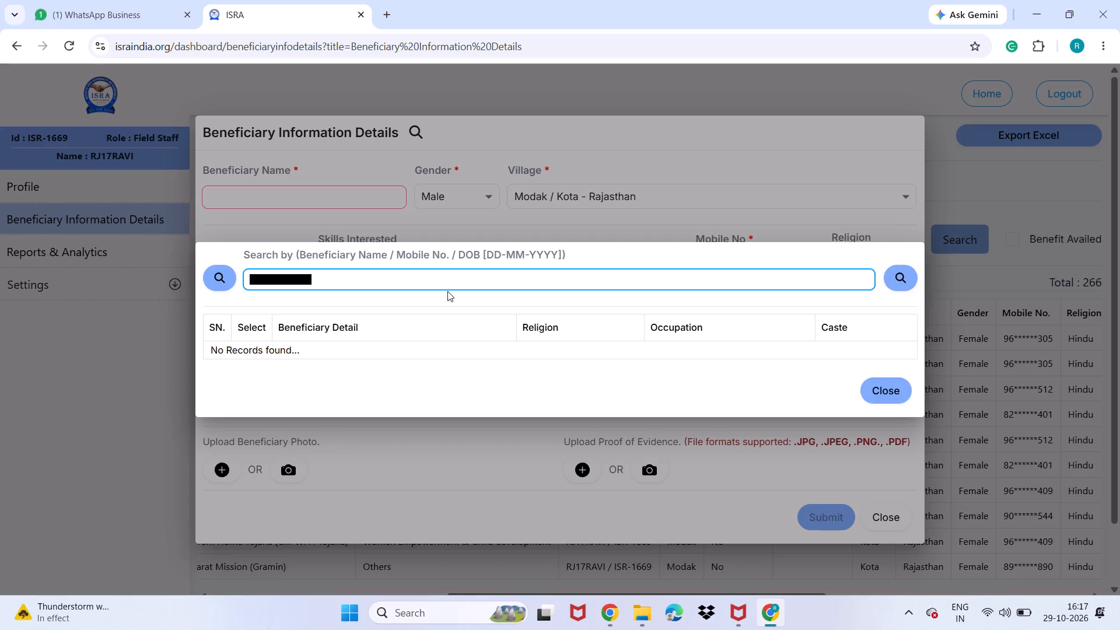
left_click(900, 285)
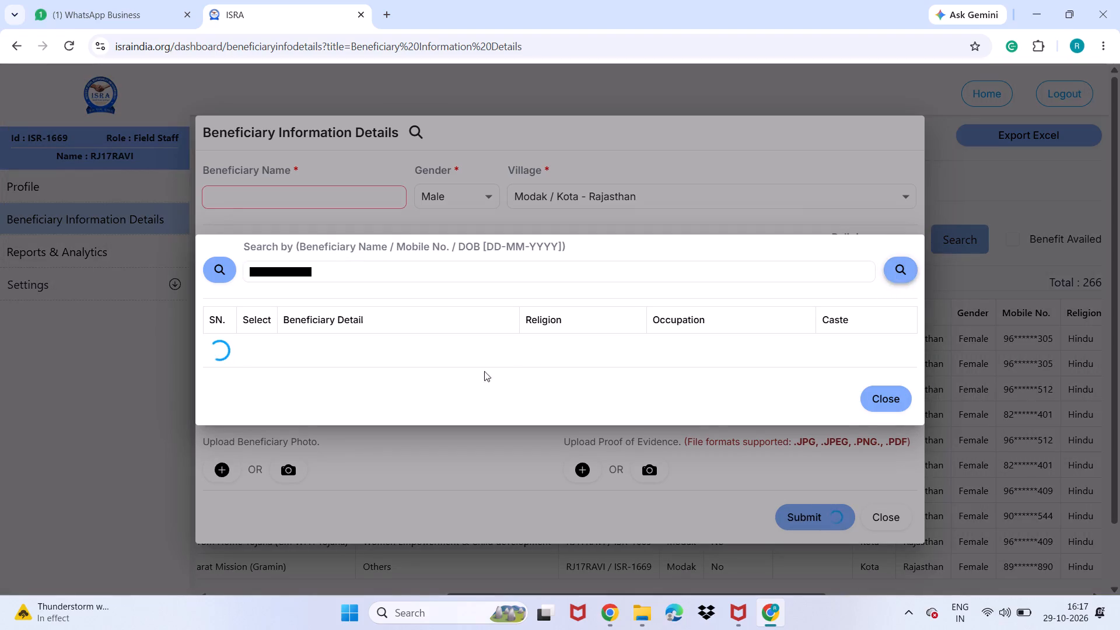
left_click(248, 352)
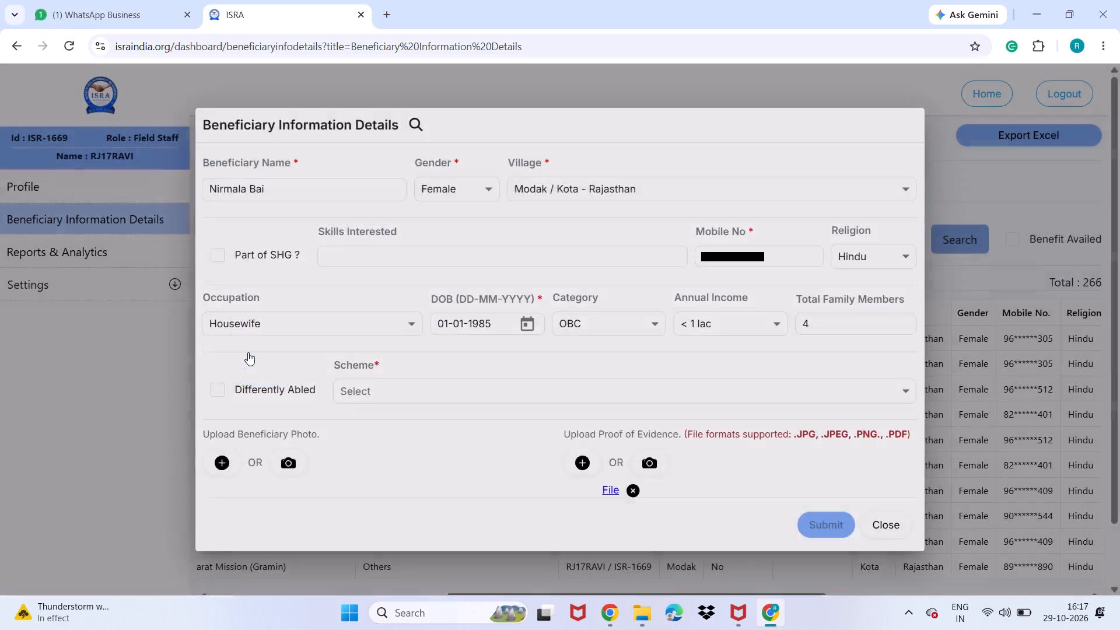
Replace the last three digits of the beneficiary's mobile number.
left_click(776, 254)
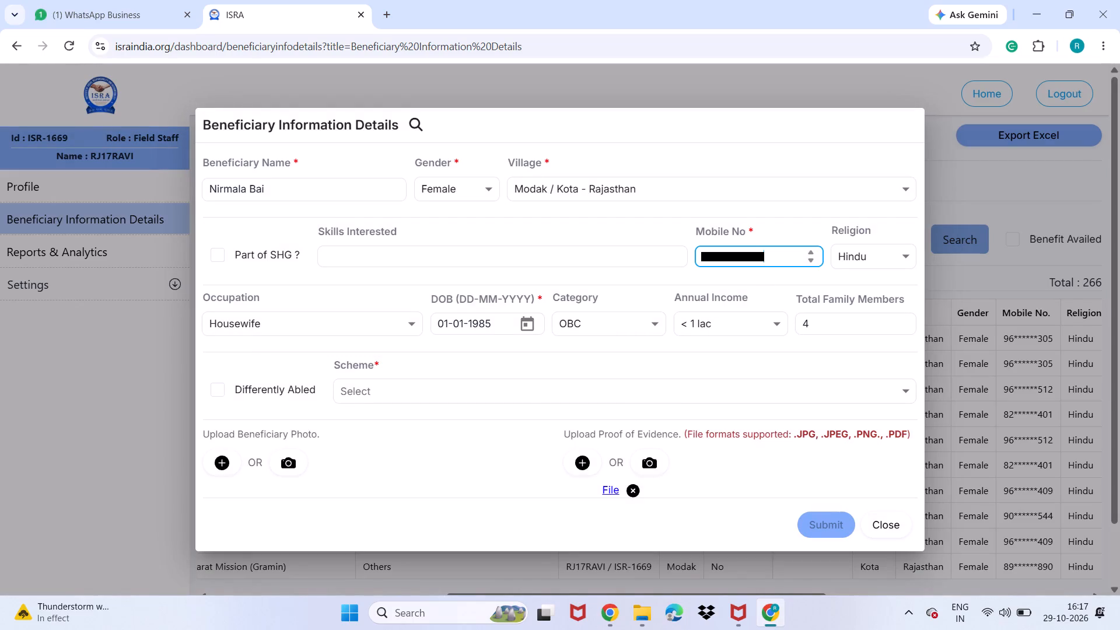
key("BackSpace")
key("BackSpace")
key("BackSpace")
type("449")
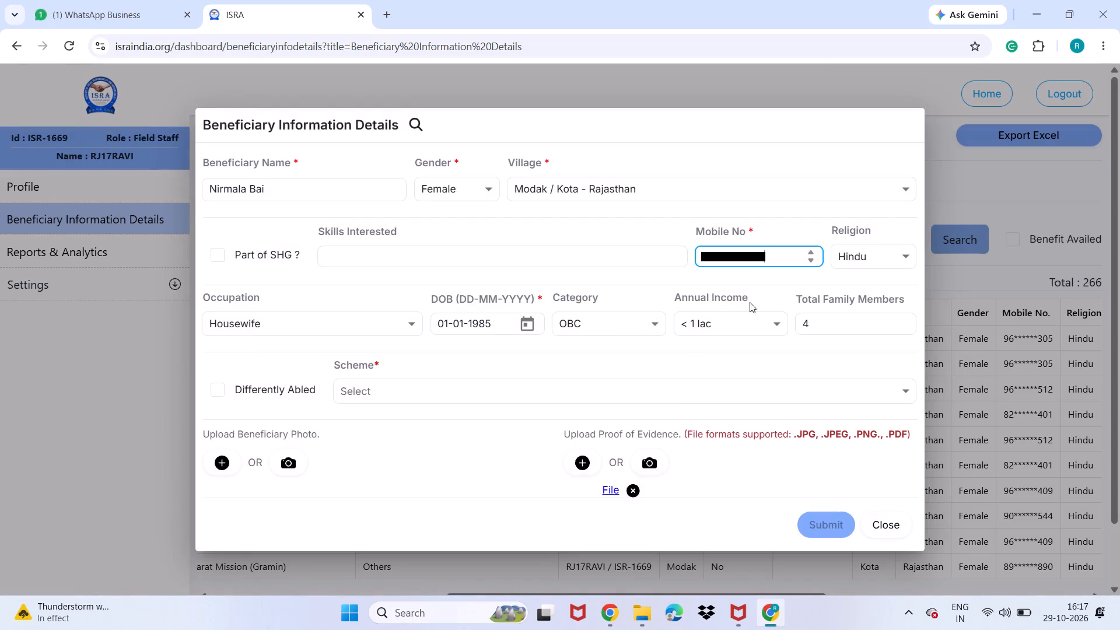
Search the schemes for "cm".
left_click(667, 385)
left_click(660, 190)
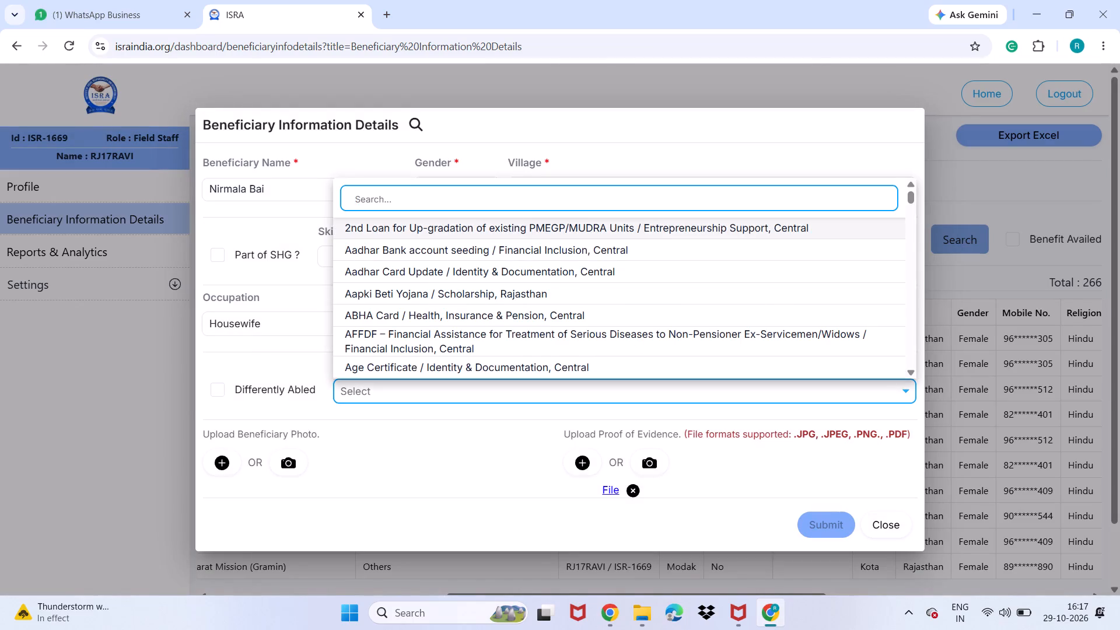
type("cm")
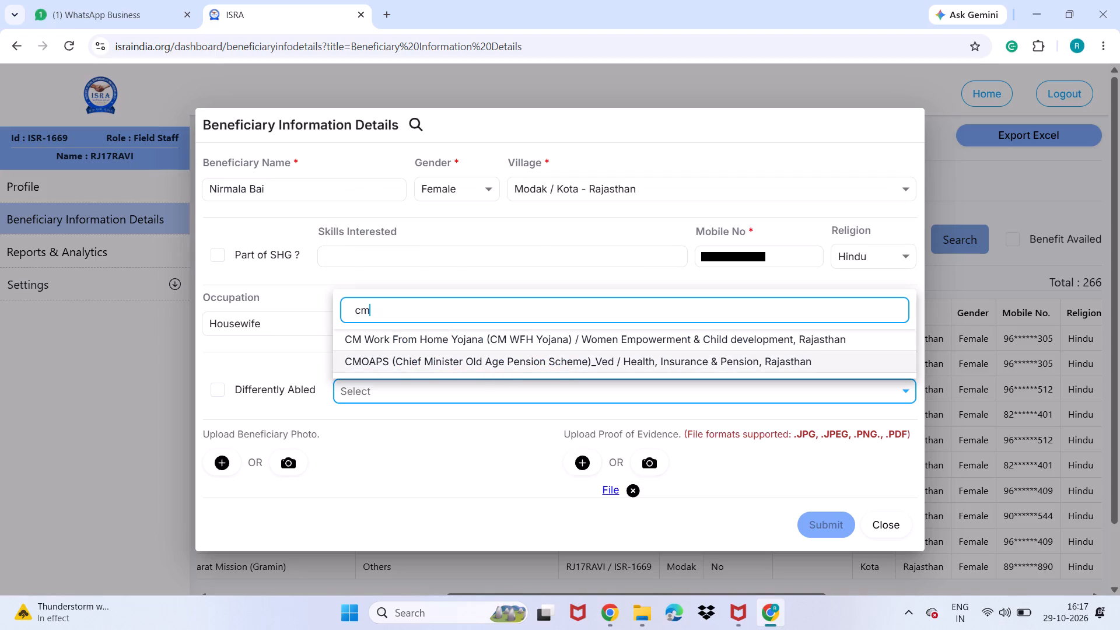
Examine the attached proof of evidence file to see which document it is, and close the viewer.
left_click(615, 496)
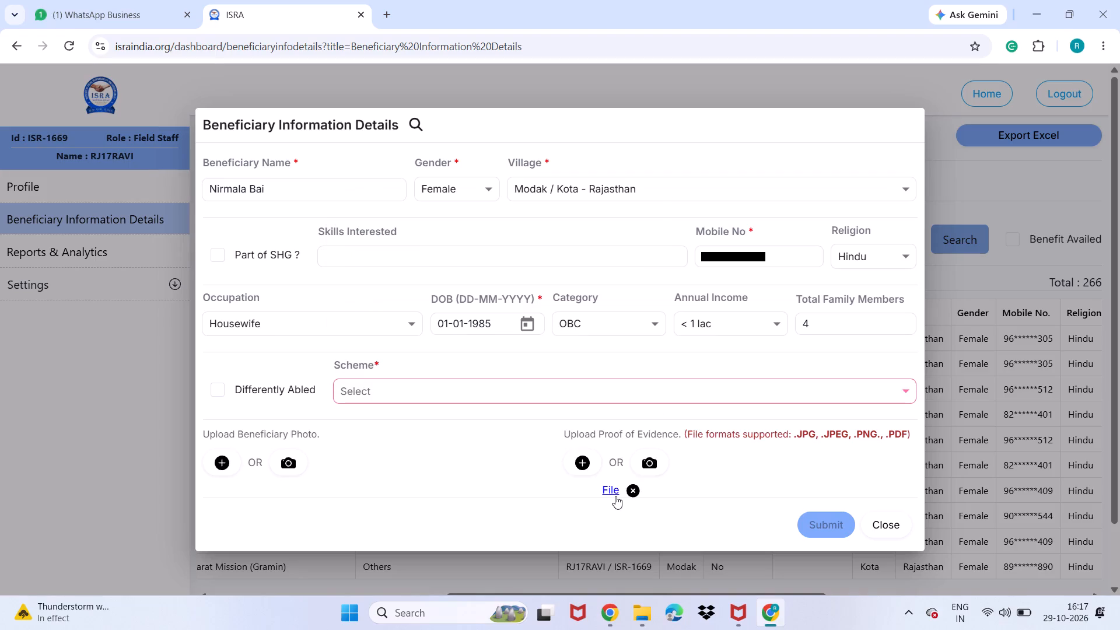
left_click(615, 493)
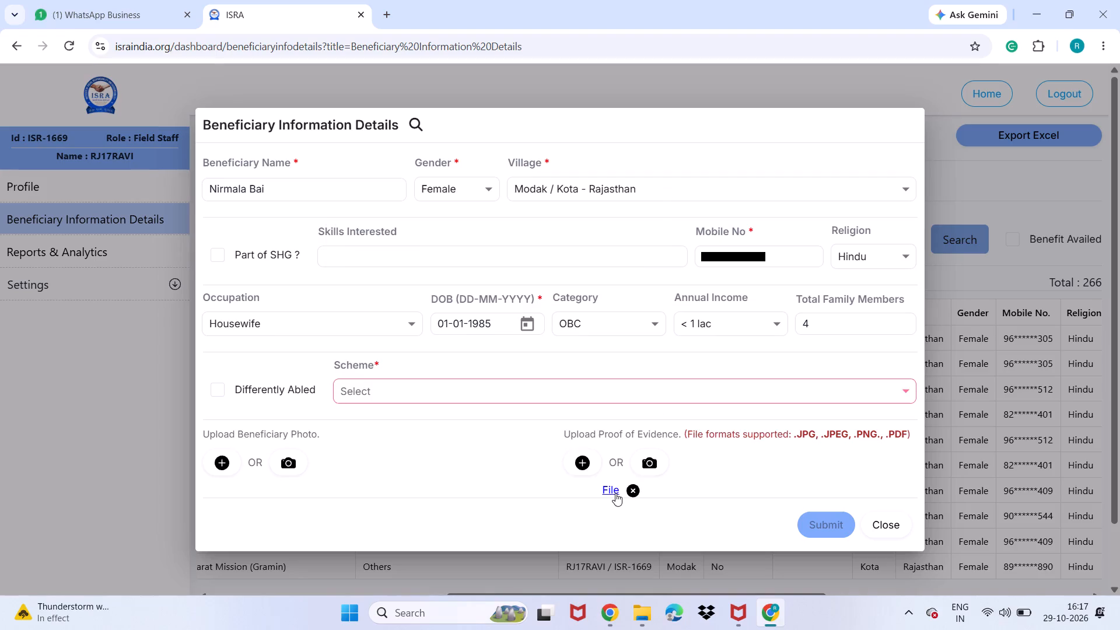
double_click(615, 493)
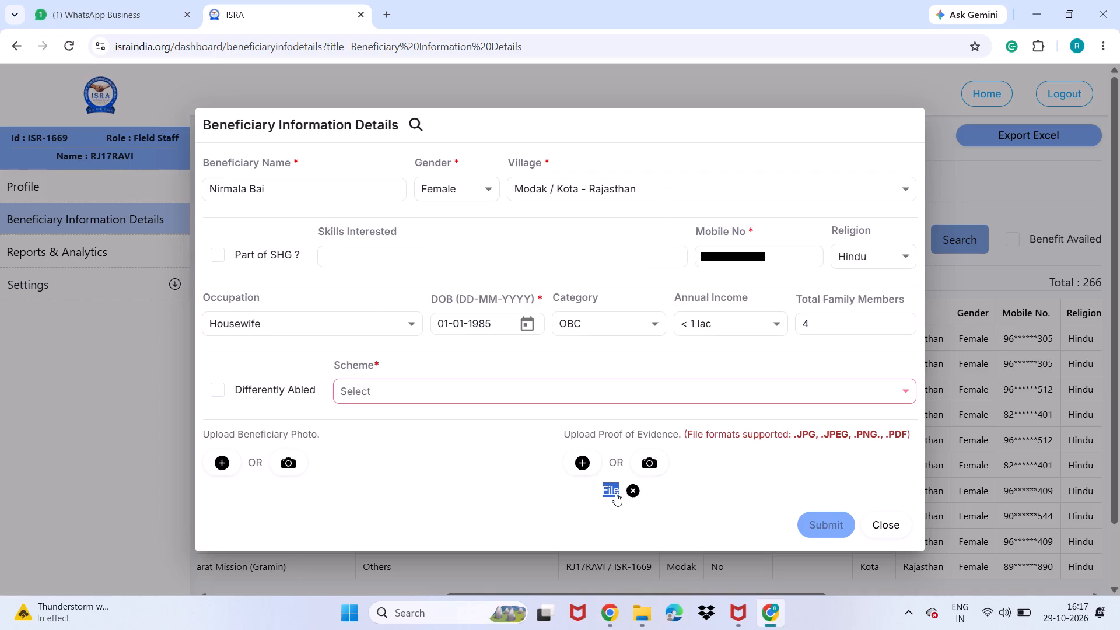
left_click(615, 493)
left_click(615, 488)
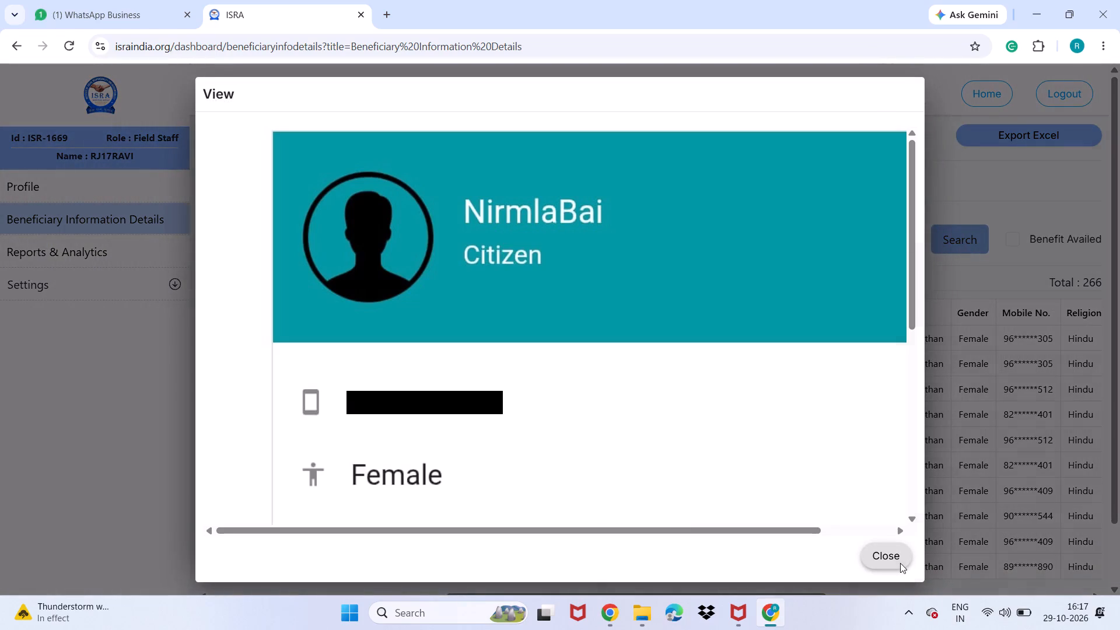
left_click(900, 563)
double_click(882, 548)
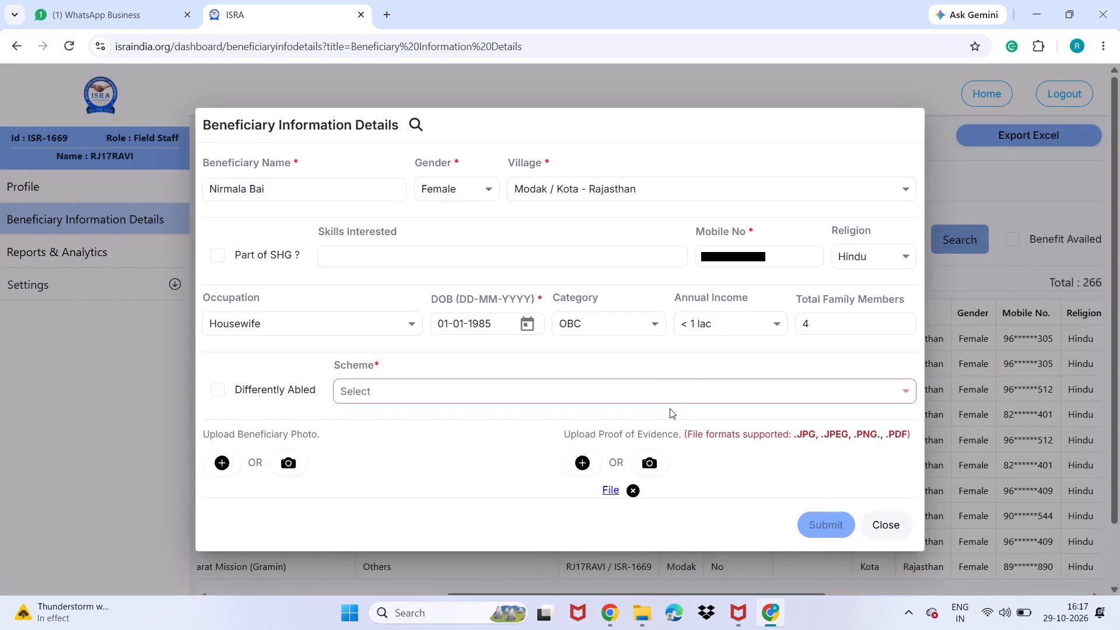
left_click(664, 399)
double_click(488, 414)
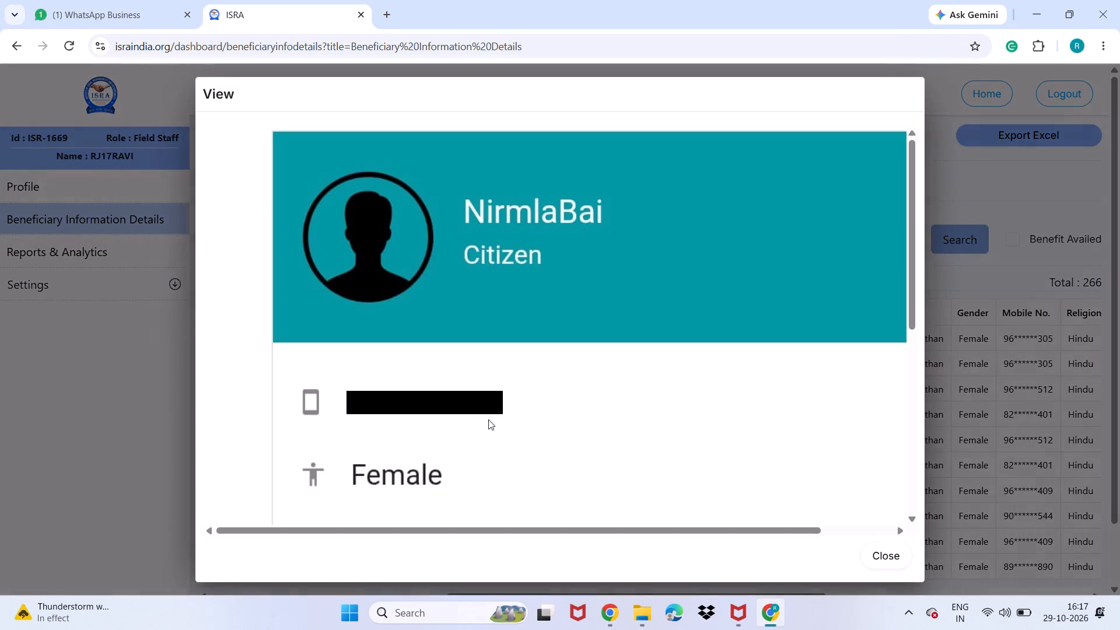
left_click(883, 556)
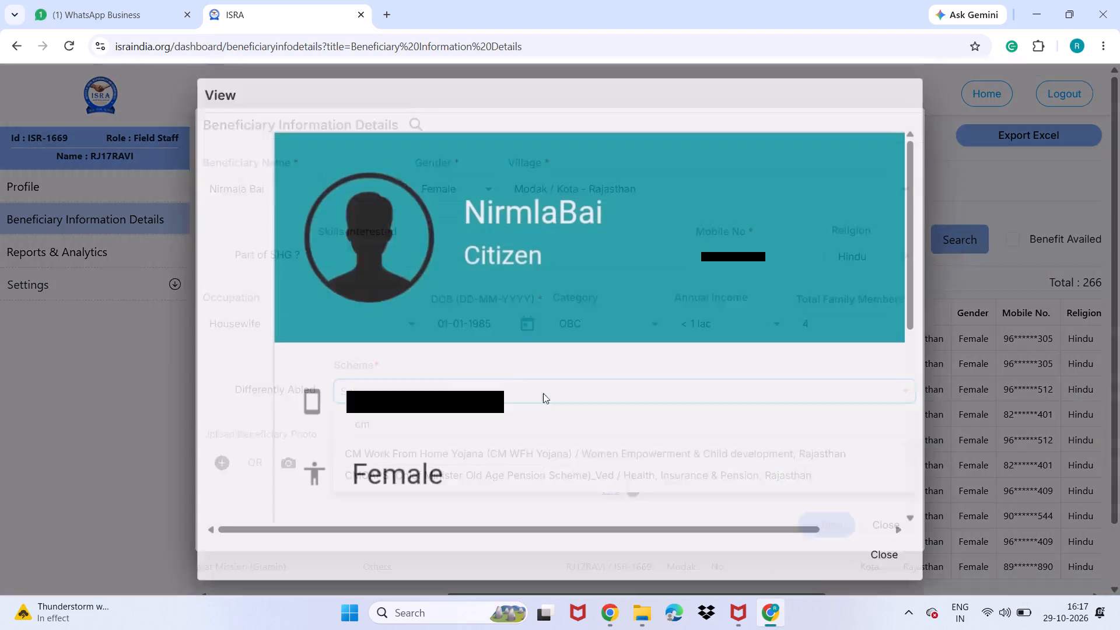
left_click(890, 559)
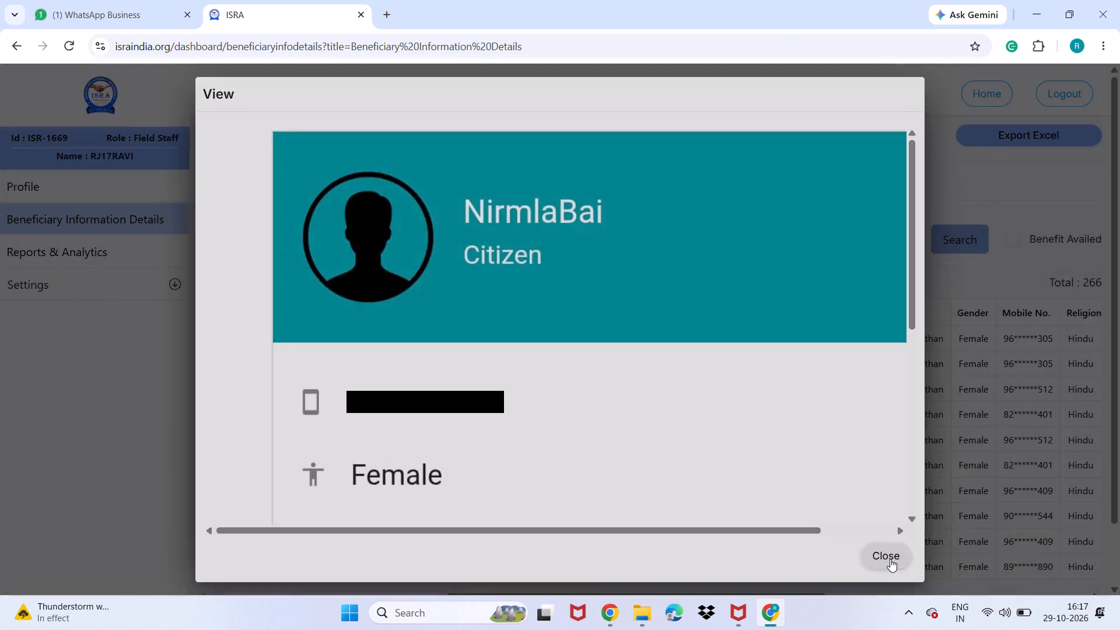
left_click(890, 559)
Search the schemes for "swa", choose Swachh Bharat Mission (Gramin) / Others, Central, and submit the beneficiary record.
left_click(652, 430)
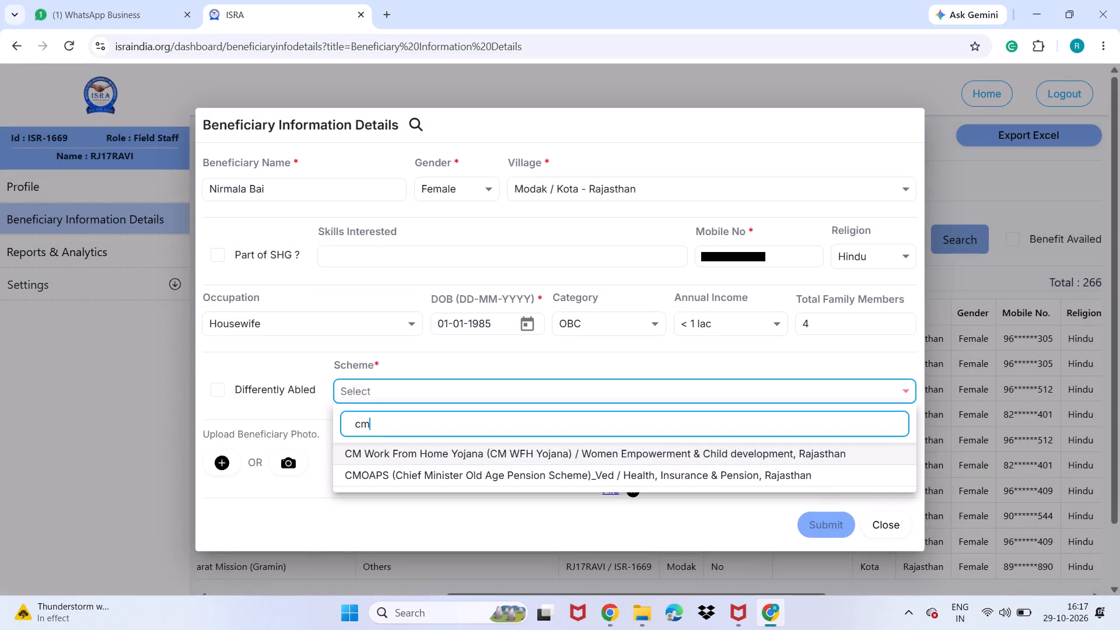
key("BackSpace")
key("BackSpace")
key("BackSpace")
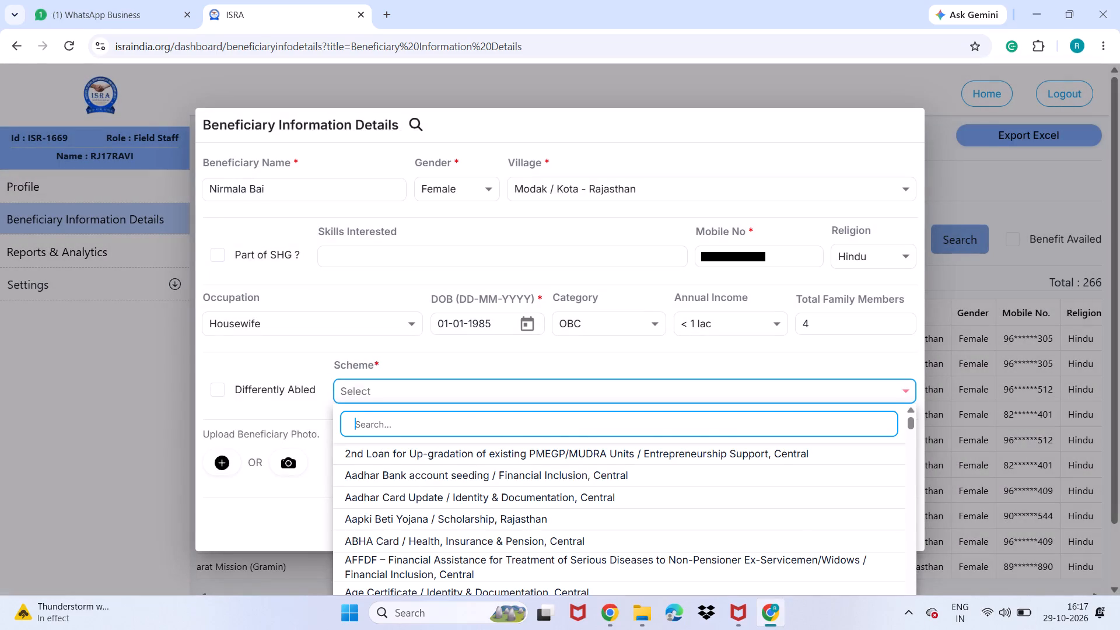
type("swa")
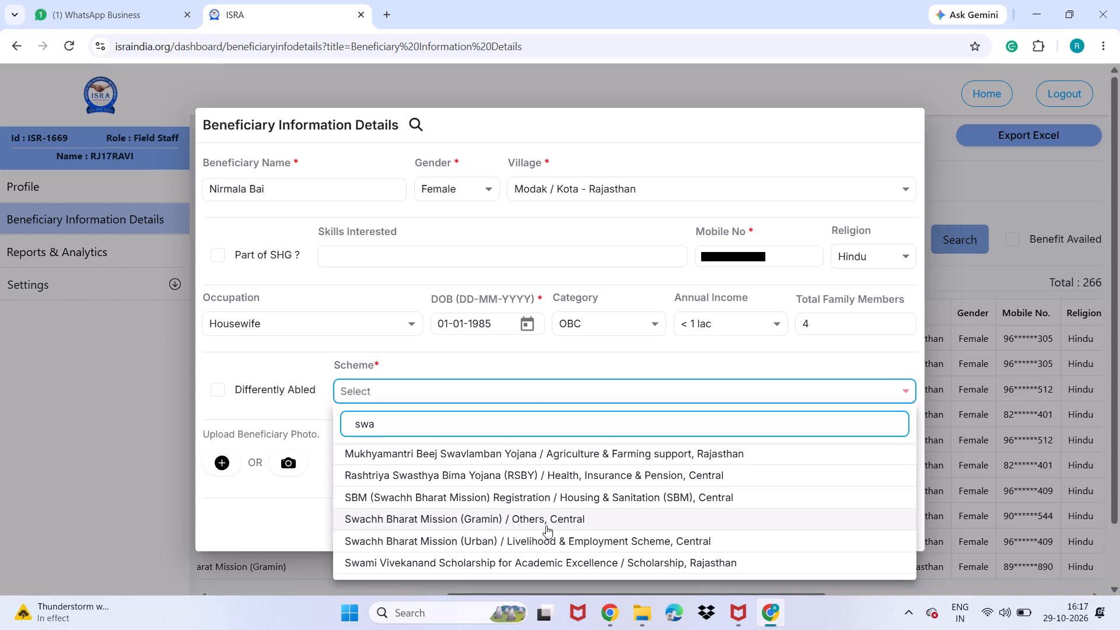
left_click(546, 526)
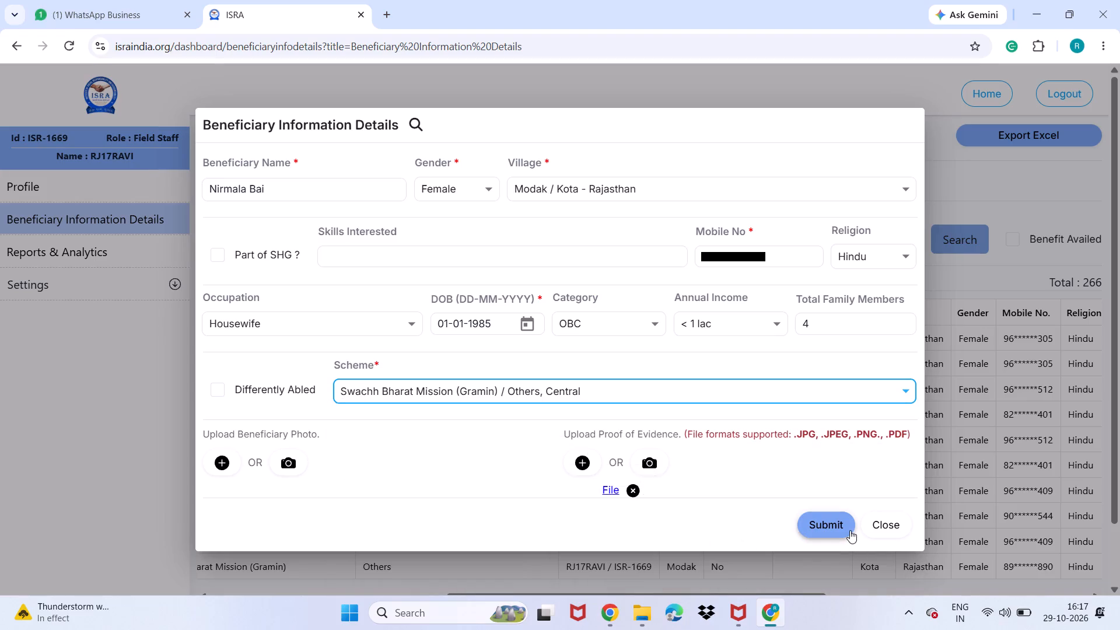
double_click(850, 530)
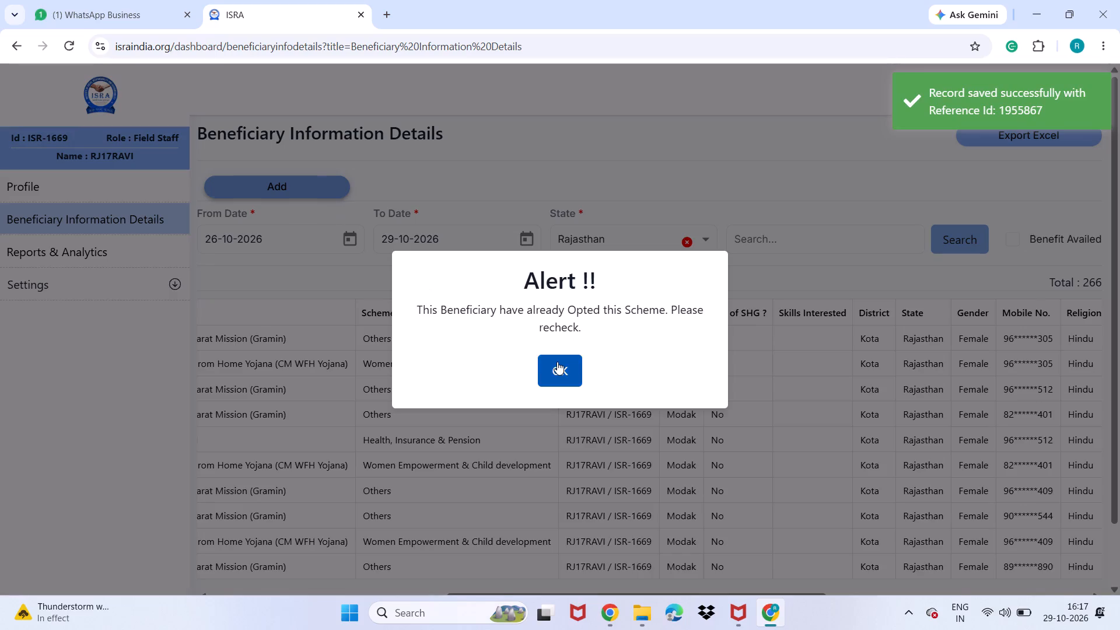
left_click(557, 362)
Start another beneficiary record, look up the existing beneficiary by mobile number and fill the form from the first match.
double_click(334, 192)
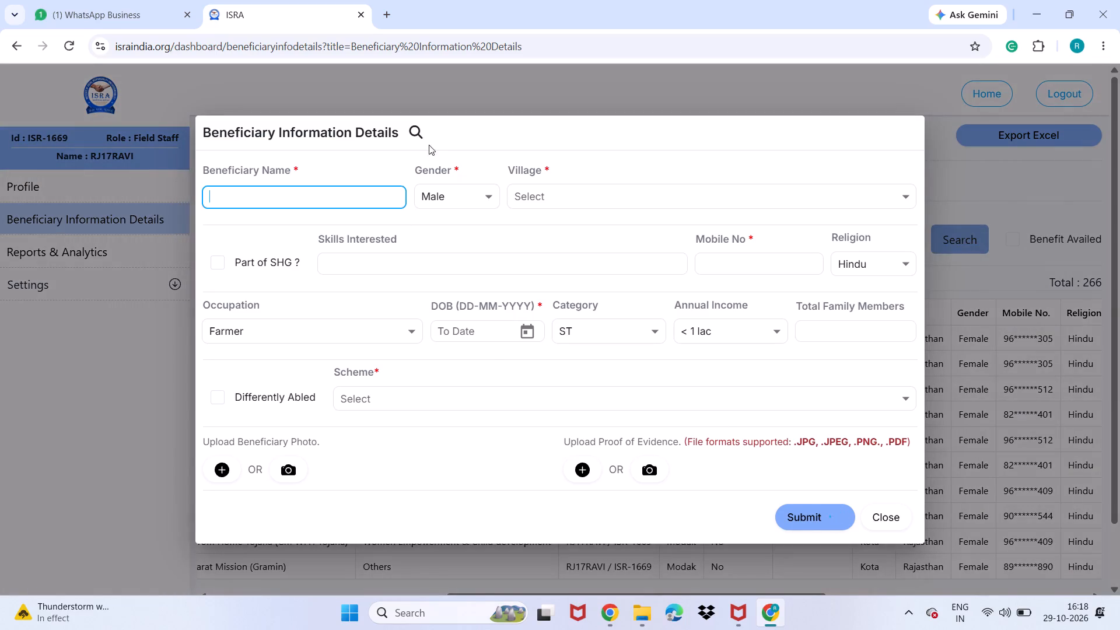
double_click(422, 132)
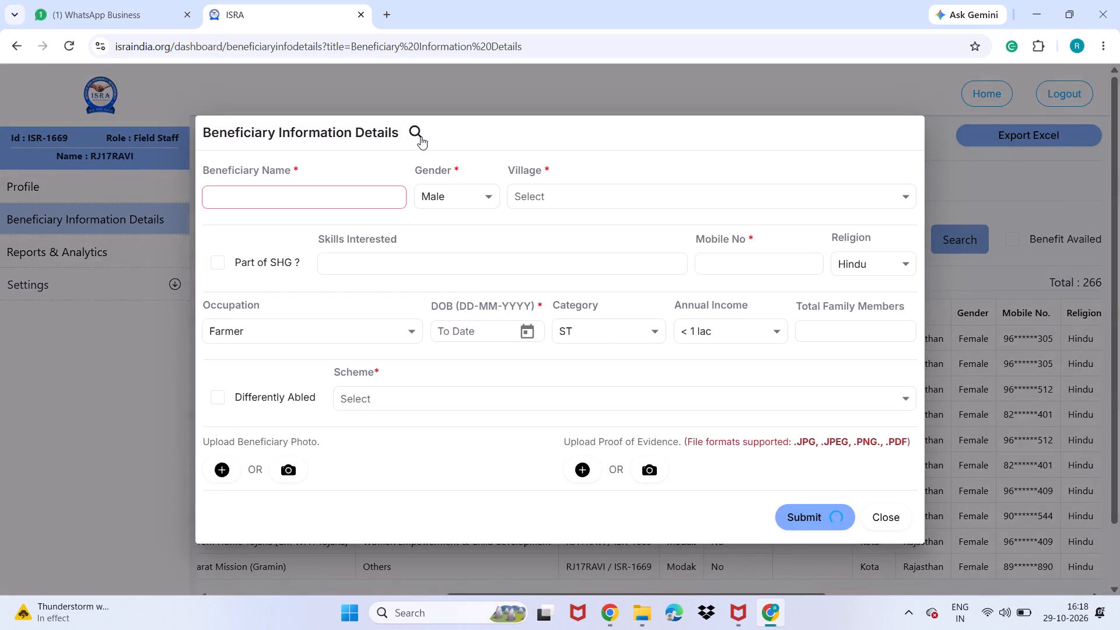
left_click(421, 136)
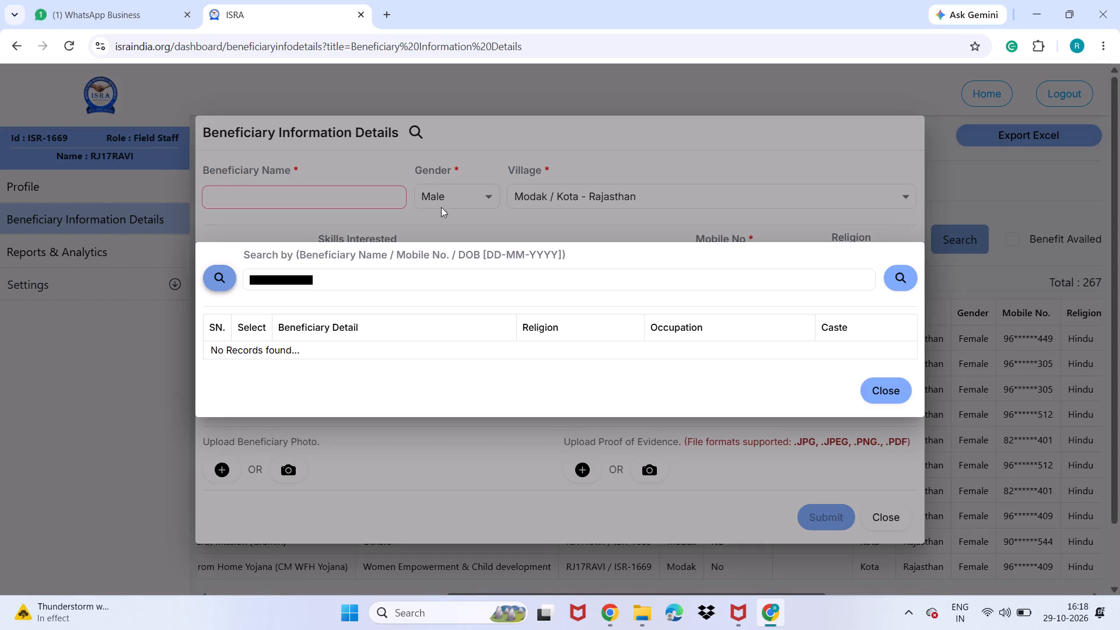
left_click(910, 270)
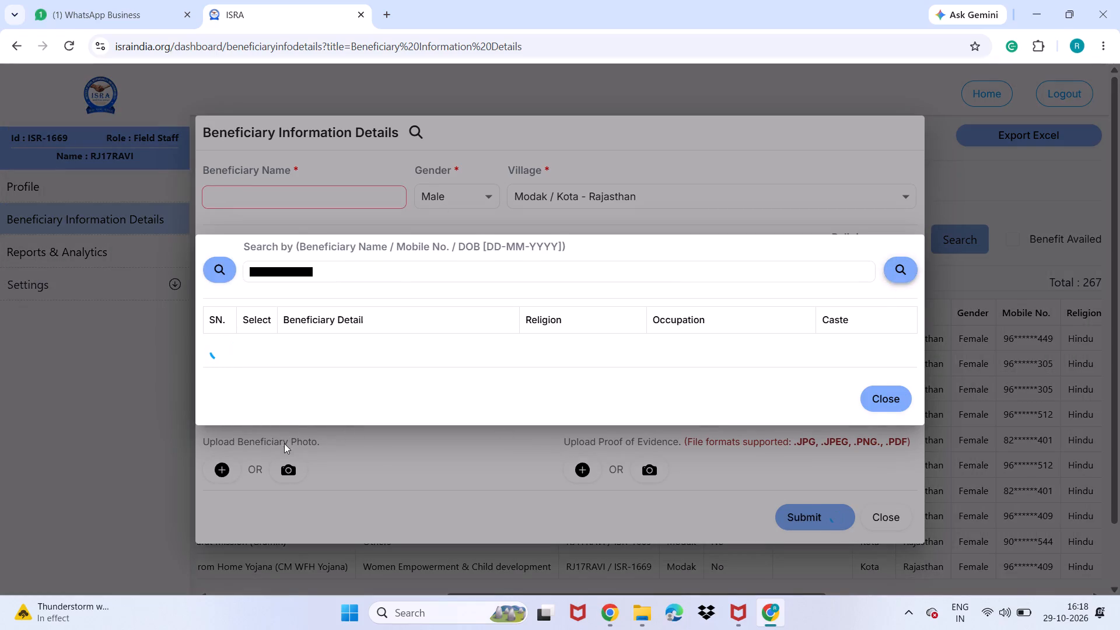
left_click(268, 382)
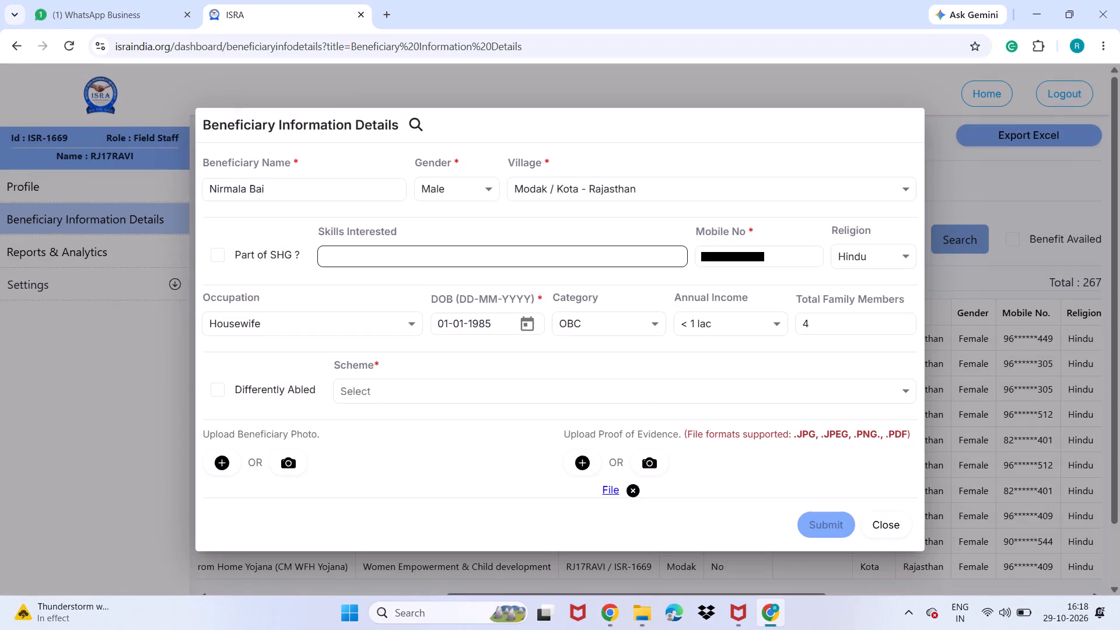
Examine the attached proof of evidence file to see which document it is, and close the viewer.
left_click(613, 485)
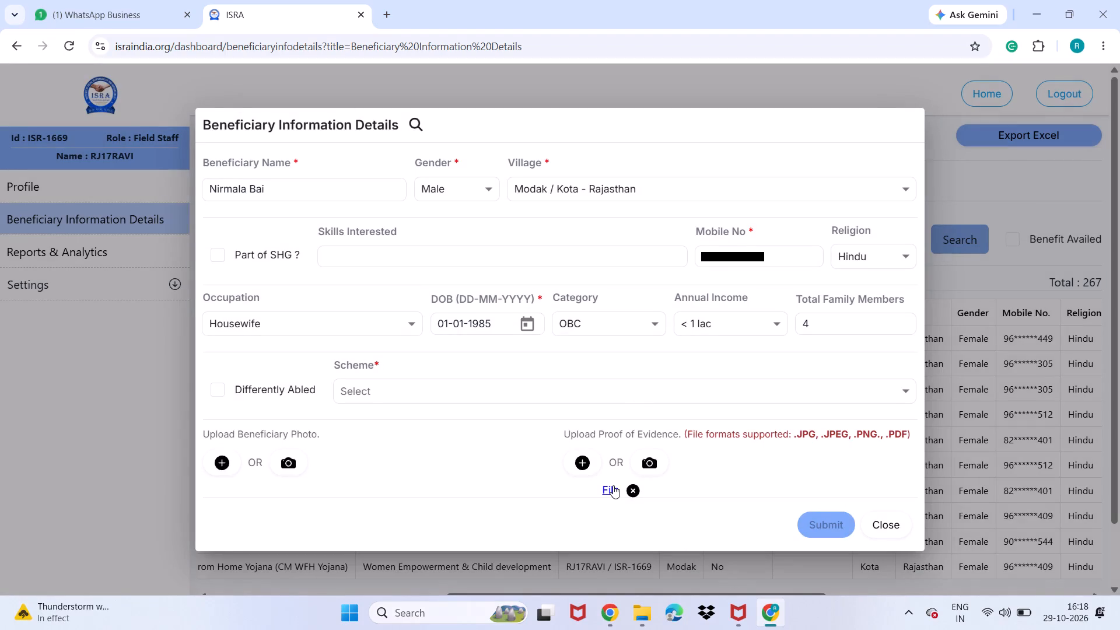
left_click(896, 548)
Delete the last letters of the beneficiary's name to adjust its ending.
left_click(324, 194)
key("BackSpace")
key("Return")
key("BackSpace")
key("BackSpace")
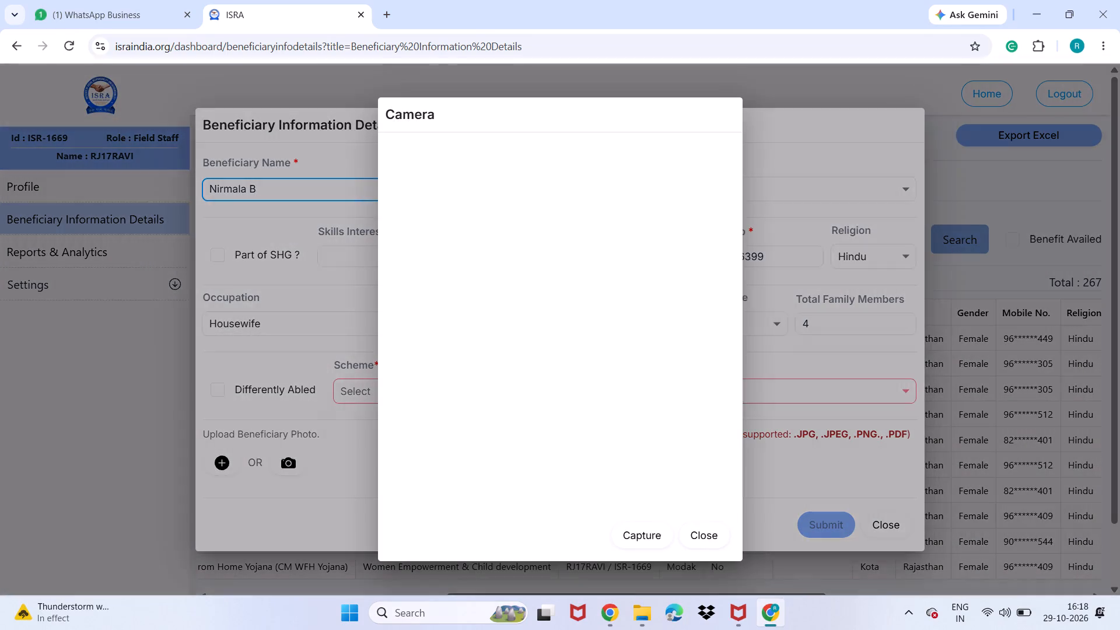
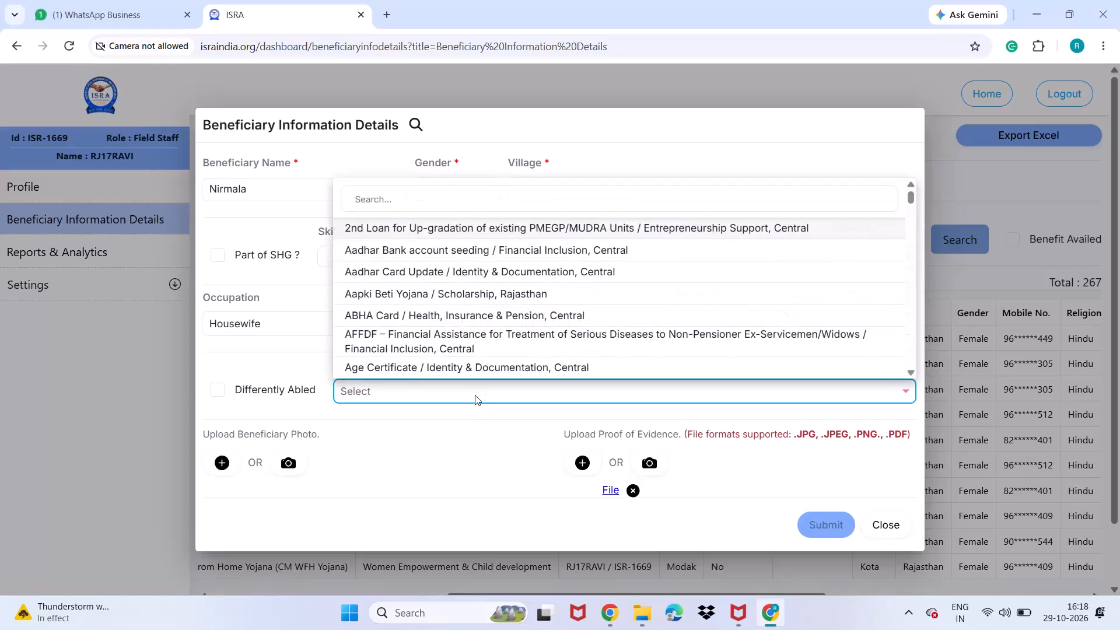
Search the schemes for "cm" and choose CM Work From Home Yojana (CM WFH Yojana) / Women Empowerment & Child development, Rajasthan.
left_click(411, 198)
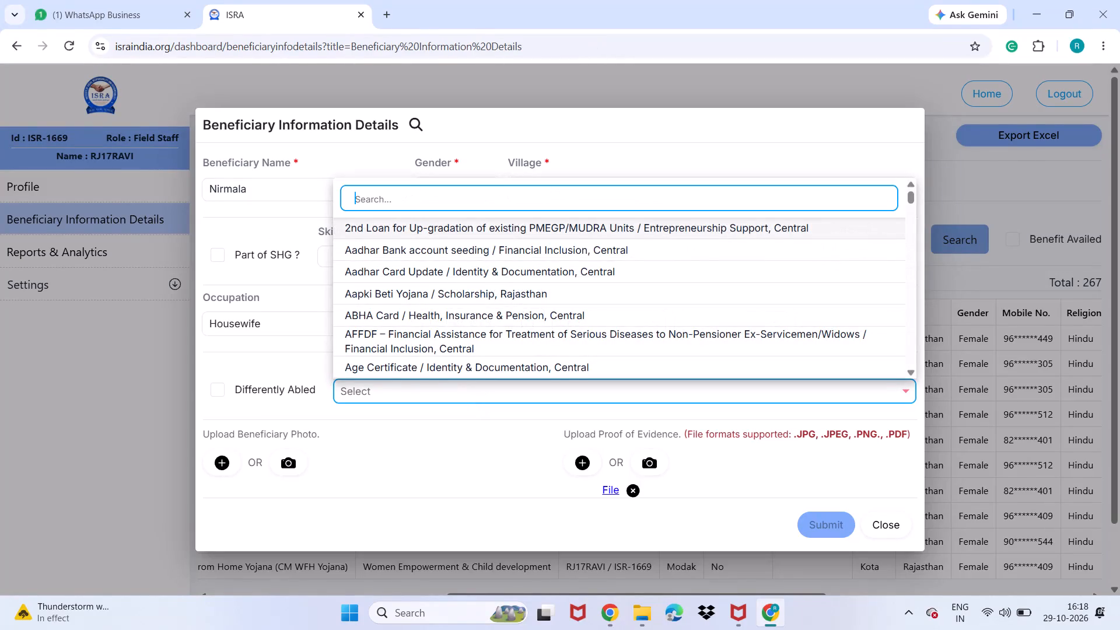
type("cm")
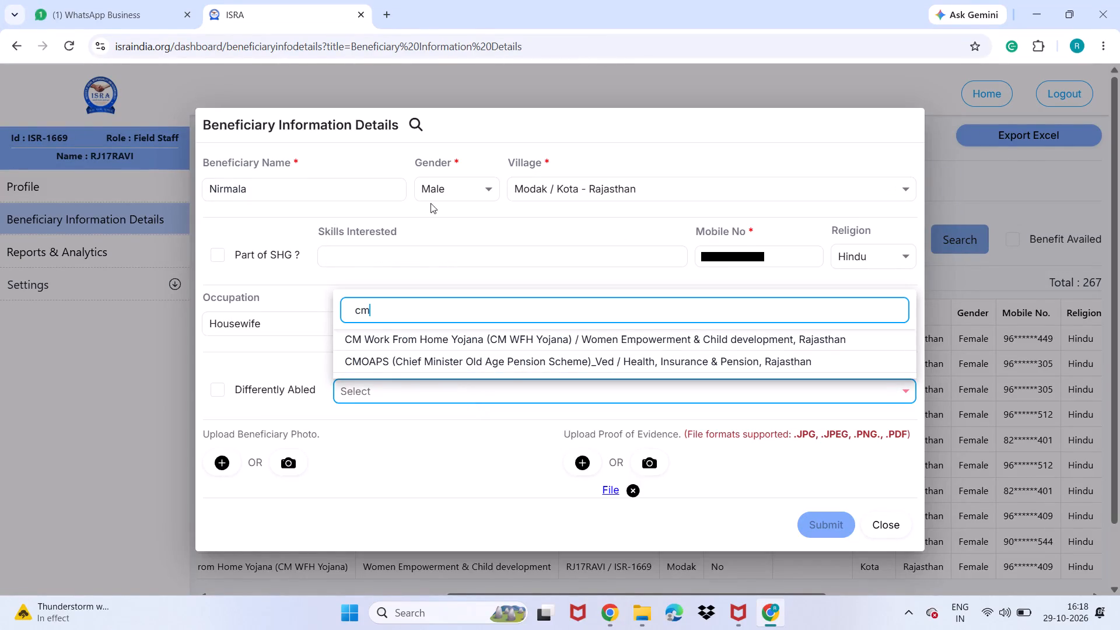
left_click(523, 334)
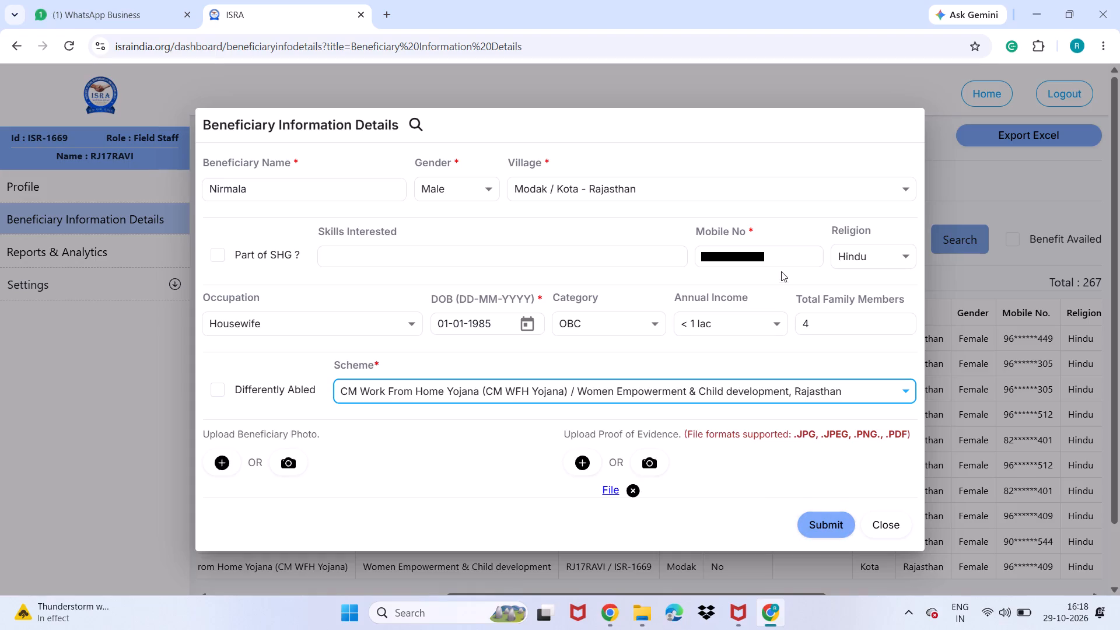
Replace the last three digits of the beneficiary's mobile number and submit the record.
left_click(781, 254)
key("BackSpace")
key("BackSpace")
key("BackSpace")
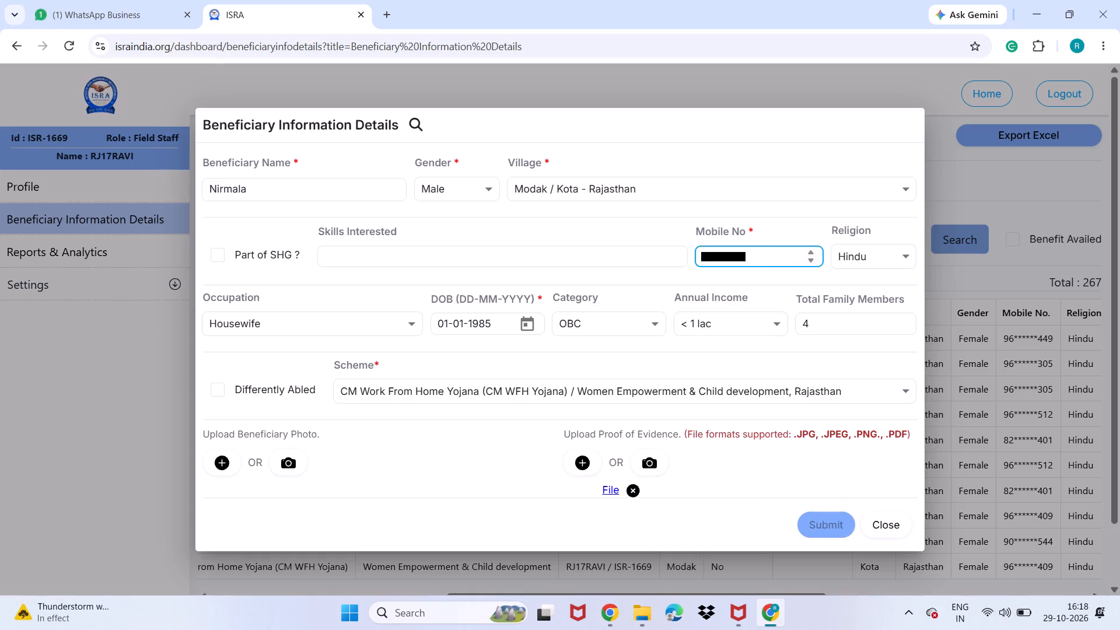
type("44")
key("plus")
key("9")
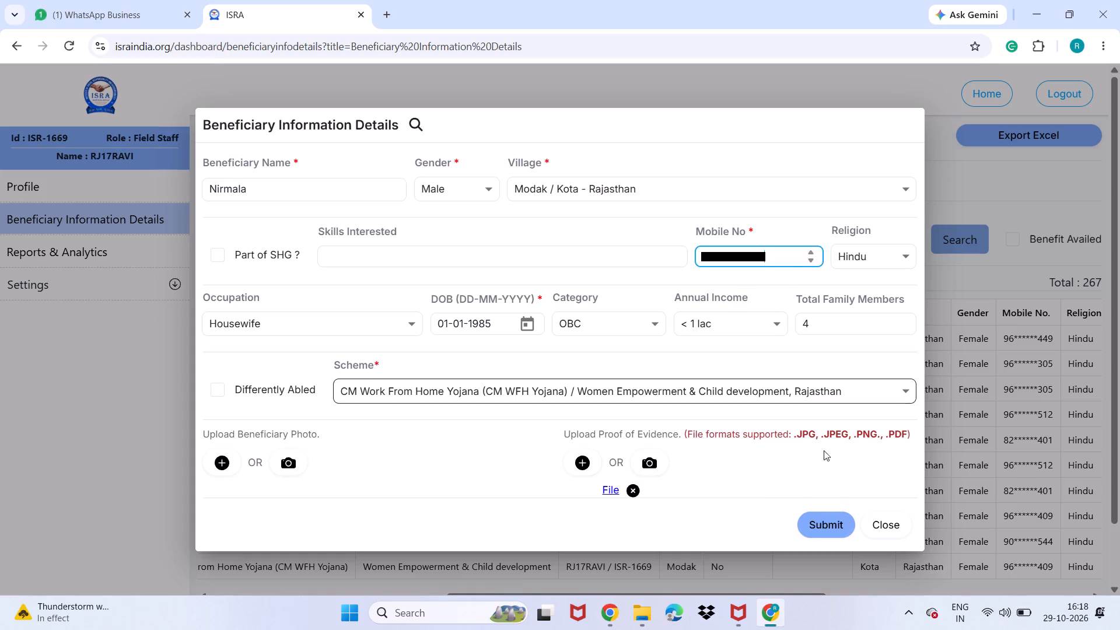
double_click(813, 515)
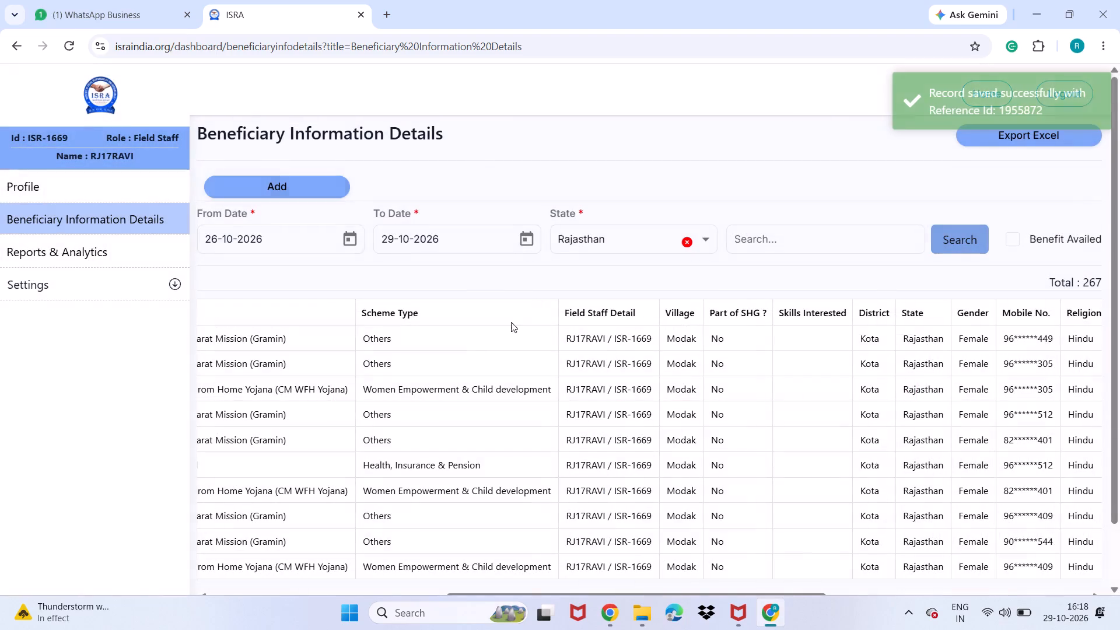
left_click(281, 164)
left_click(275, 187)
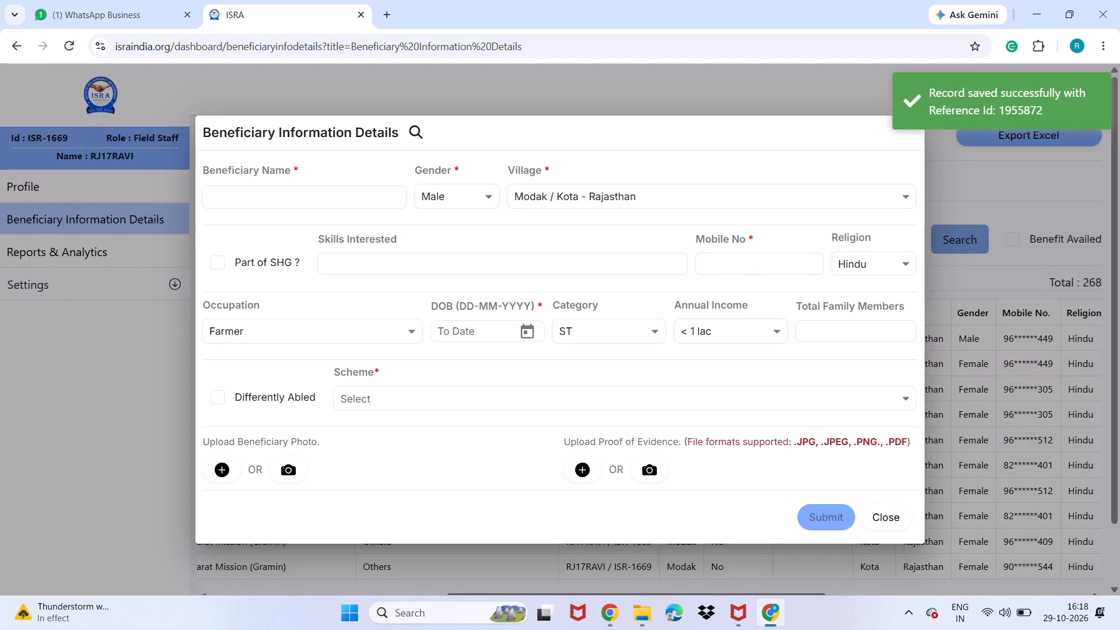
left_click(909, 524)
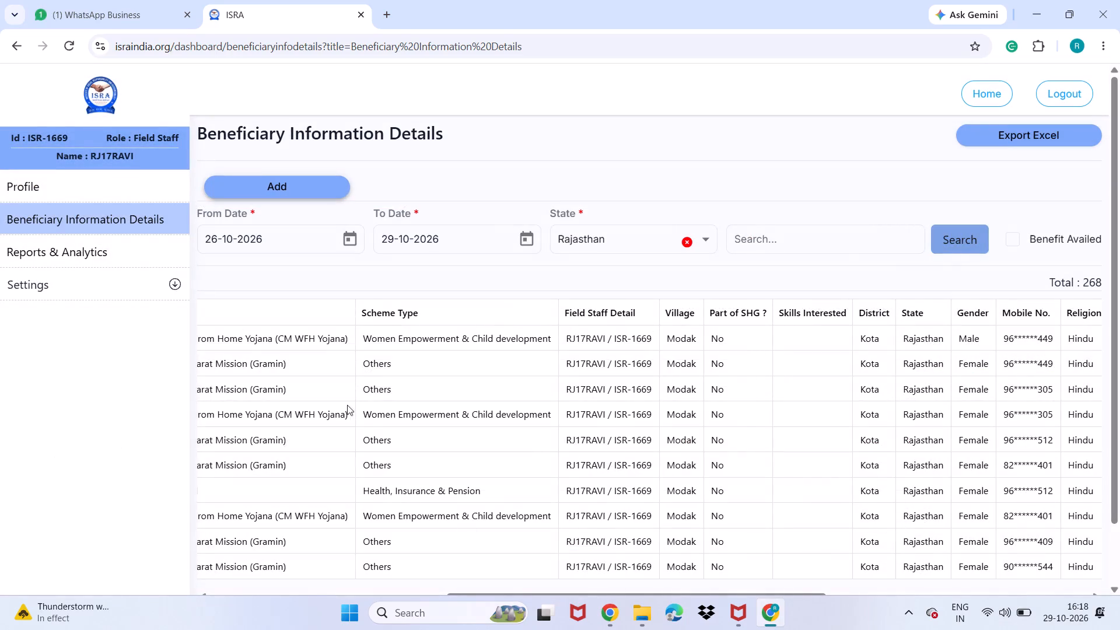
Open the 16:17 Swachh Bharat Mission (Gramin) record for editing and remove the second word of the beneficiary's name.
scroll(370, 402, "right", 6)
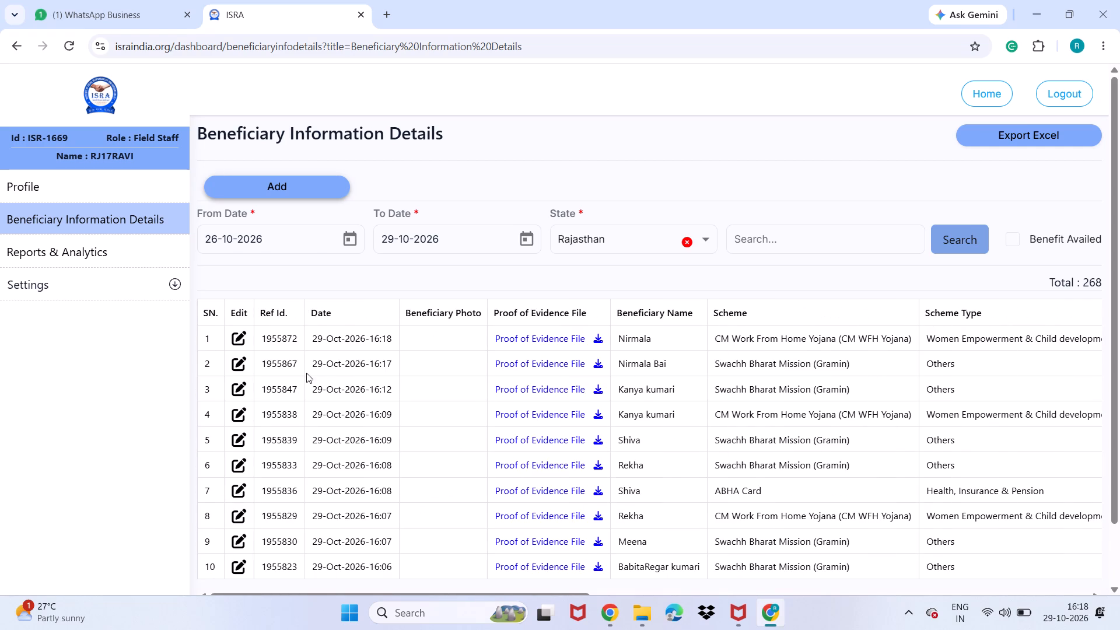
left_click(236, 359)
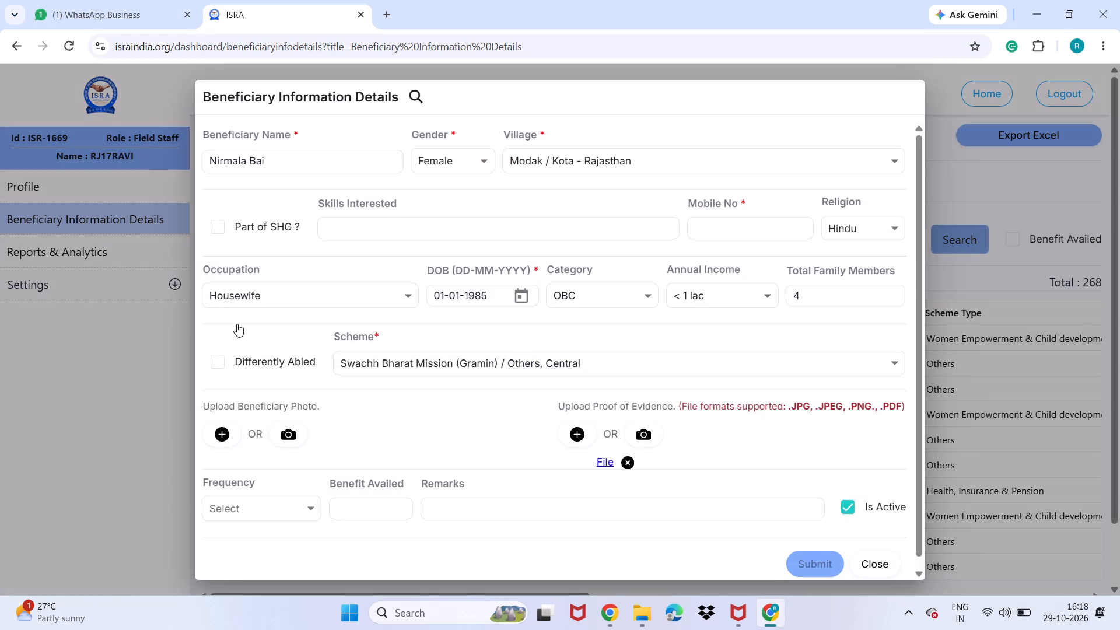
left_click(307, 164)
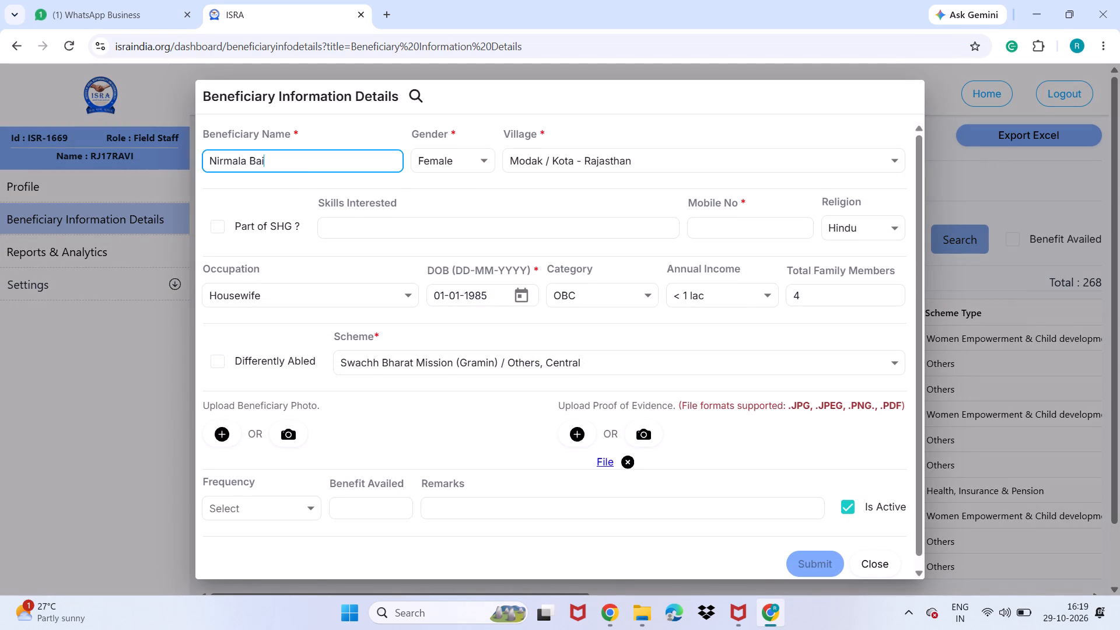
key("BackSpace")
key("BackSpace")
key("BackSpace")
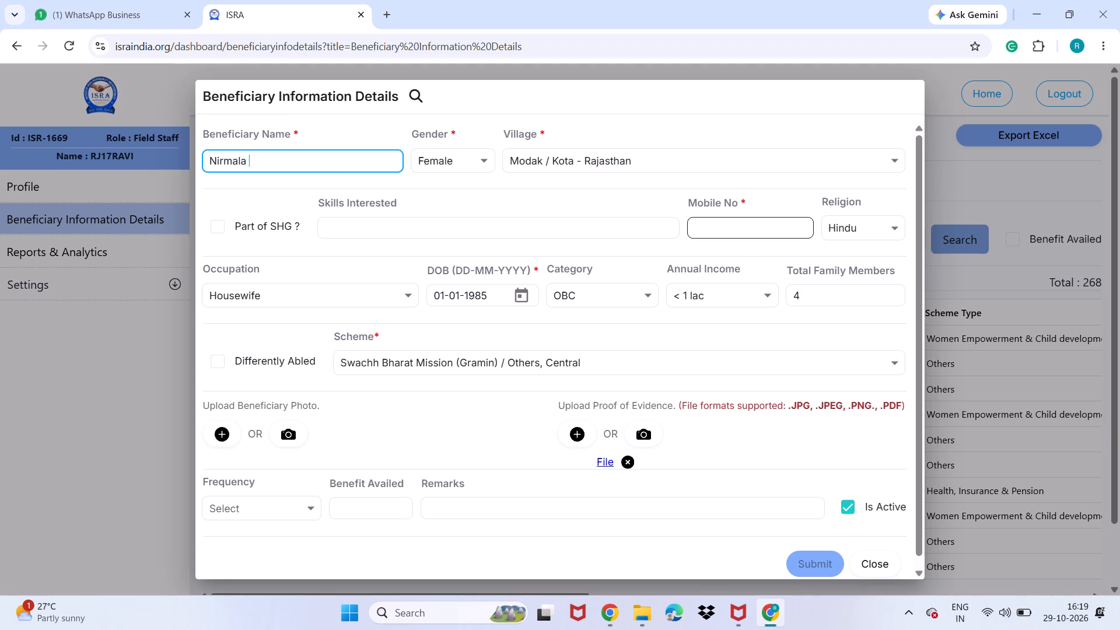
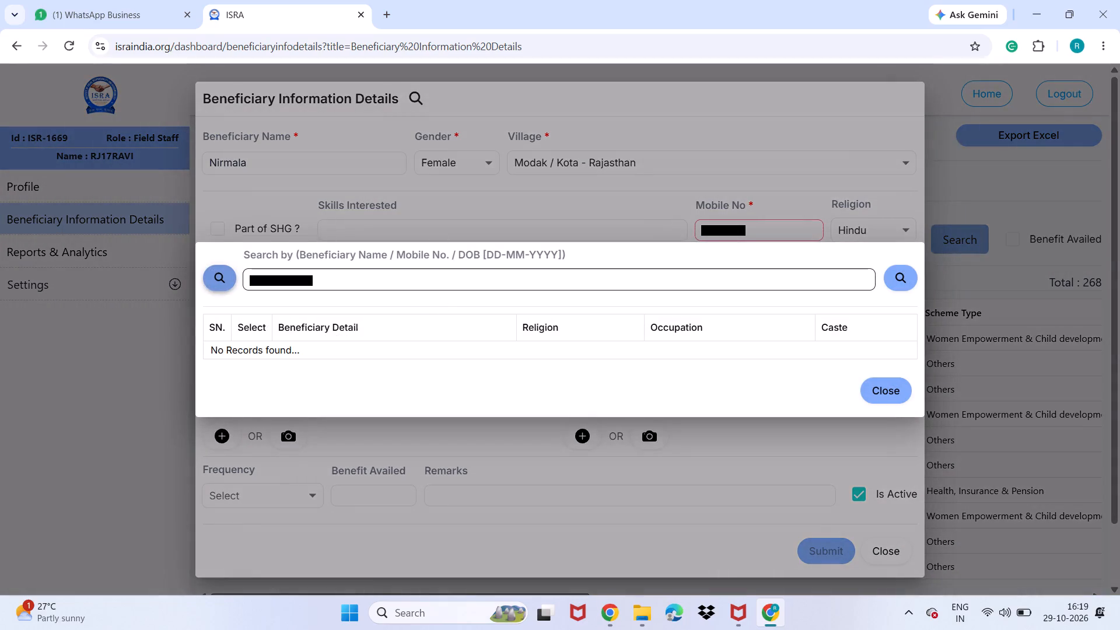
Copy the mobile number from the beneficiary search and close the search.
double_click(396, 279)
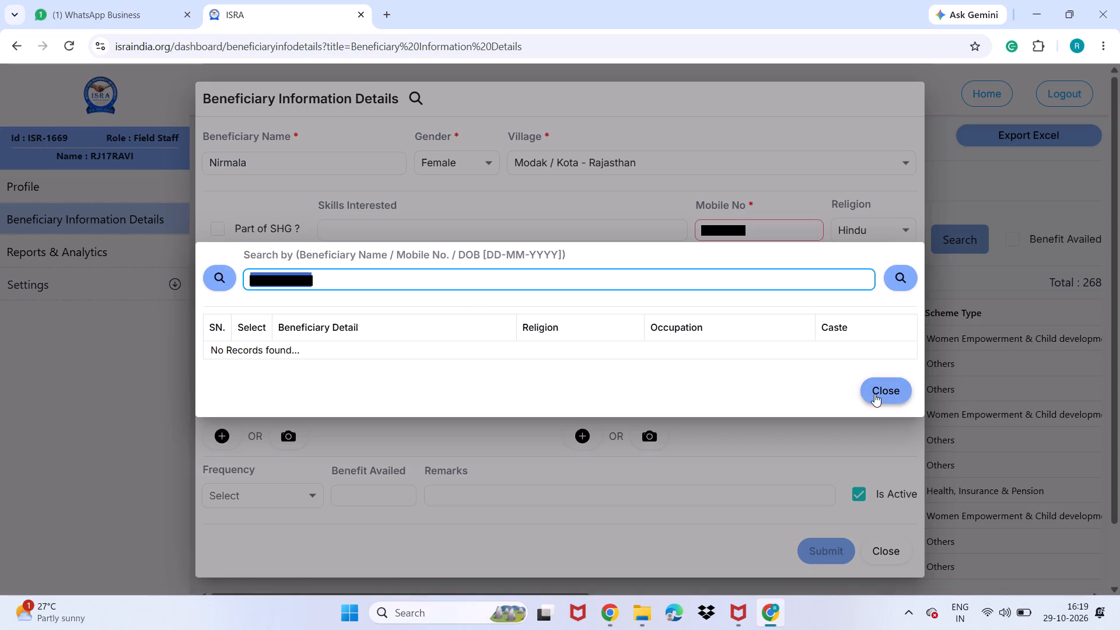
key("ctrl+c")
left_click(881, 388)
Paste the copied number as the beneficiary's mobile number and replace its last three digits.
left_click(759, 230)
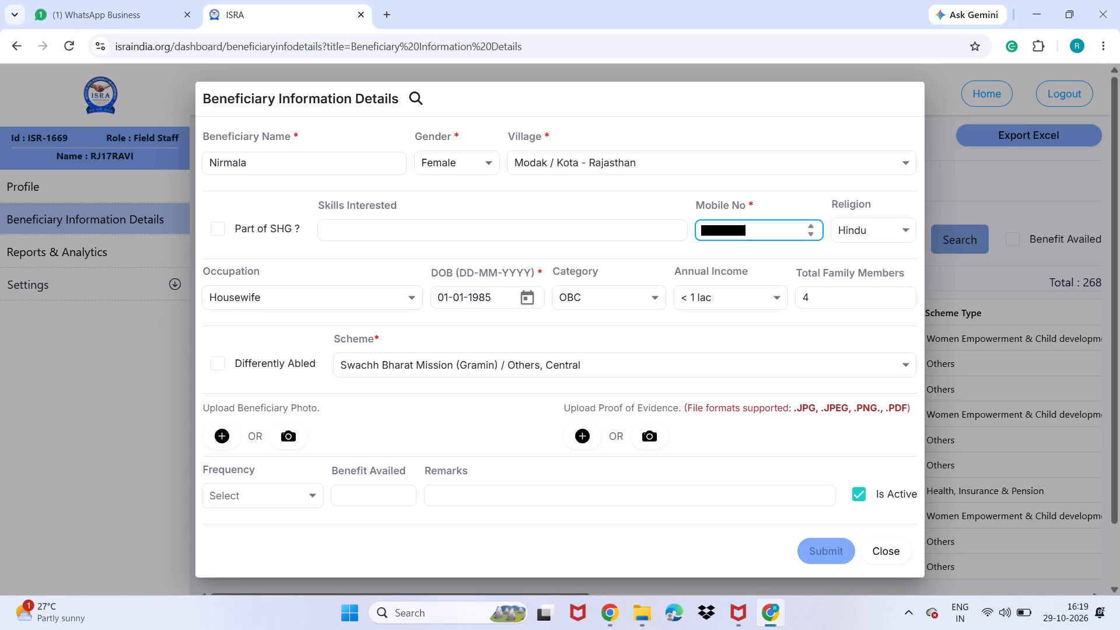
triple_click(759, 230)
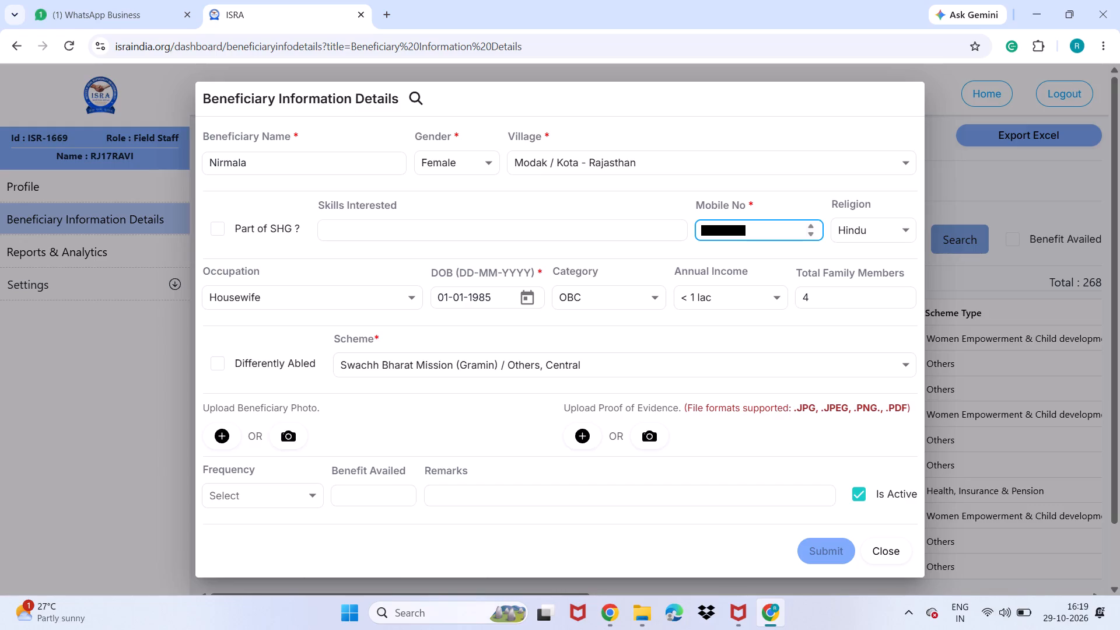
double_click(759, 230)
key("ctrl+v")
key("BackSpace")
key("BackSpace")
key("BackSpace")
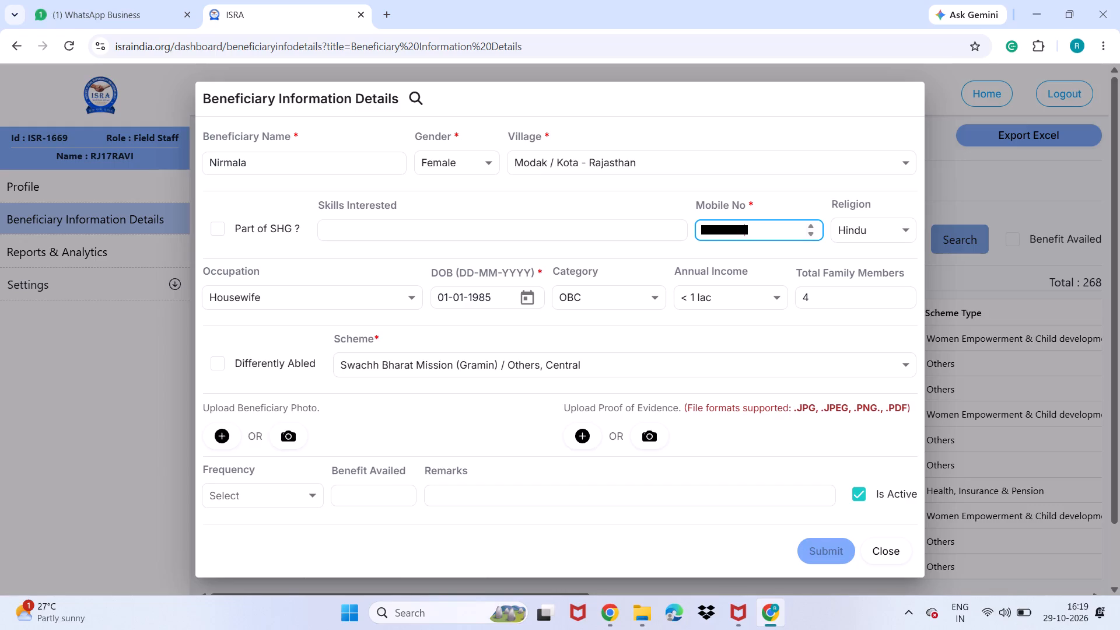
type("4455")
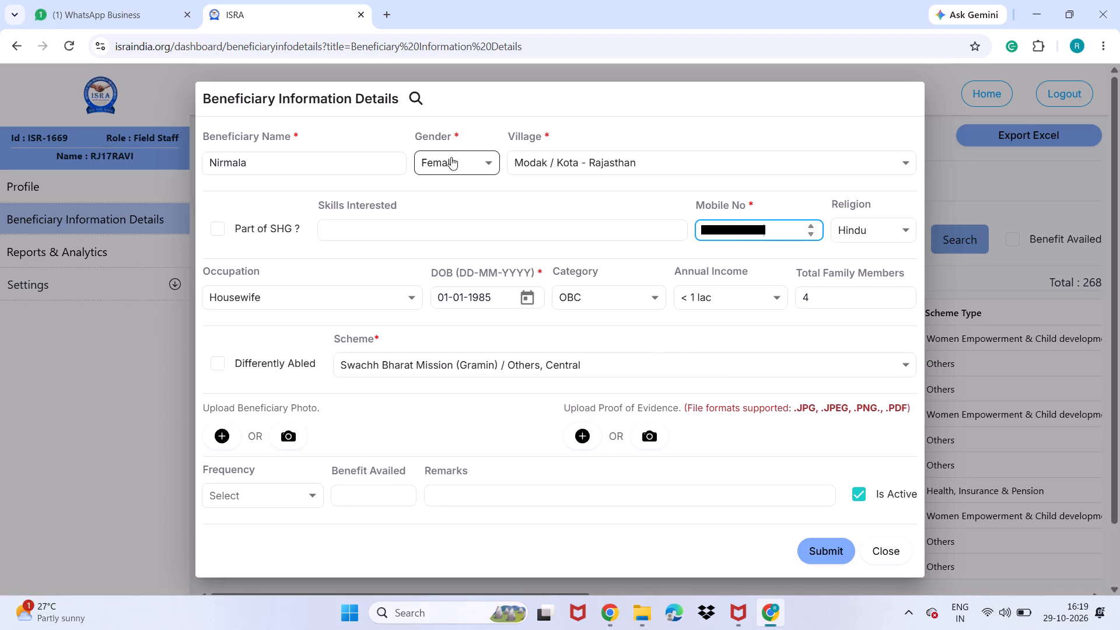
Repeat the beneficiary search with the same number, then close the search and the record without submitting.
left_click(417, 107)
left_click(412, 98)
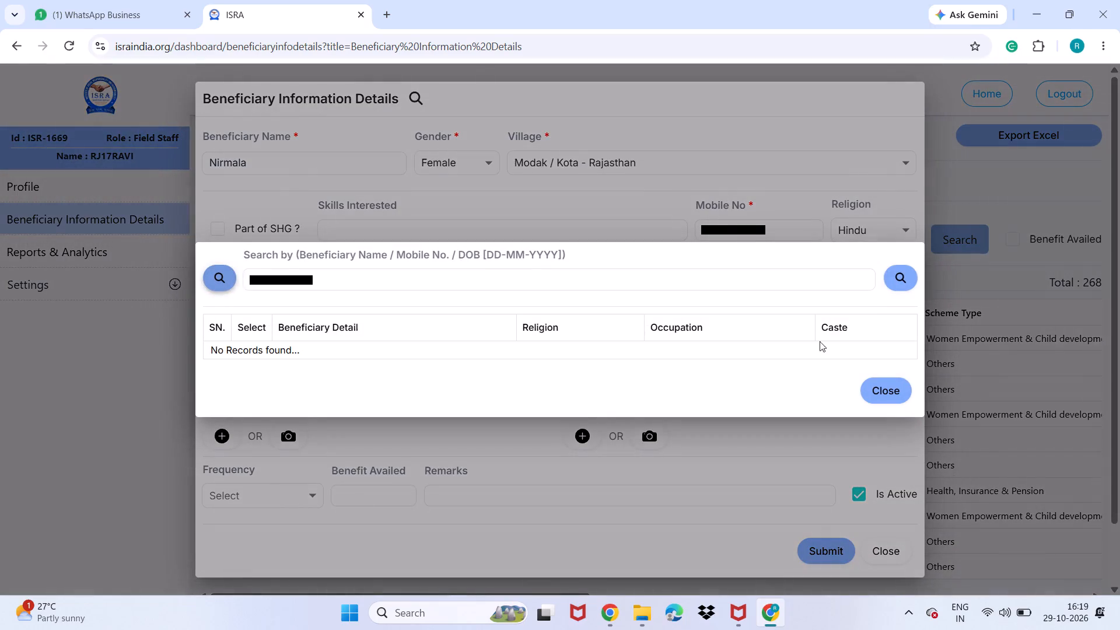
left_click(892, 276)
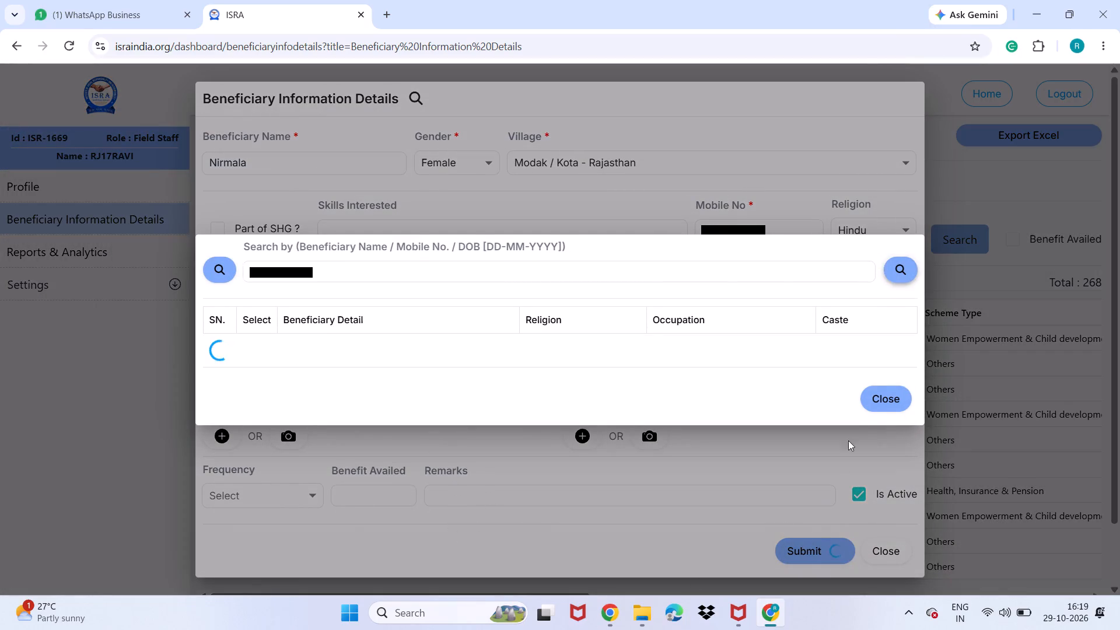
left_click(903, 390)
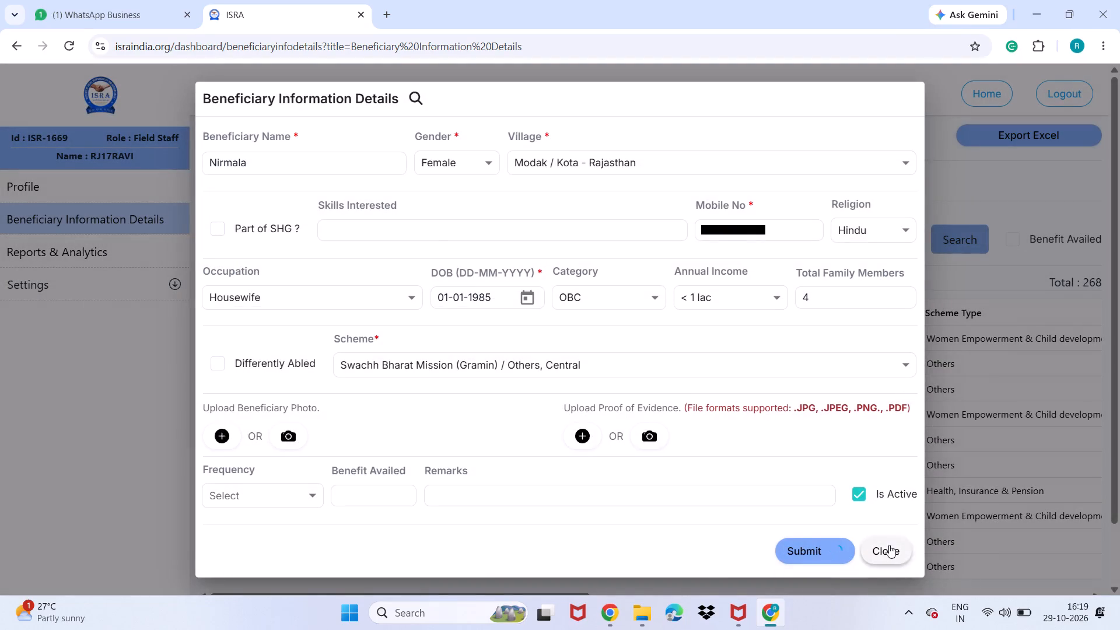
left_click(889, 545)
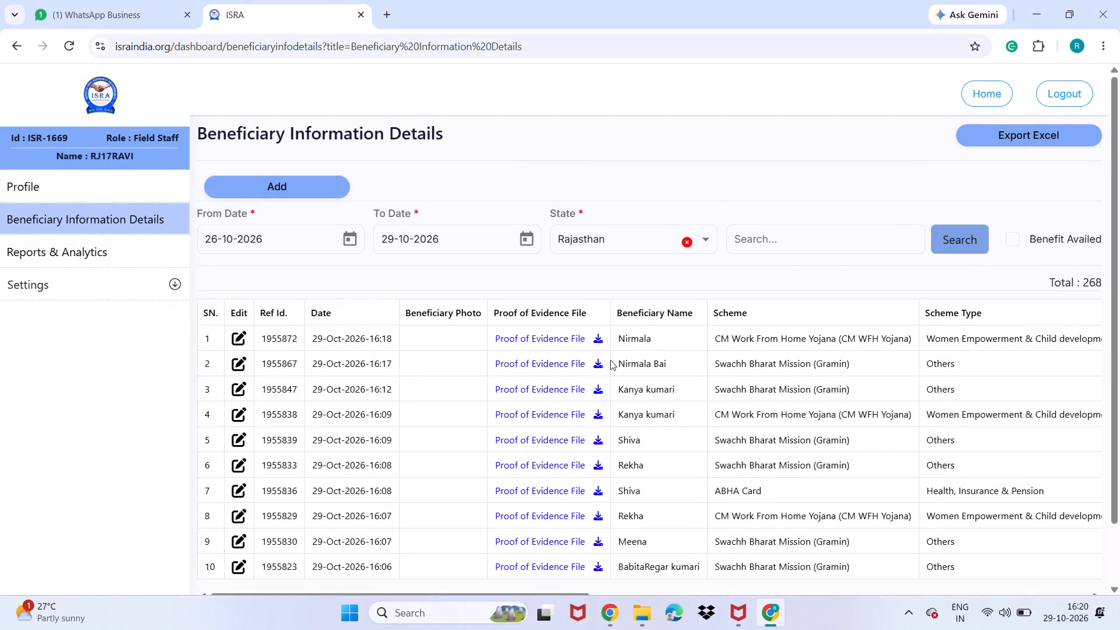
Reopen the 16:17 Swachh Bharat Mission (Gramin) record and enter the copied mobile number with its last three digits replaced.
left_click(235, 368)
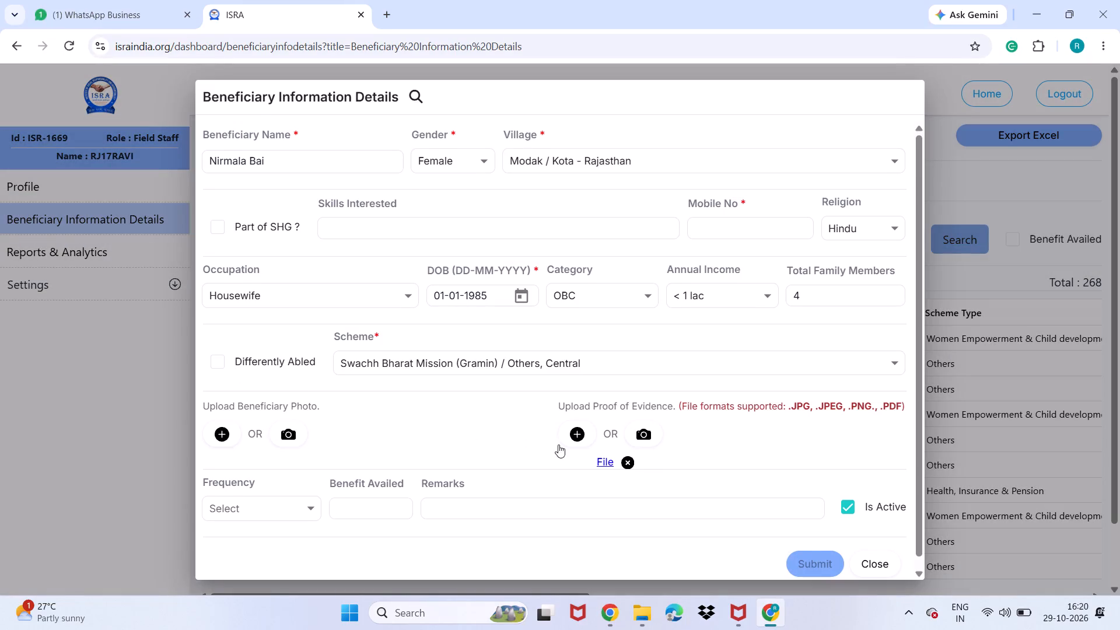
left_click(740, 226)
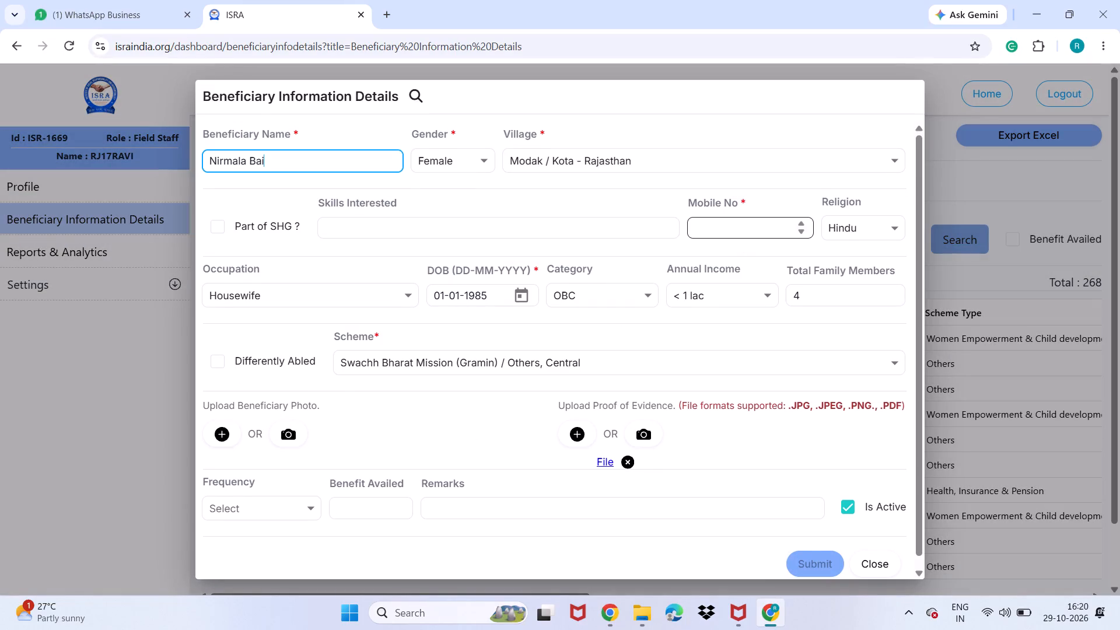
key("ctrl+v")
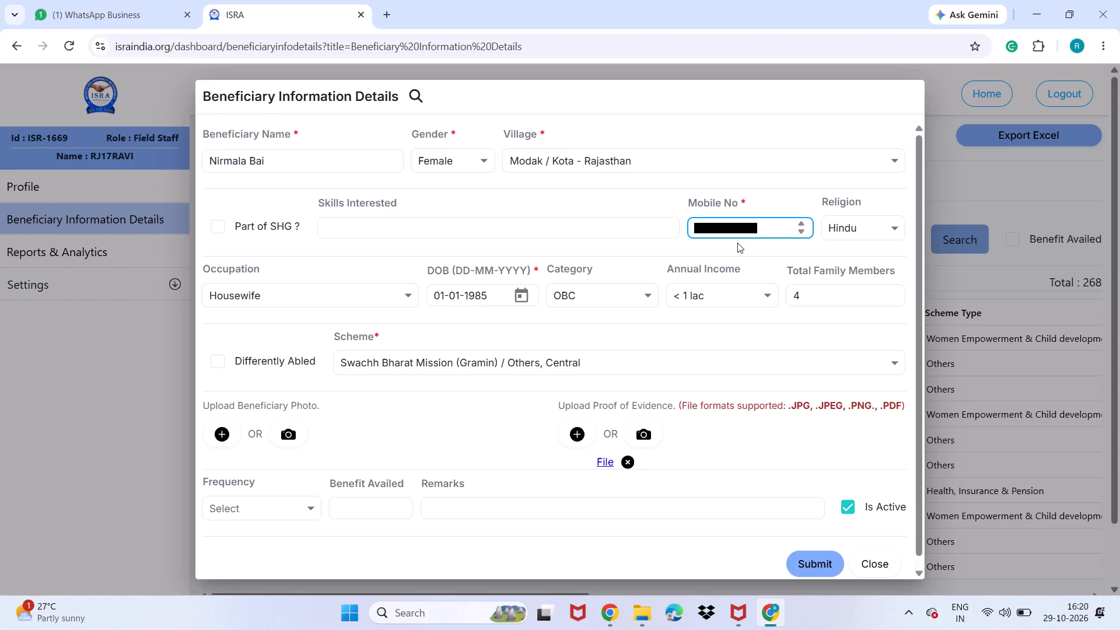
key("BackSpace")
key("BackSpace")
key("BackSpace")
type("445")
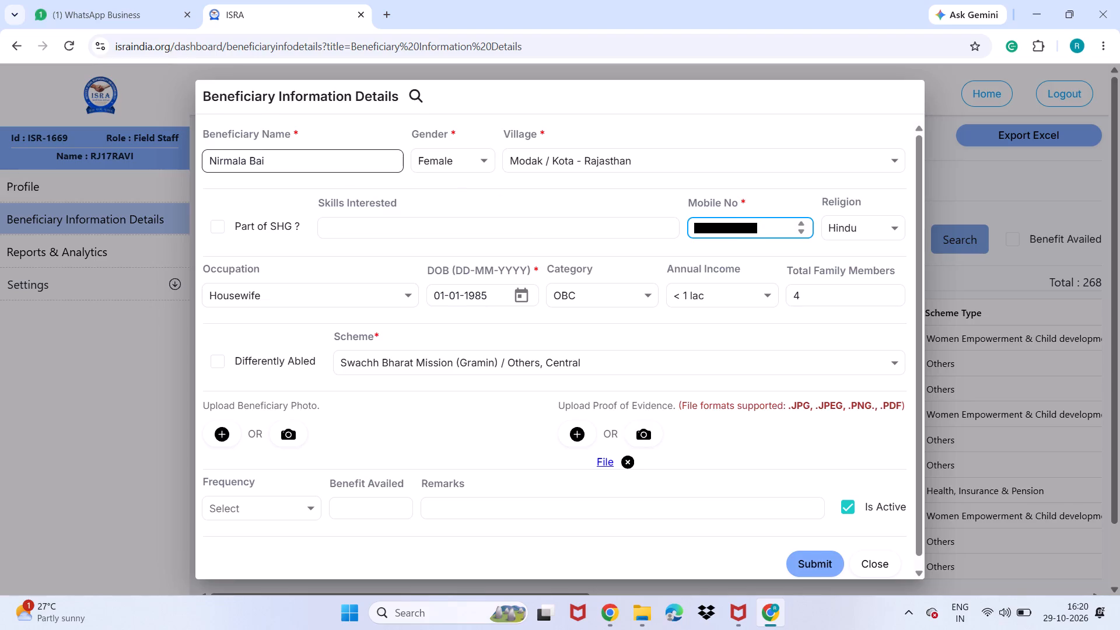
Remove the second word of the beneficiary's name and submit the record.
left_click(327, 163)
key("BackSpace")
key("BackSpace")
key("BackSpace")
key("BackSpace")
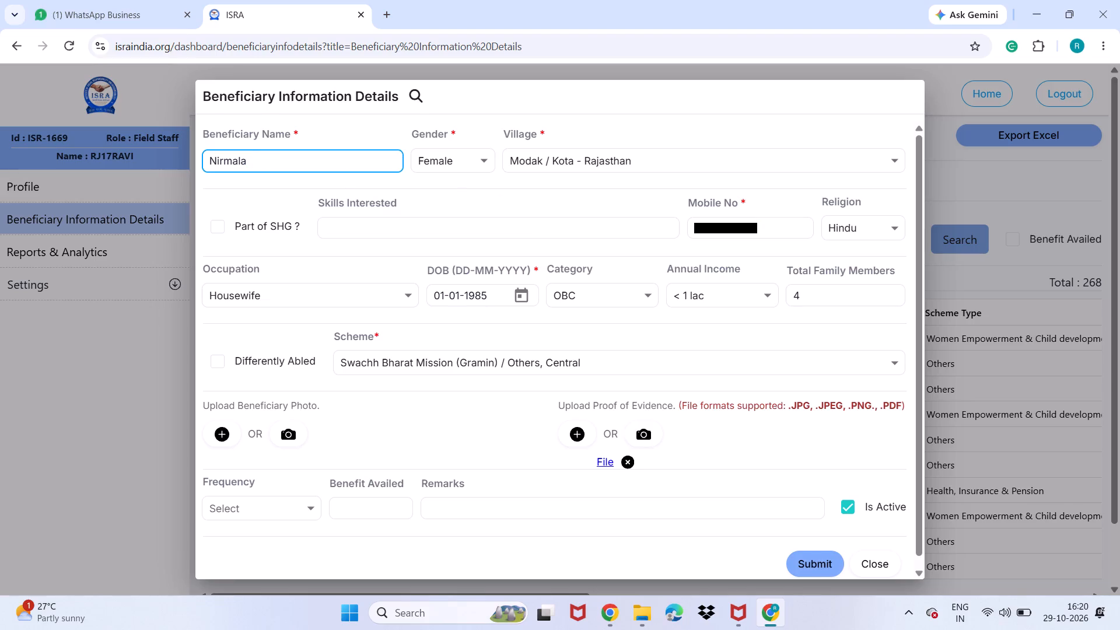
left_click(819, 569)
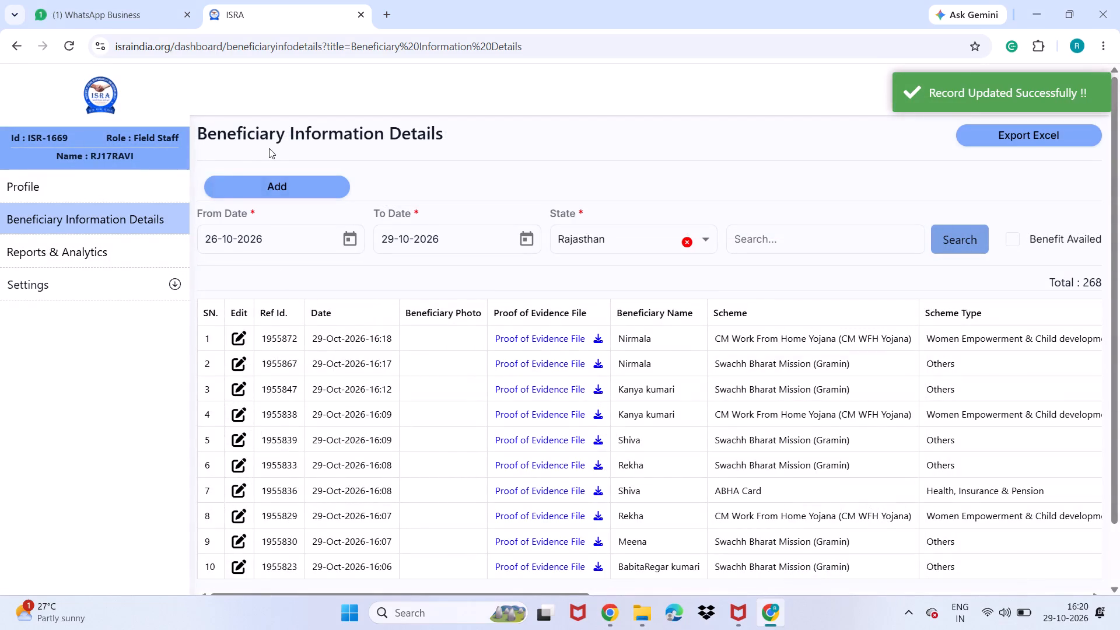
Start a new beneficiary record and open the search for existing beneficiary details.
left_click(282, 187)
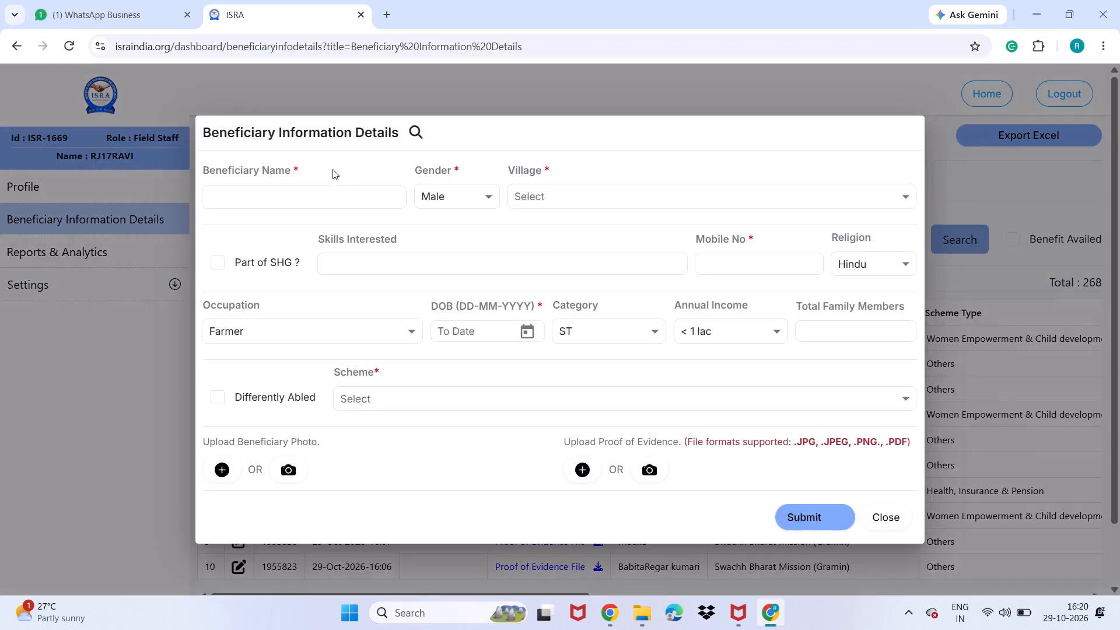
left_click(423, 132)
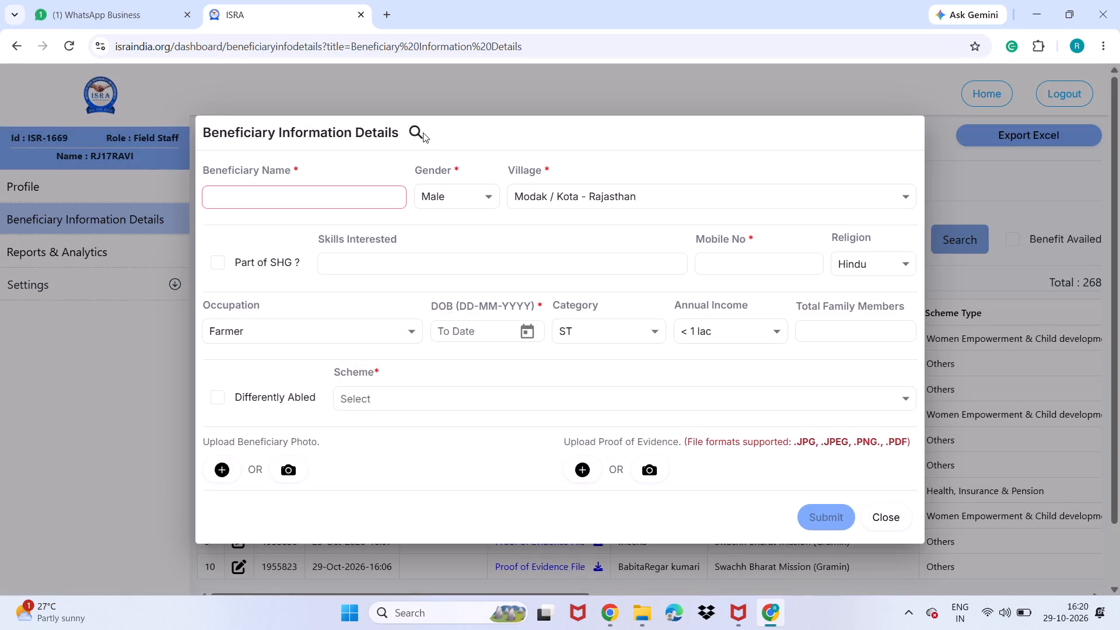
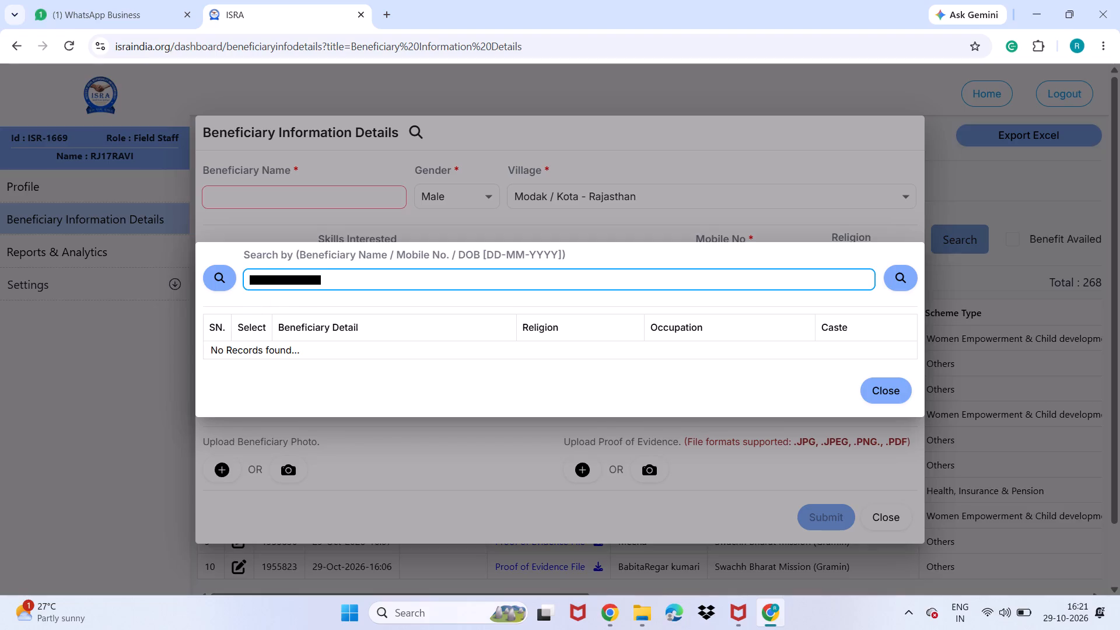
Delete the surplus characters from the search entry and search the existing beneficiary details with the shortened entry.
key("BackSpace")
left_click(309, 286)
key("BackSpace")
left_click(892, 284)
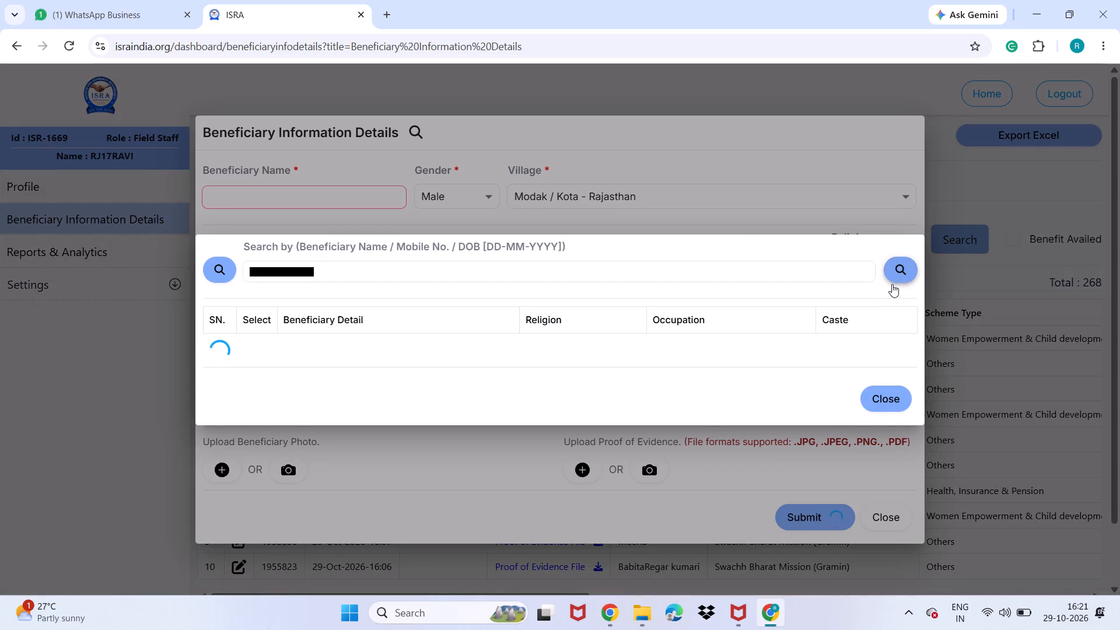
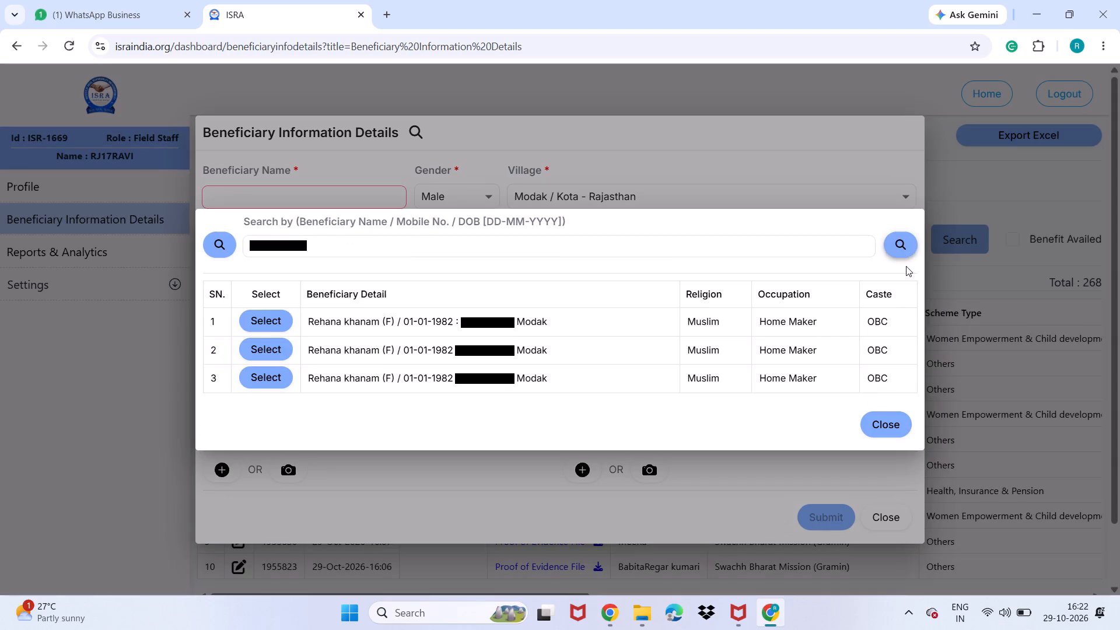
Fill the form from the first matching beneficiary and remove the space inside the beneficiary name.
left_click(268, 327)
left_click(325, 193)
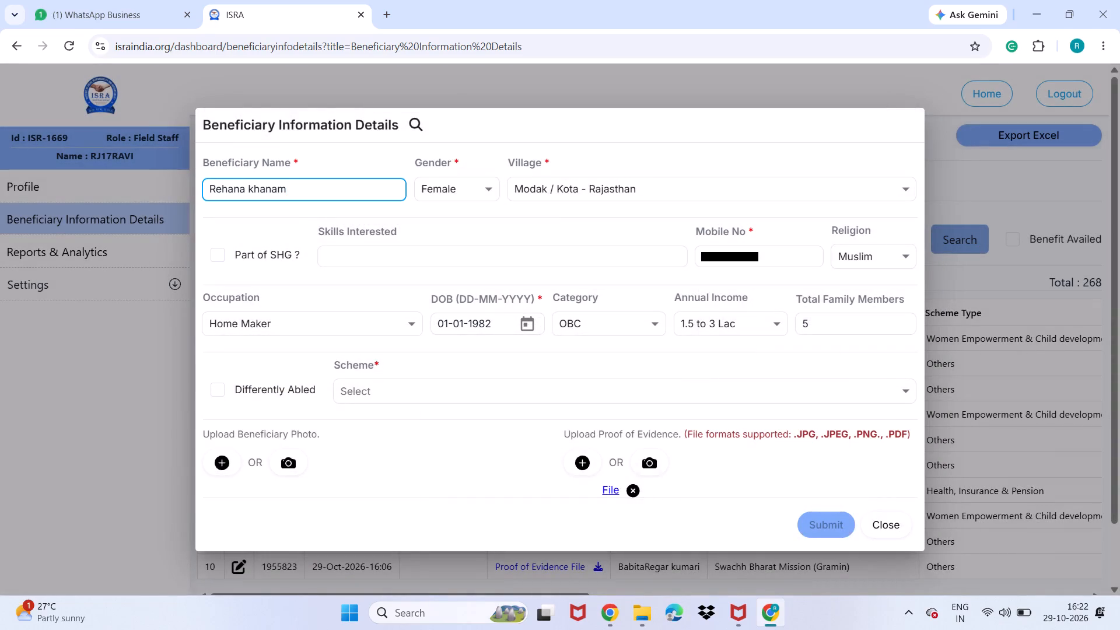
left_click(250, 184)
key("BackSpace")
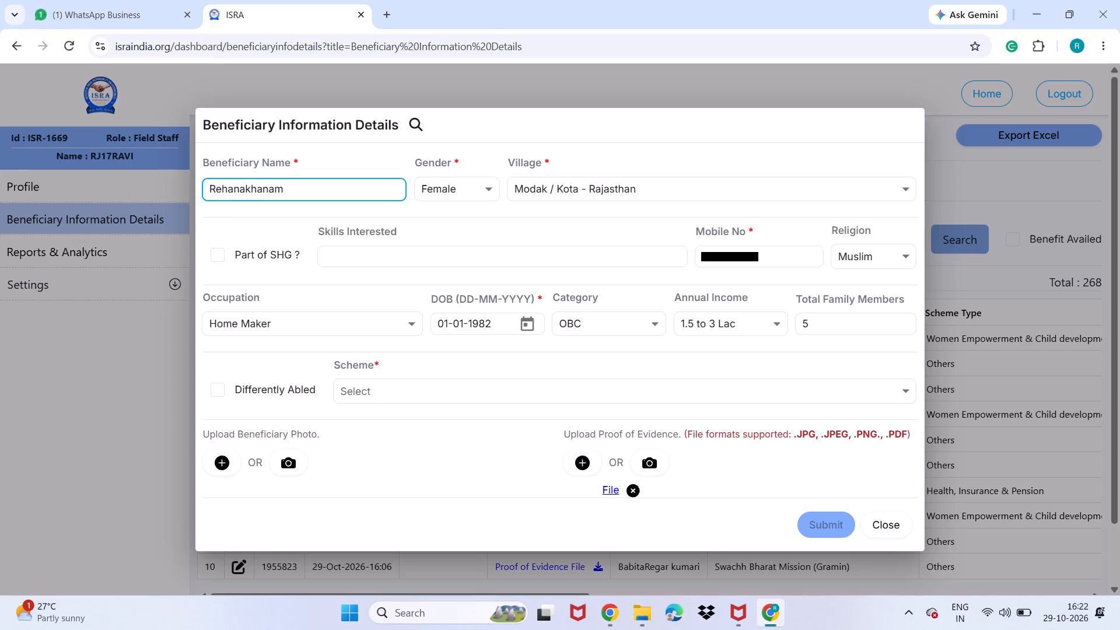
Replace the last three digits of the beneficiary's mobile number.
left_click(805, 247)
left_click(802, 255)
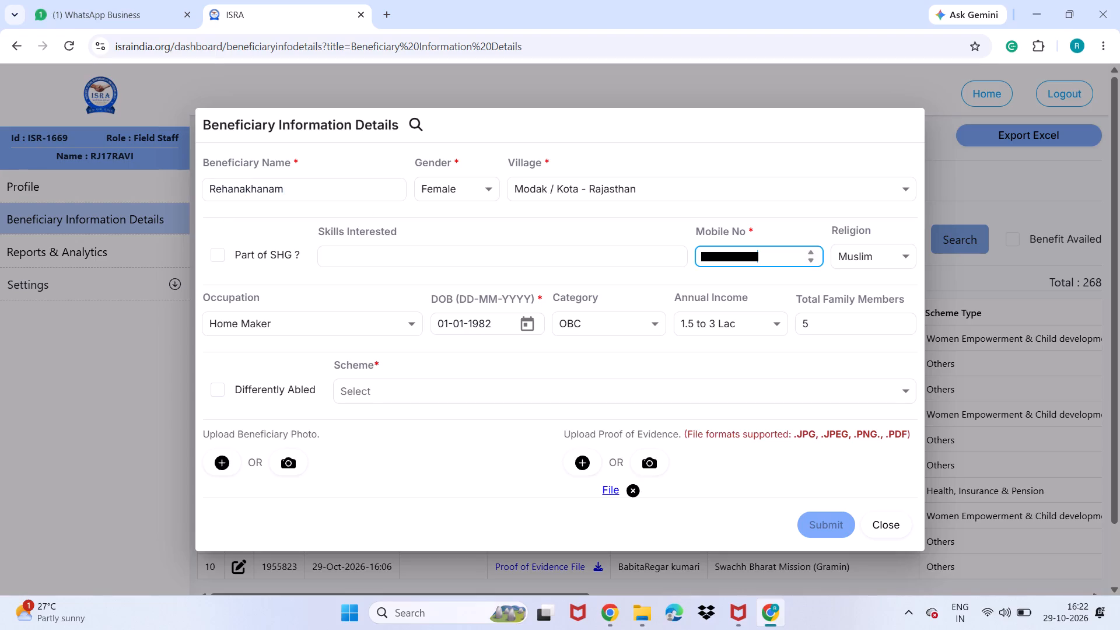
key("BackSpace")
key("BackSpace")
key("BackSpace")
type("520")
Set the scheme to CM Work From Home Yojana (CM WFH Yojana) / Women Empowerment & Child development, Rajasthan.
left_click(633, 395)
left_click(648, 204)
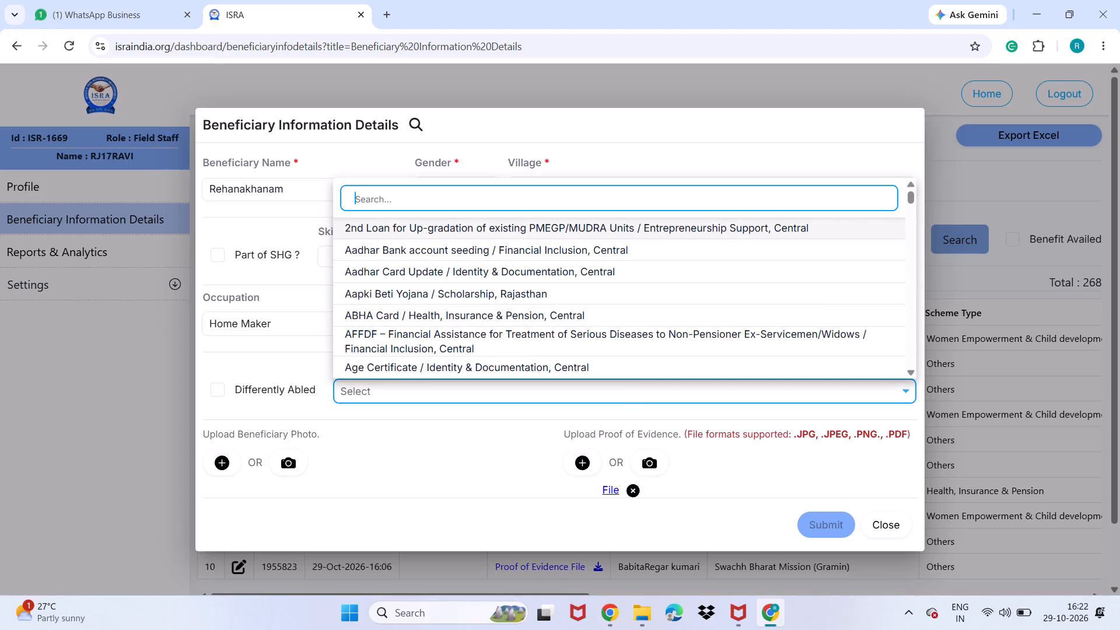
type("cm")
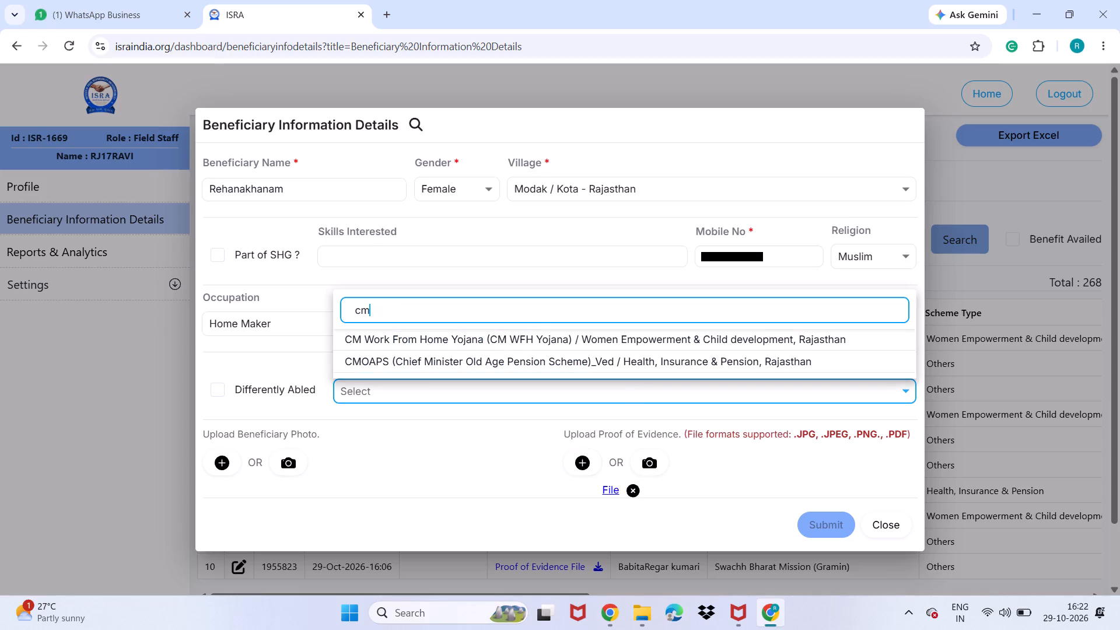
left_click(736, 342)
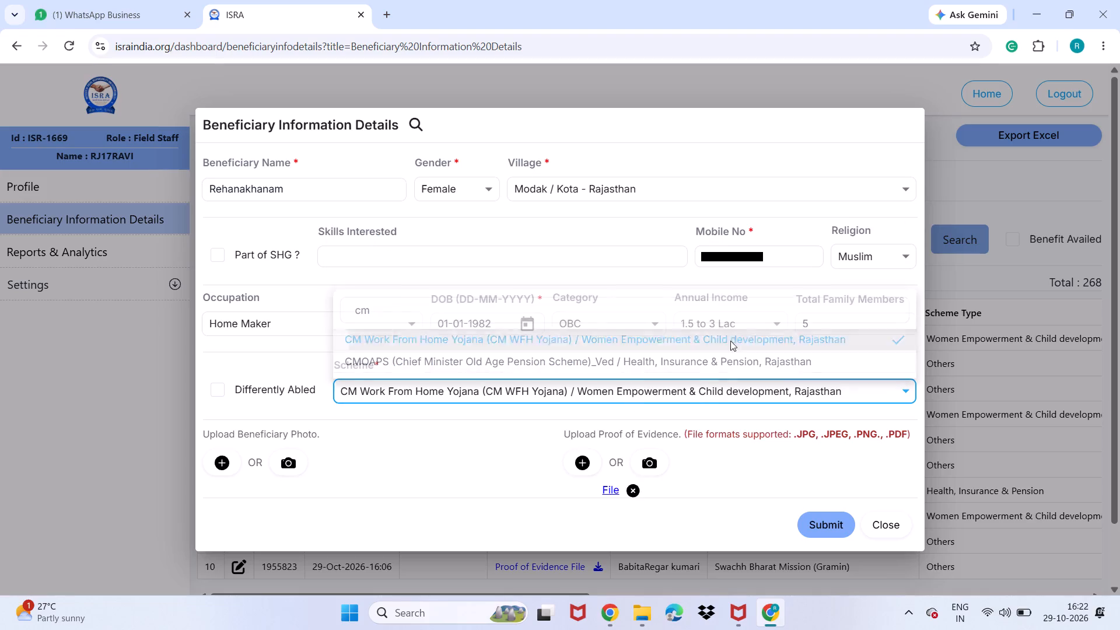
Check the attached proof of evidence file and submit the beneficiary record.
left_click(612, 490)
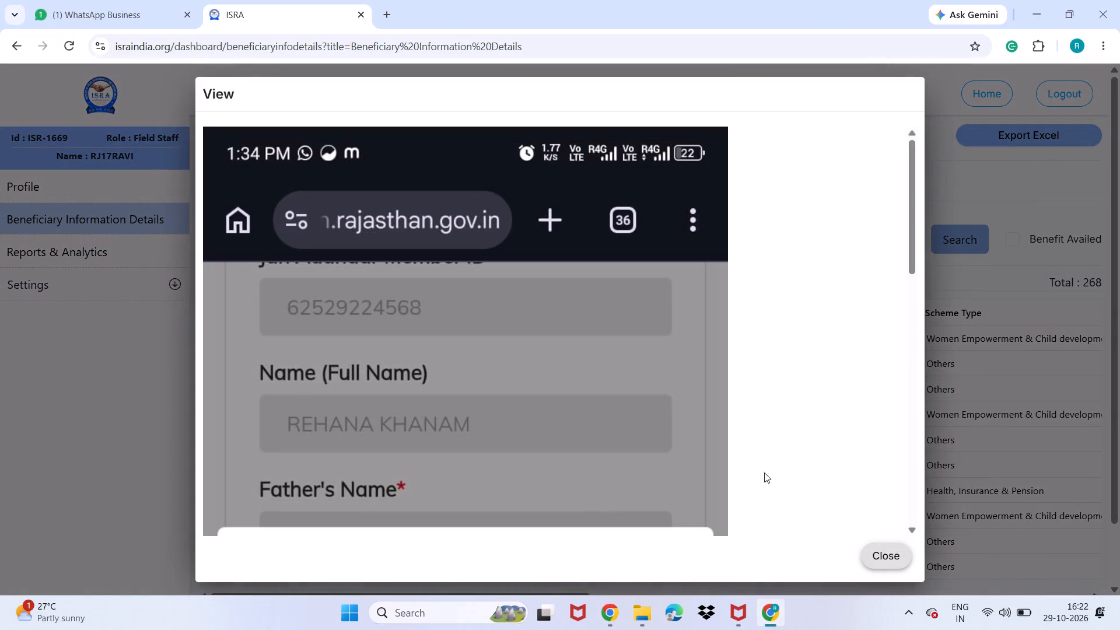
left_click(894, 571)
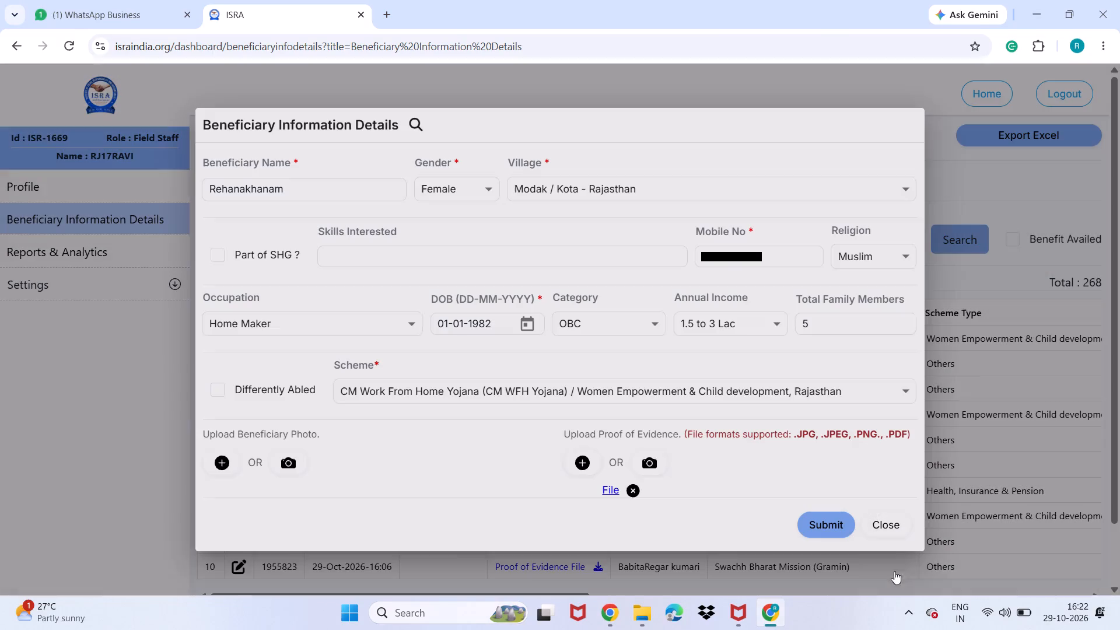
left_click(829, 516)
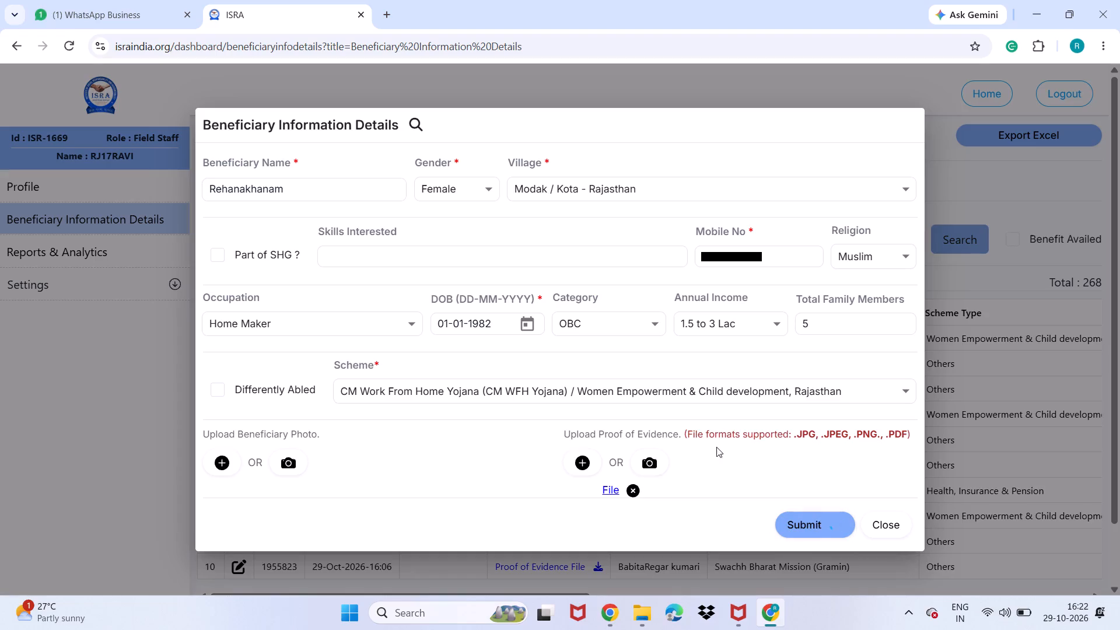
left_click(802, 523)
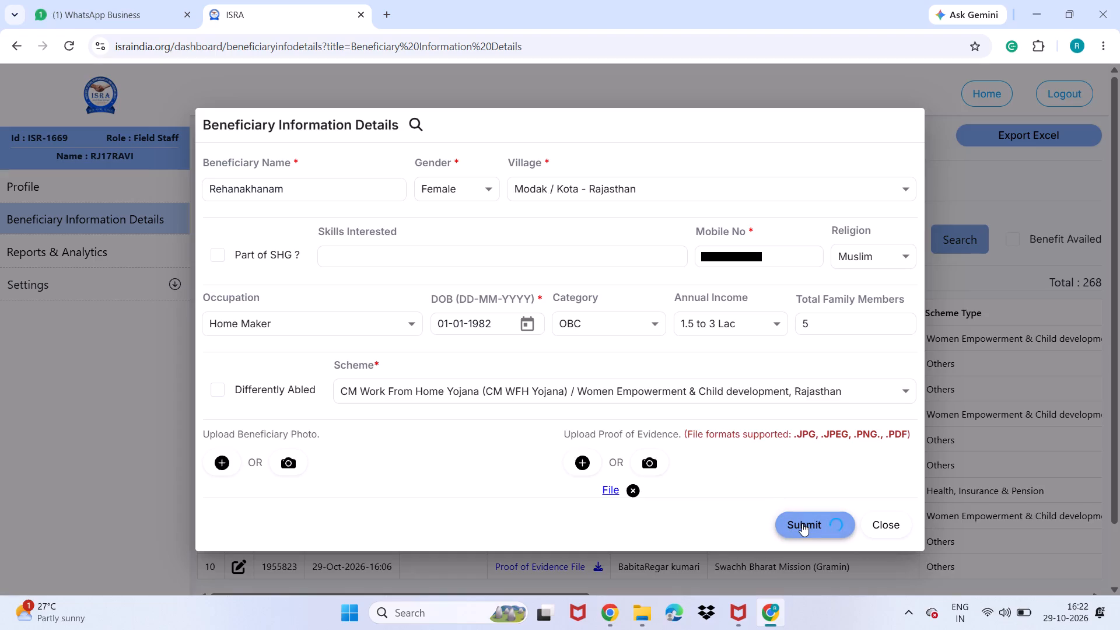
left_click(802, 523)
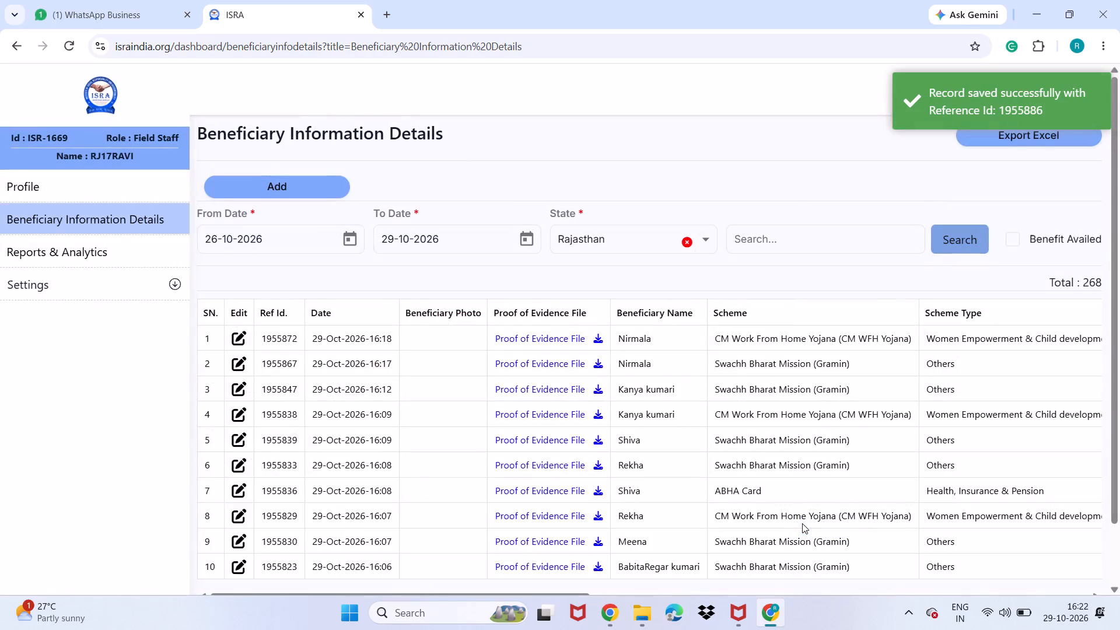
Add another beneficiary record, filling it from the third match in a search of the existing beneficiary details.
left_click(311, 187)
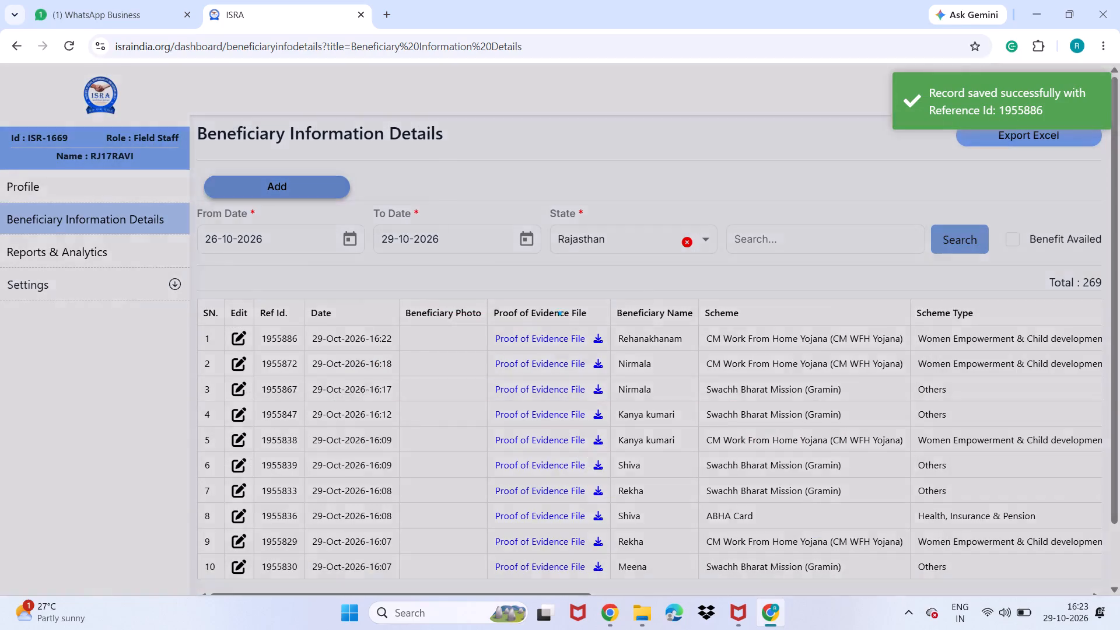
left_click(412, 133)
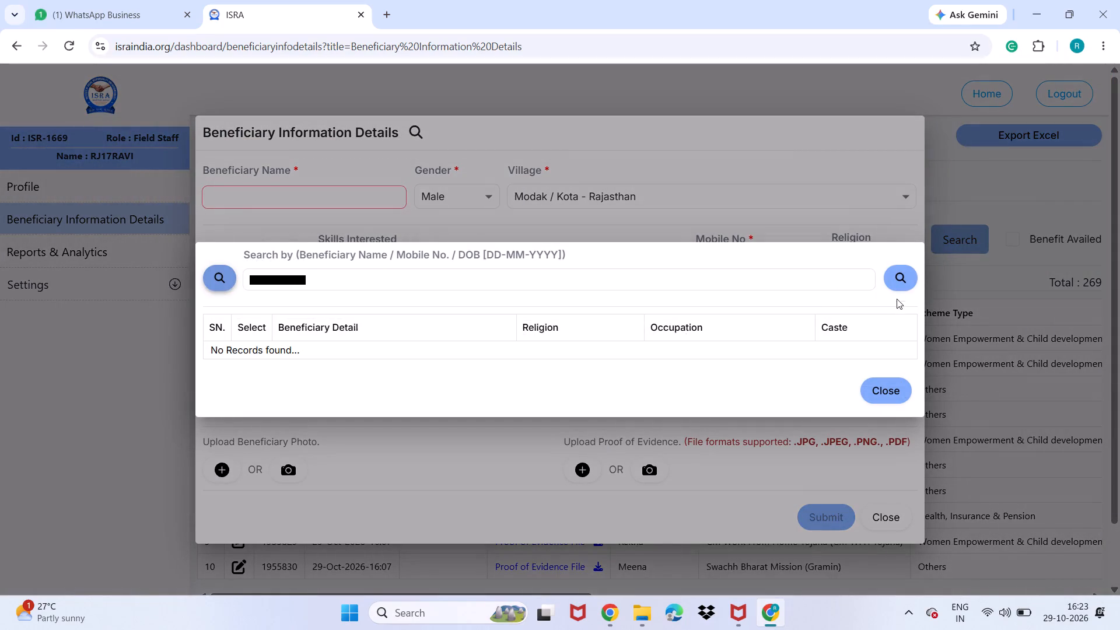
left_click(899, 279)
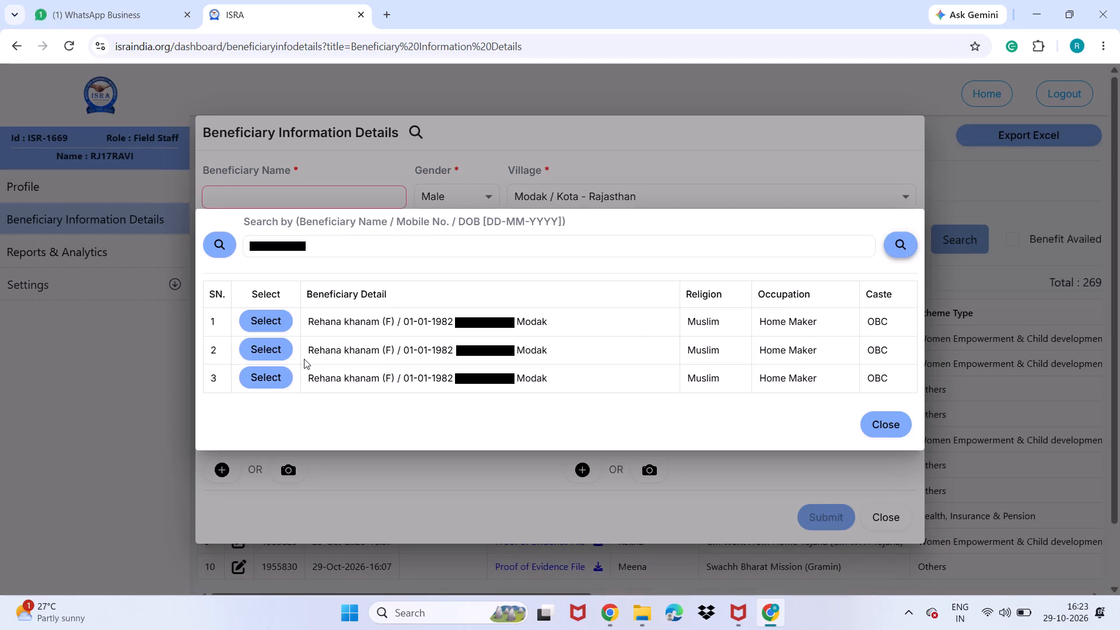
left_click(287, 378)
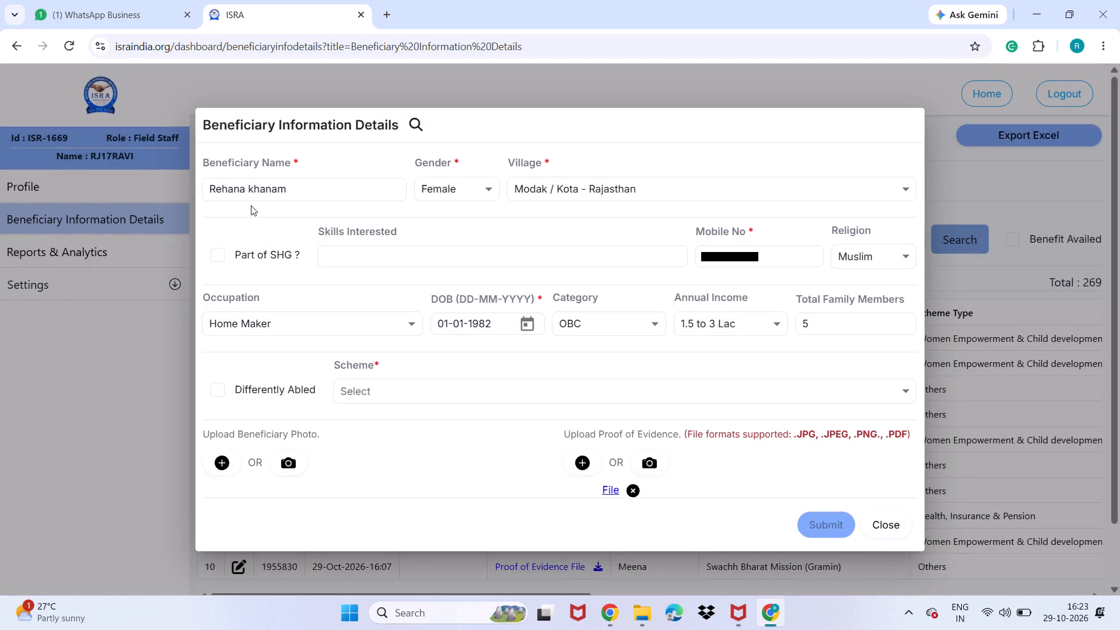
Remove the space inside the beneficiary name and replace the last three digits of the mobile number.
left_click(253, 191)
key("Left")
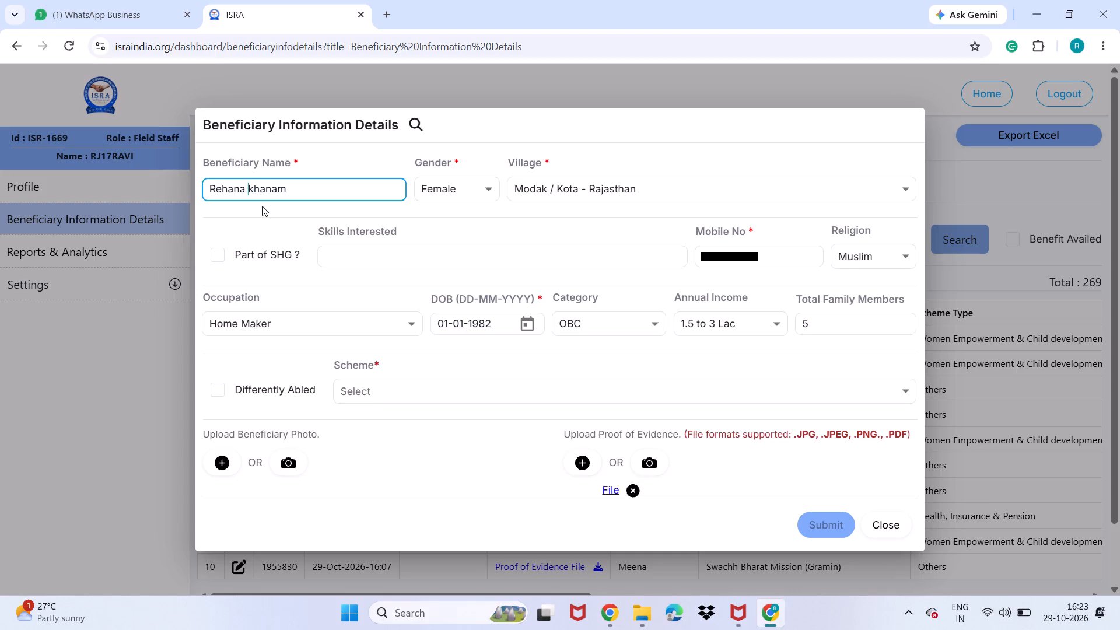
key("BackSpace")
left_click(787, 249)
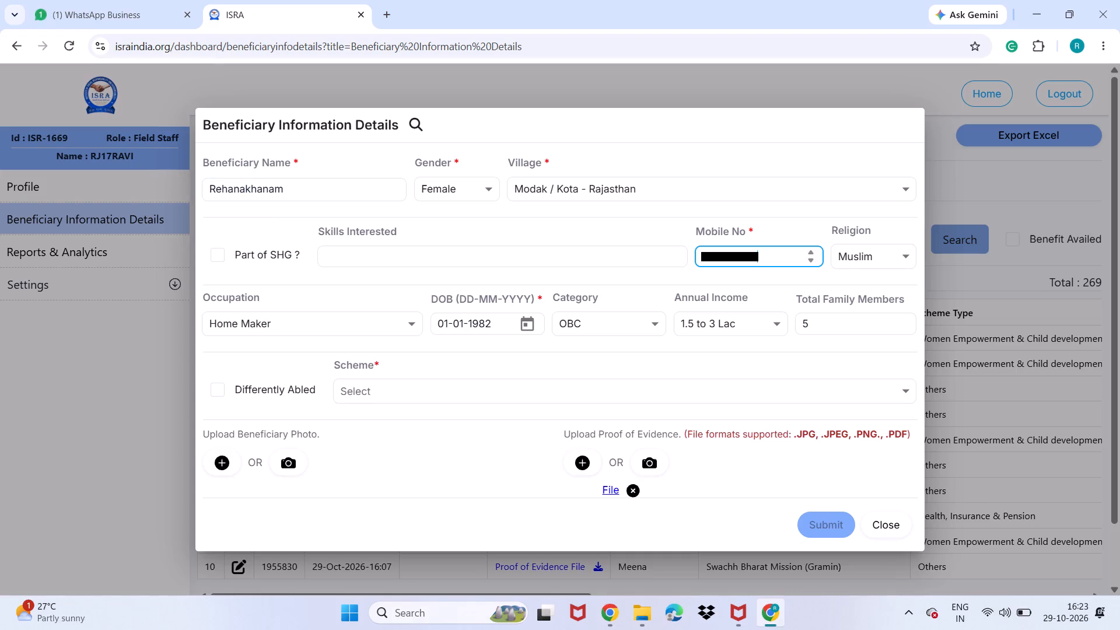
key("BackSpace")
key("BackSpace")
key("BackSpace")
type("520")
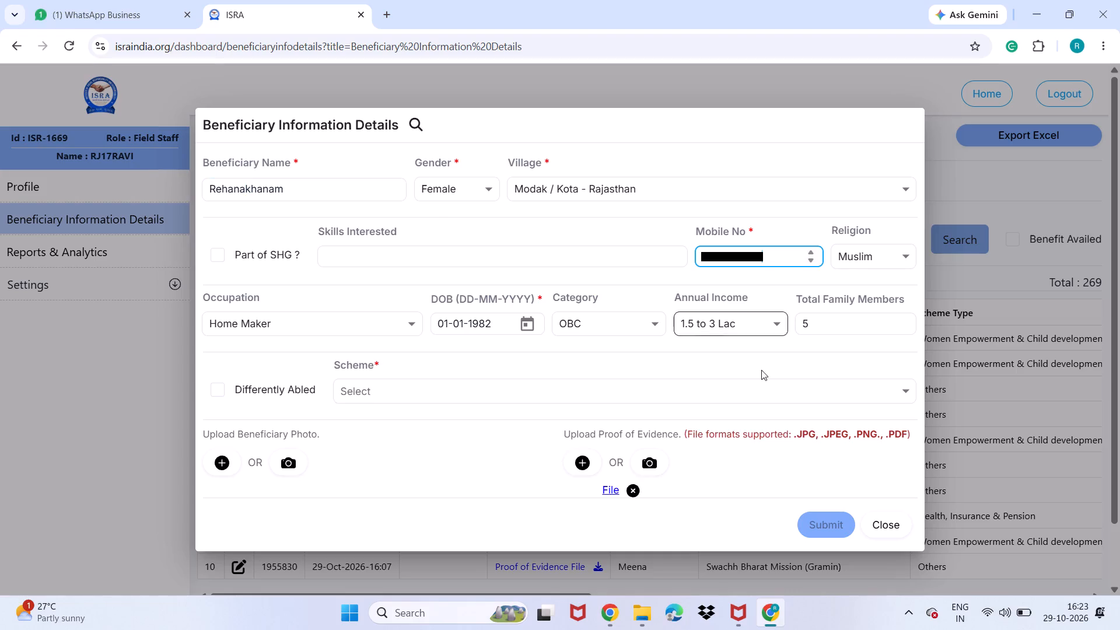
Check the attached proof of evidence file and set the scheme to Swachh Bharat Mission (Gramin) / Others, Central.
left_click(600, 494)
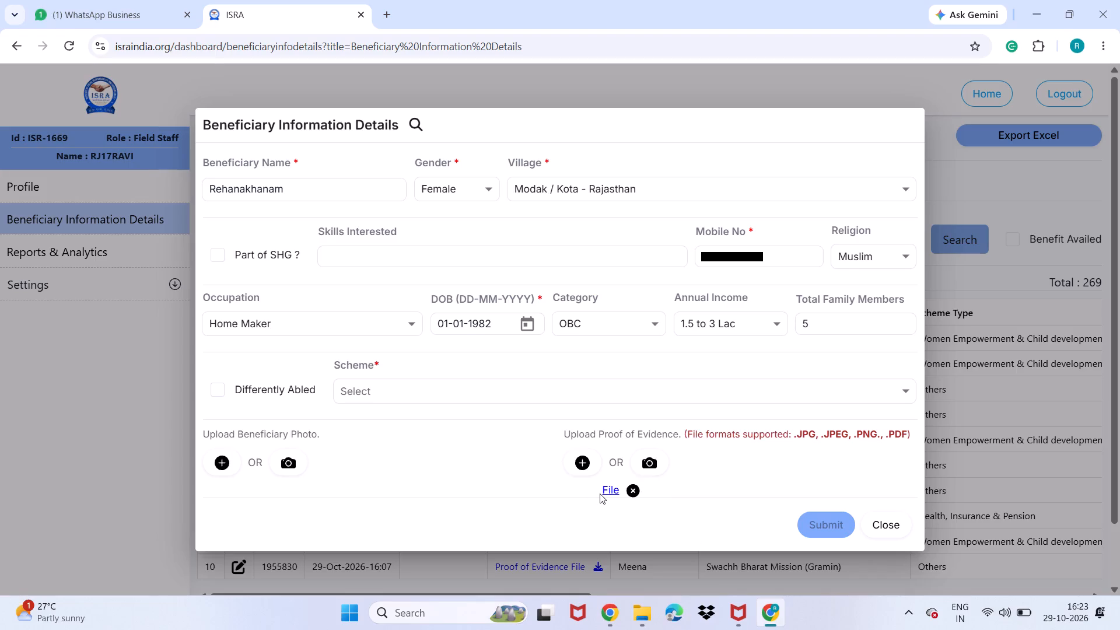
left_click(610, 487)
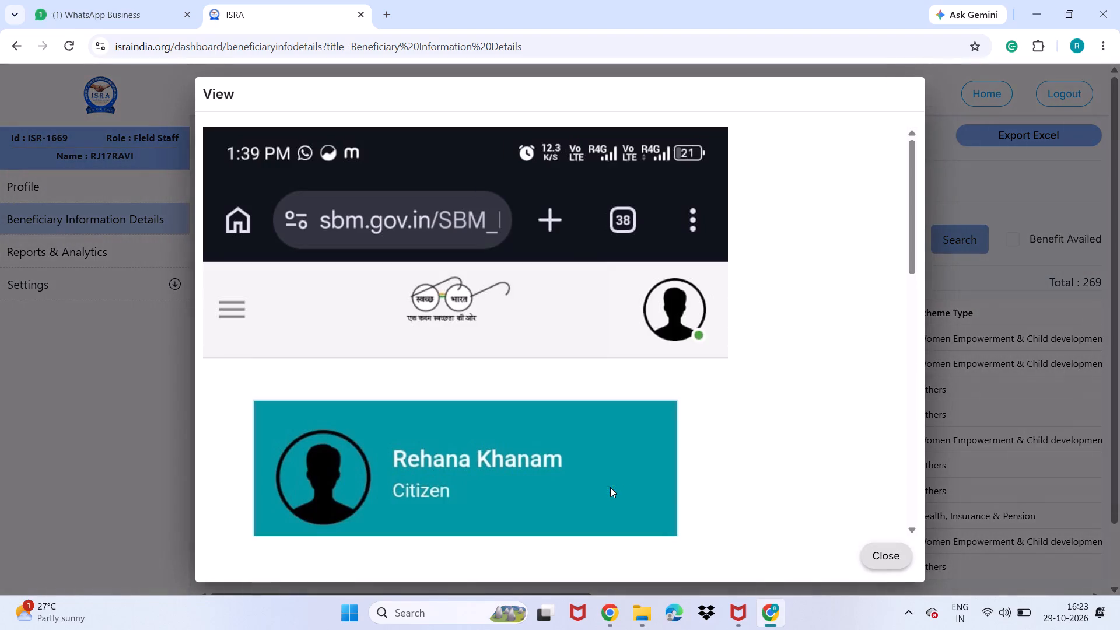
left_click(891, 556)
left_click(528, 385)
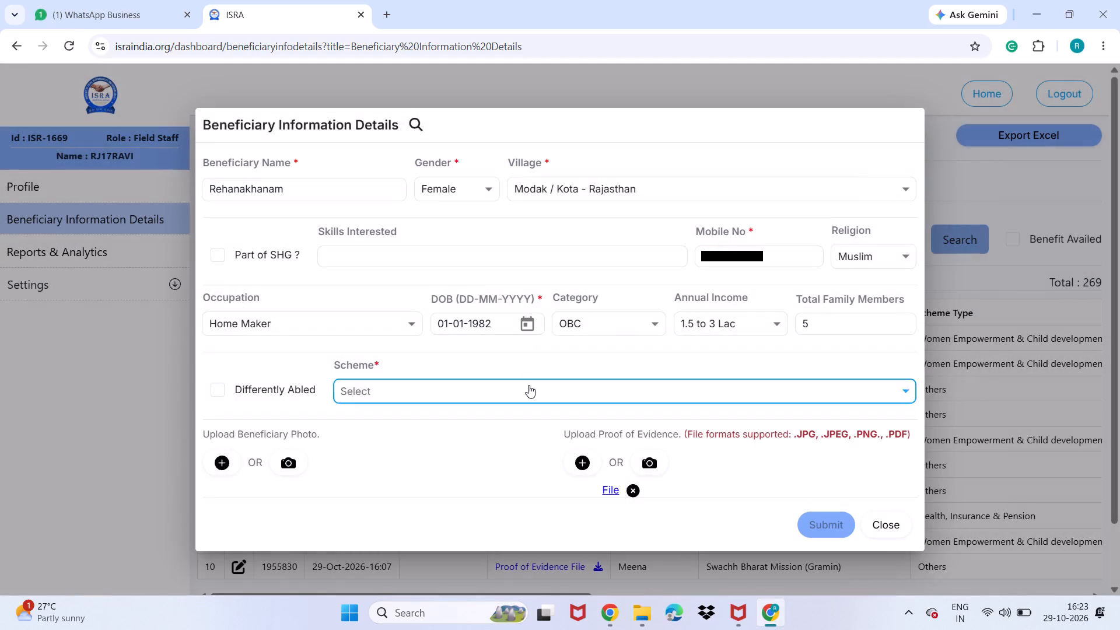
left_click(494, 197)
type("cm")
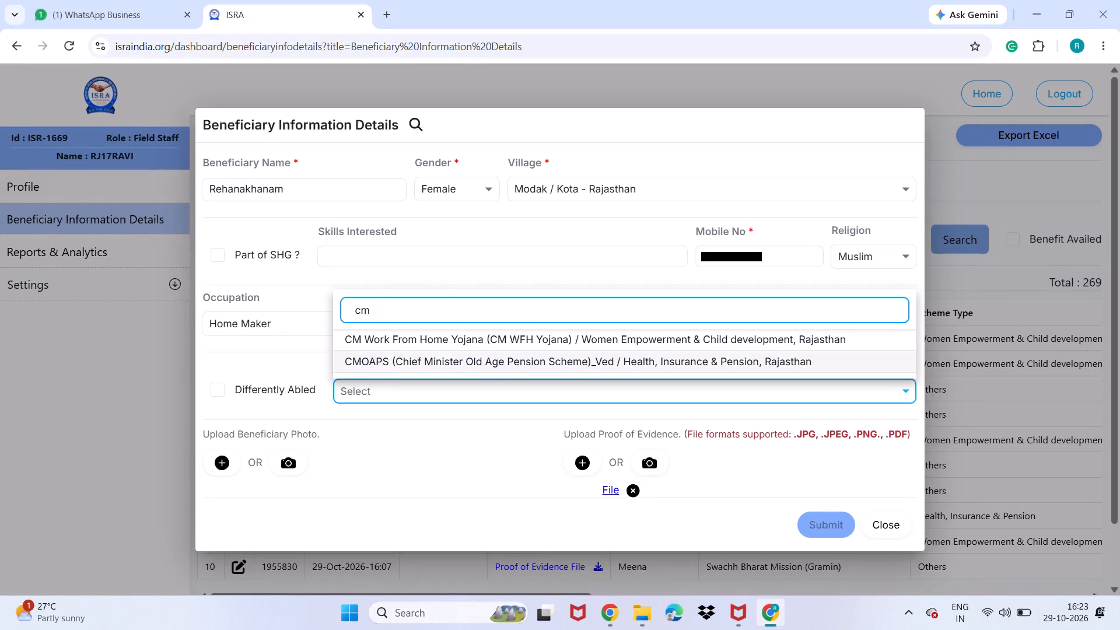
key("BackSpace")
key("BackSpace")
type("swa")
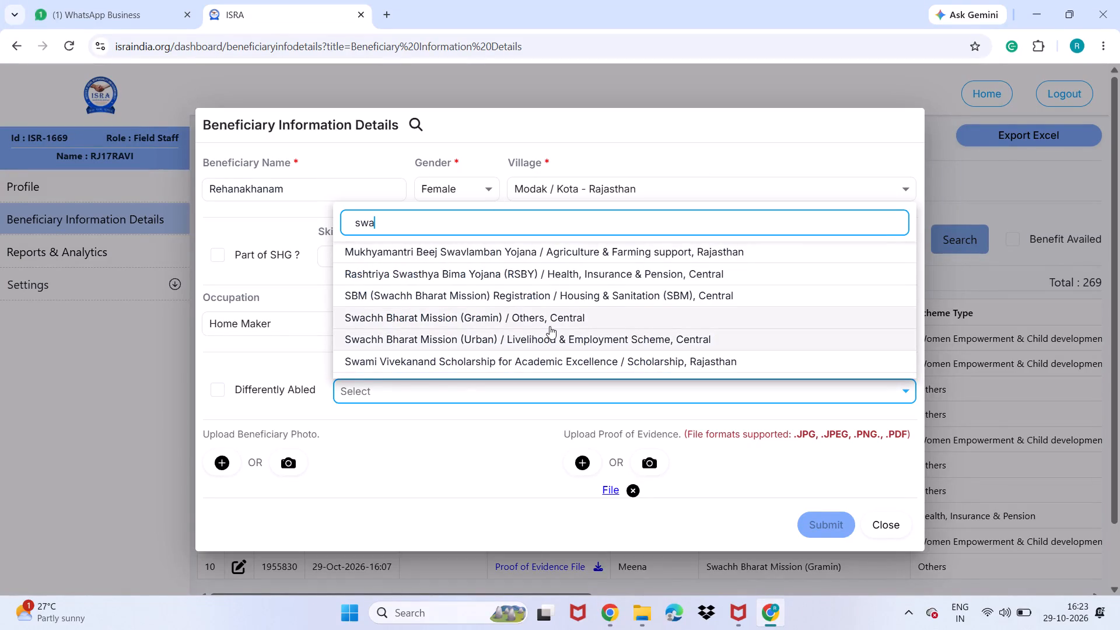
left_click(586, 321)
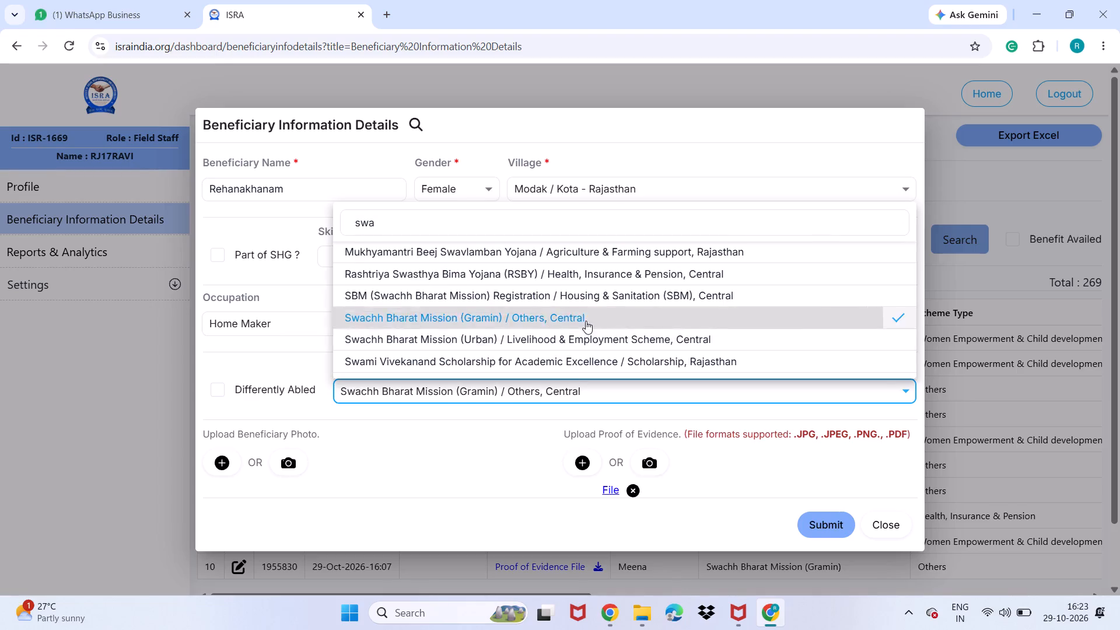
Submit the Swachh Bharat Mission (Gramin) beneficiary record and view its proof of evidence file once more.
left_click(831, 516)
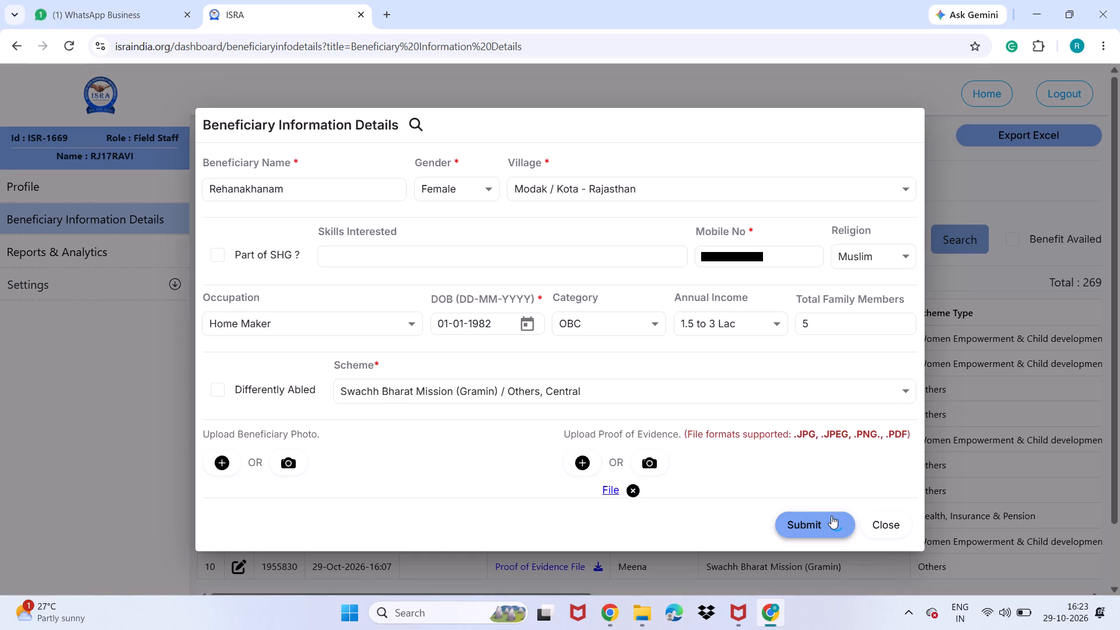
left_click(831, 516)
left_click(597, 488)
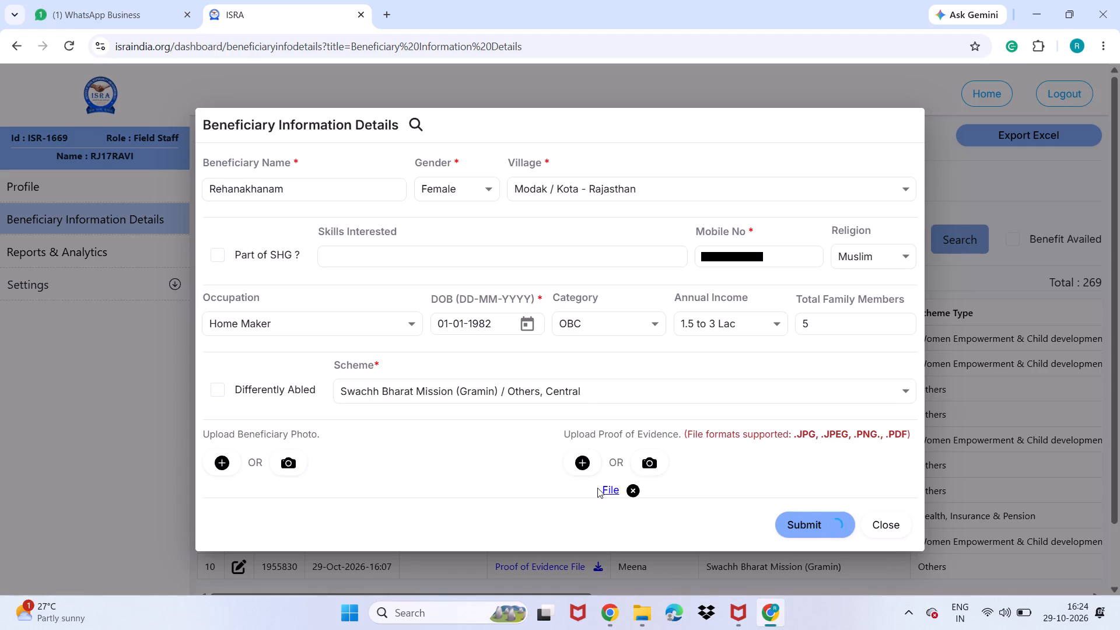
left_click(604, 488)
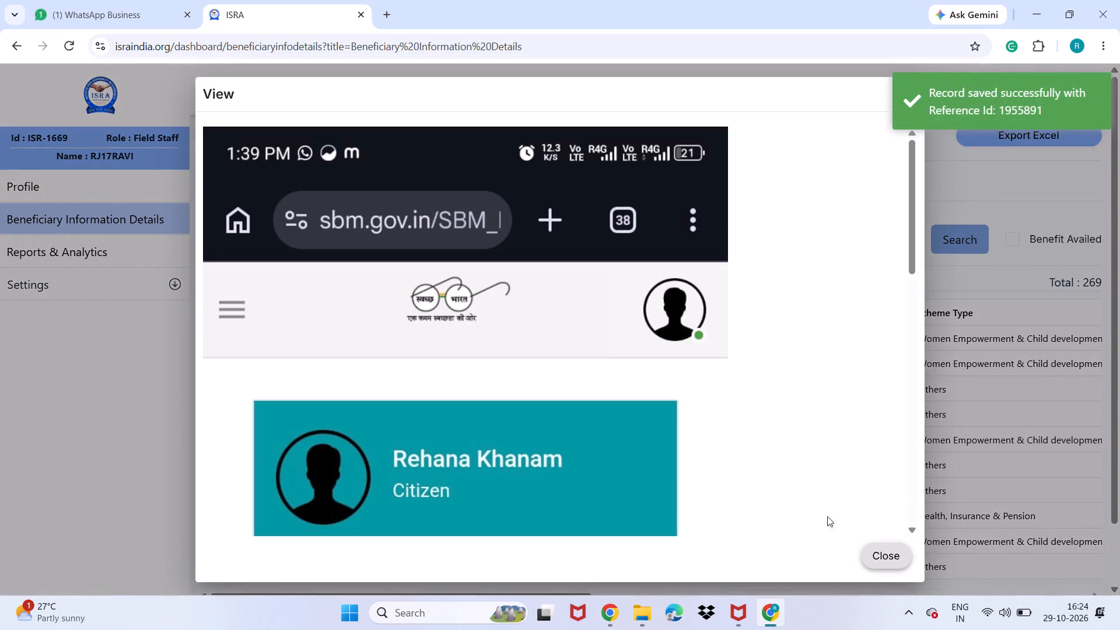
left_click(910, 554)
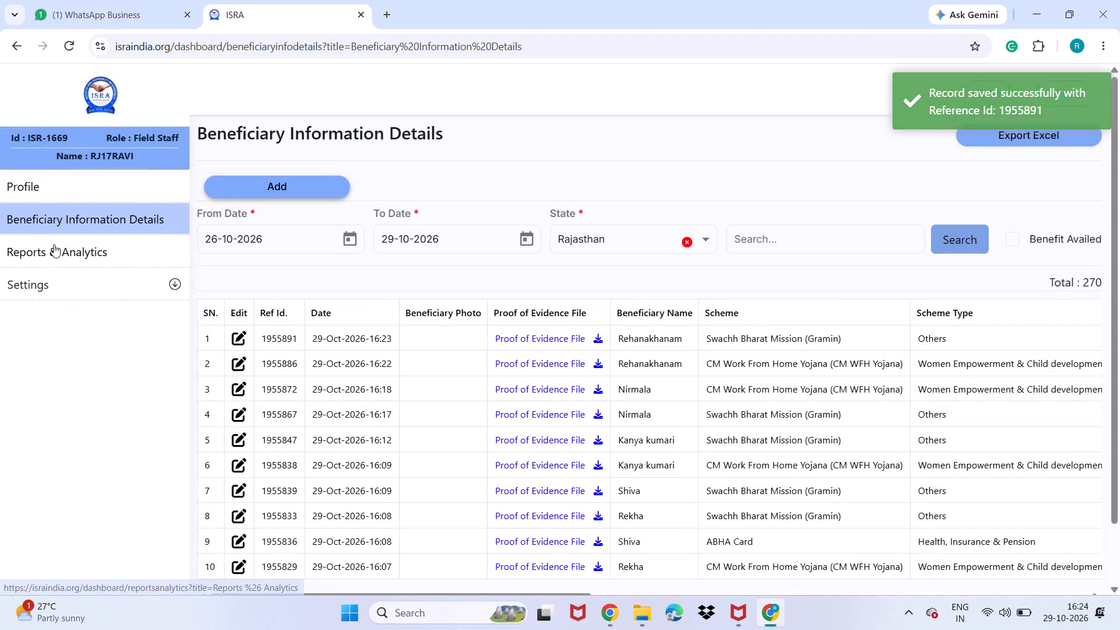
Run the Field Staff (Cumulative) report in Reports & Analytics for the state of Rajasthan.
left_click(54, 244)
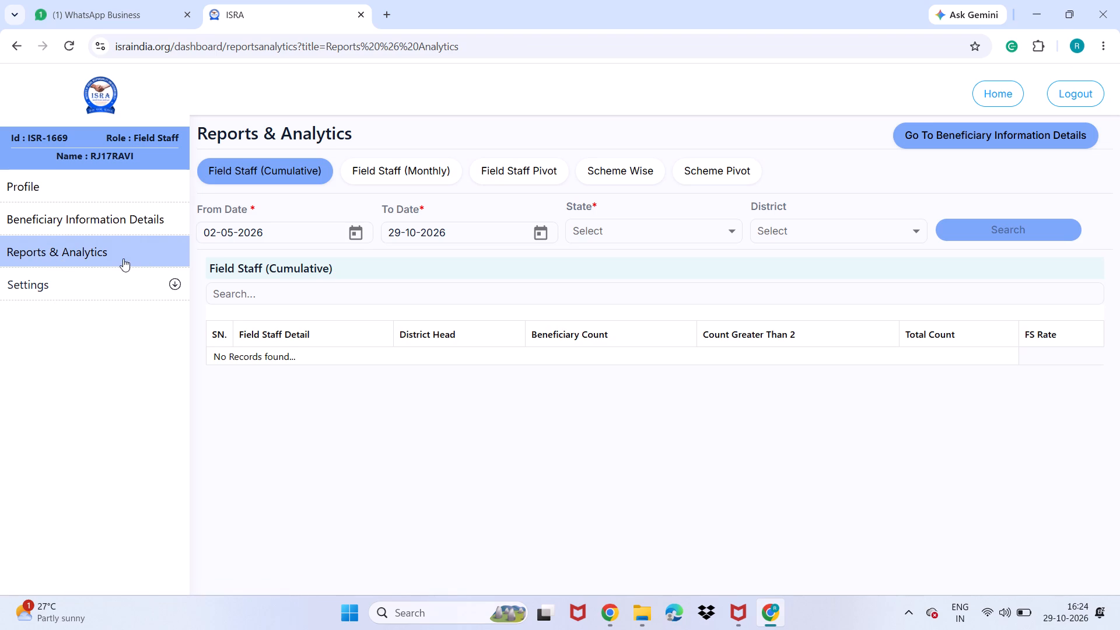
left_click(657, 230)
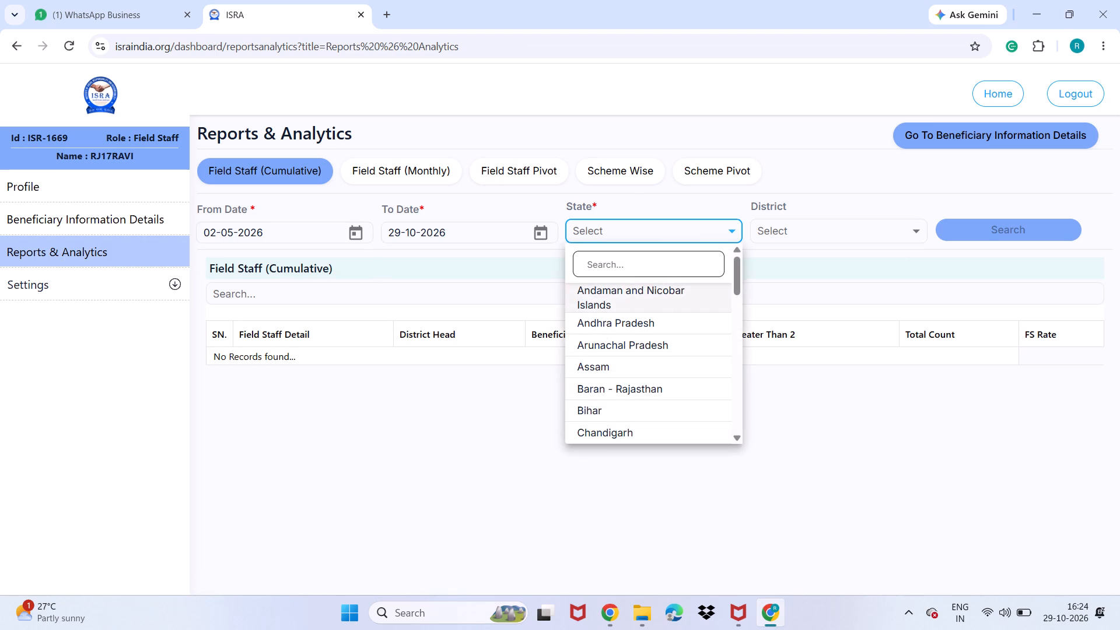
left_click(635, 261)
type("raj")
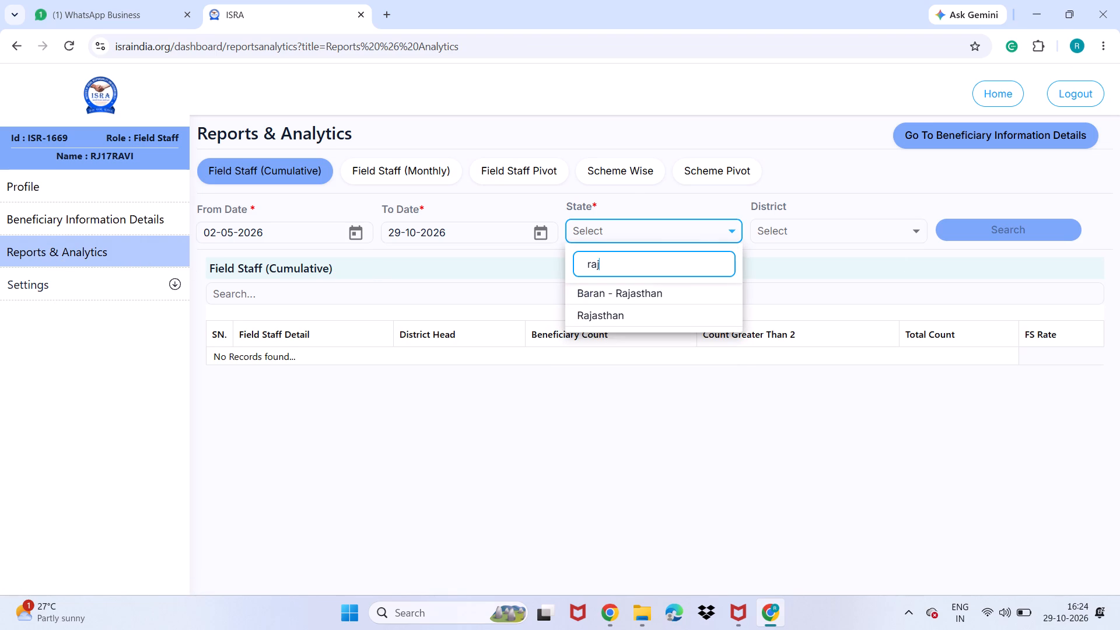
left_click(634, 313)
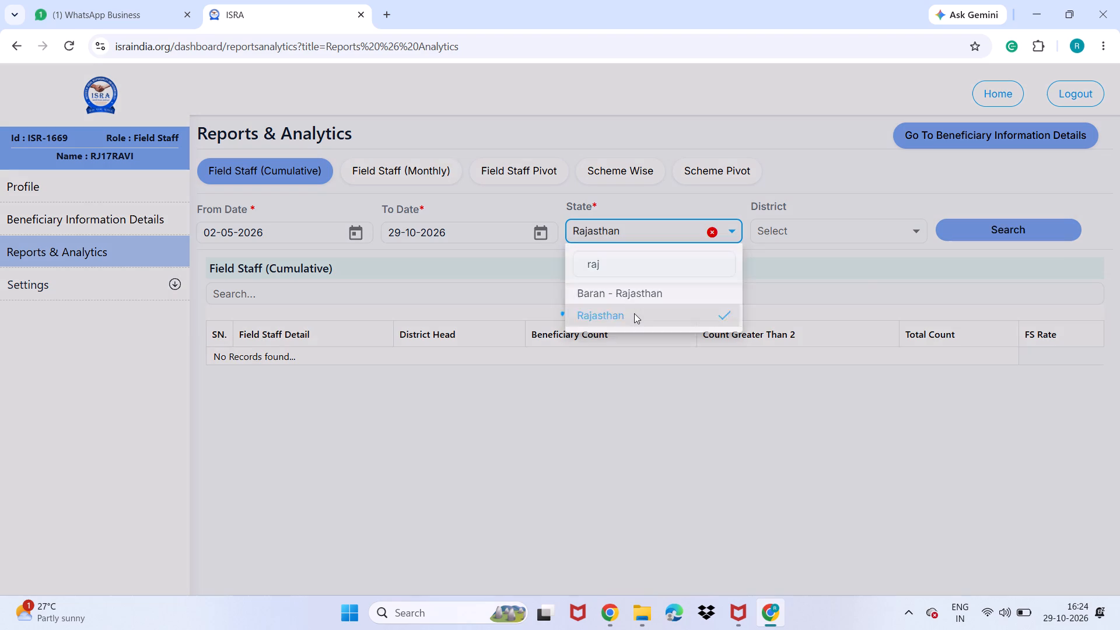
left_click(1050, 239)
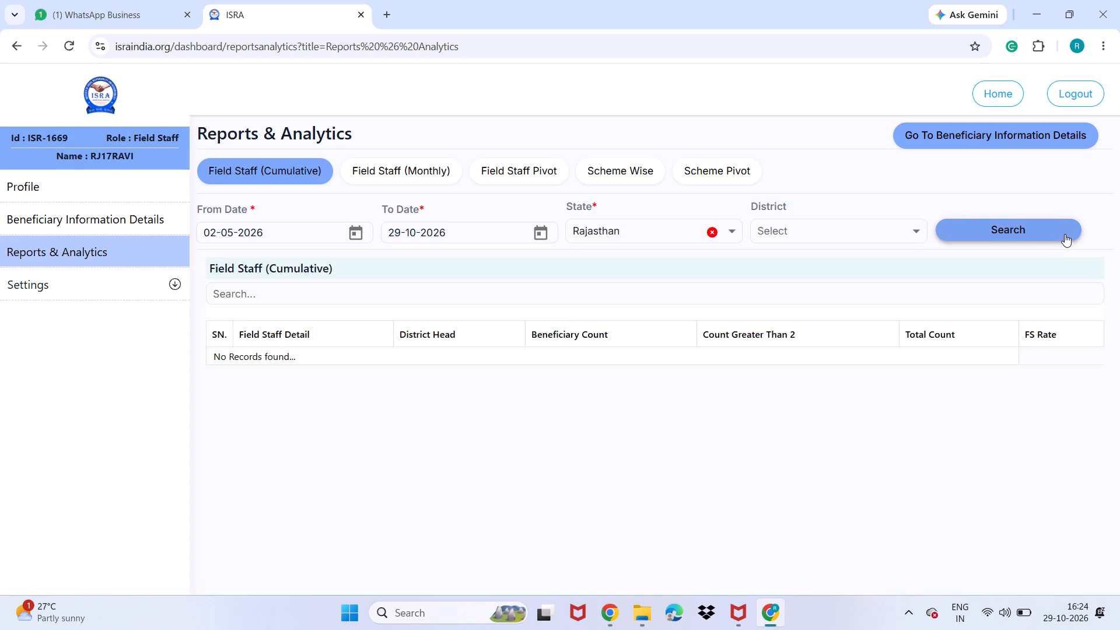
left_click(1070, 234)
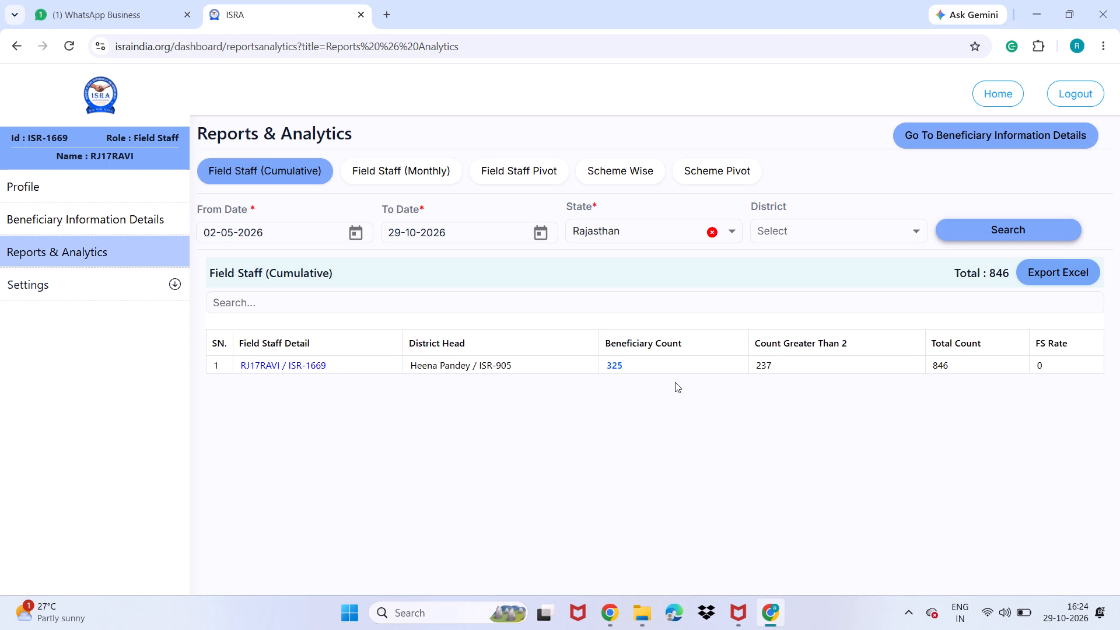
Set the cumulative report's From Date to 27-10-2026, rerun it for Rajasthan and check the field staff's Total Count.
left_click(647, 225)
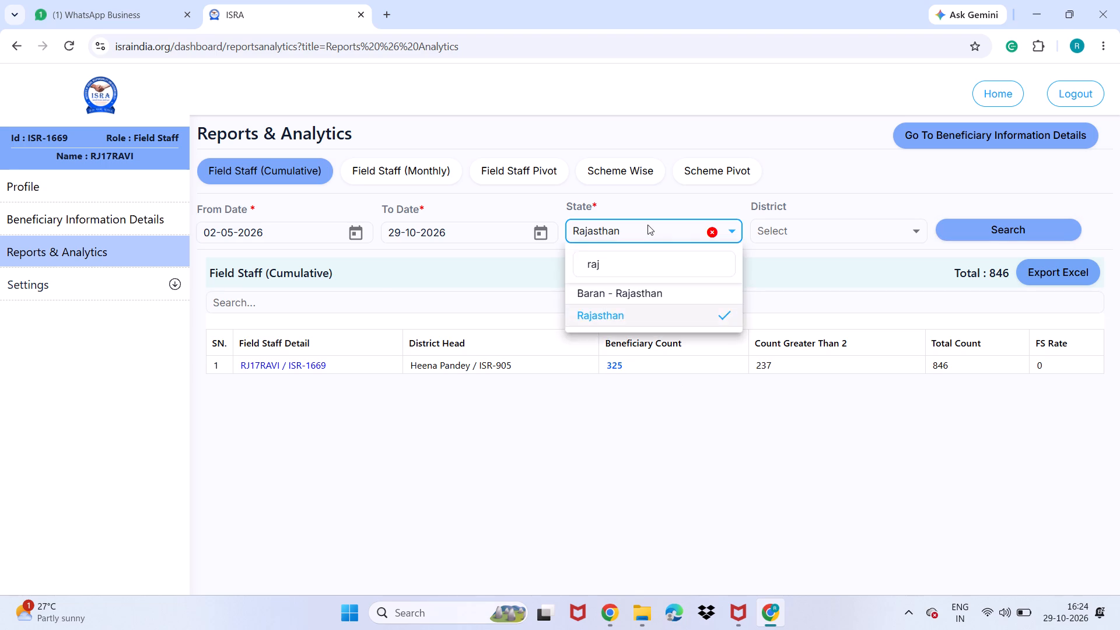
left_click(647, 225)
left_click(352, 229)
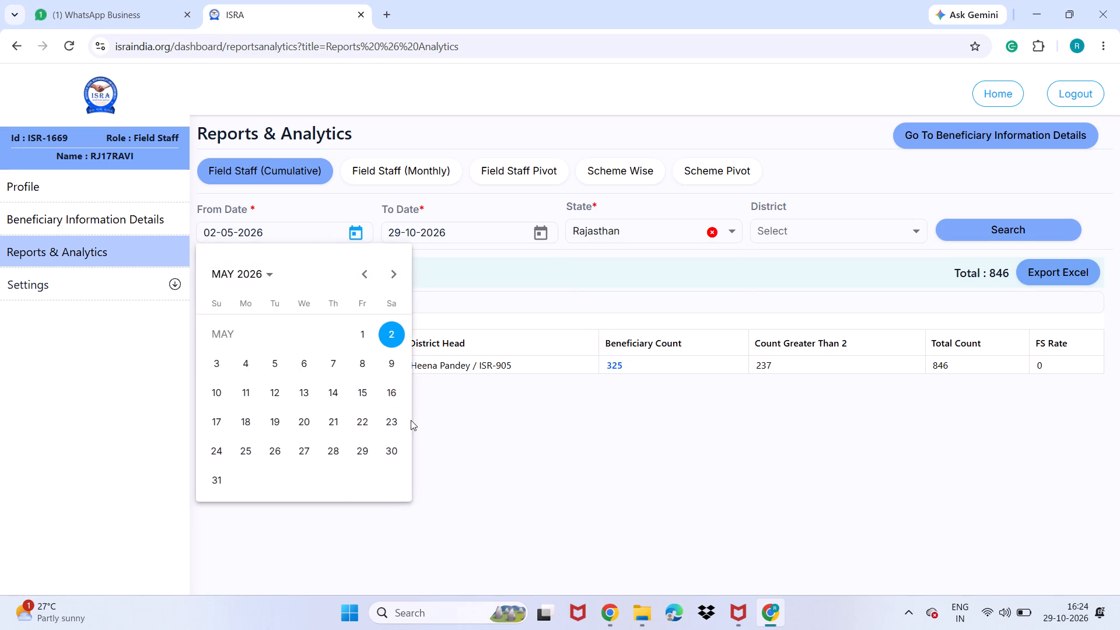
left_click(296, 459)
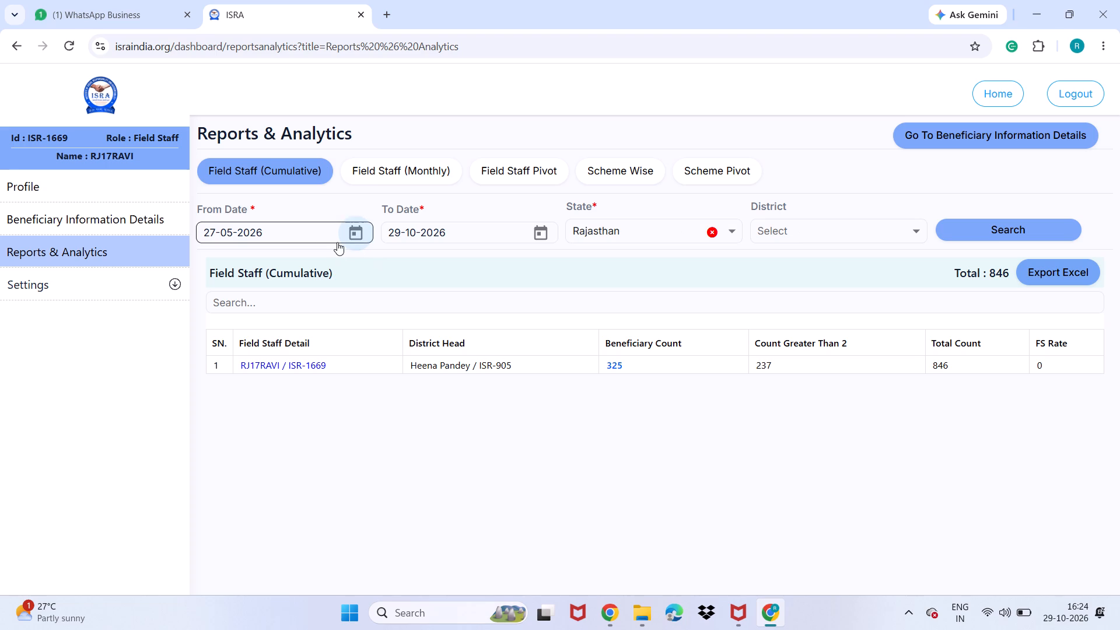
left_click(349, 234)
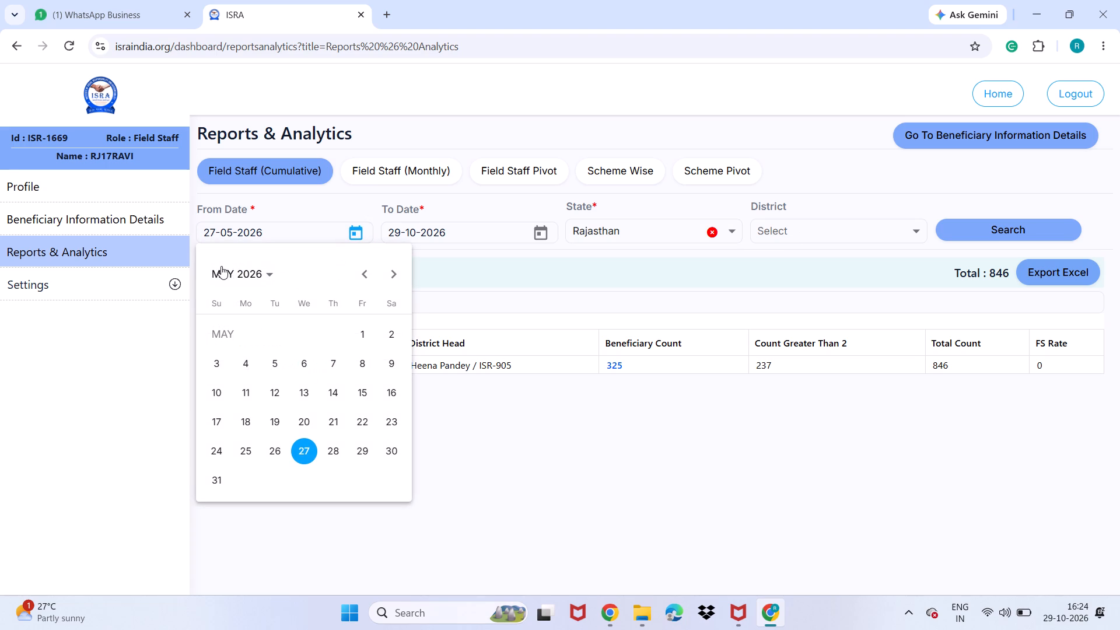
left_click(221, 266)
left_click(383, 461)
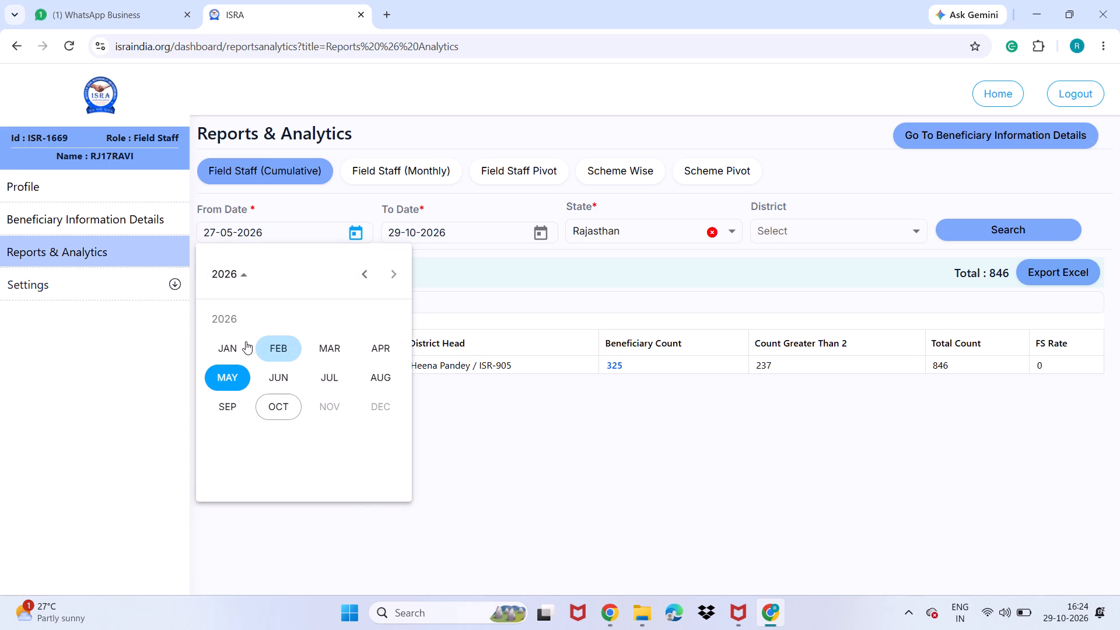
left_click(284, 401)
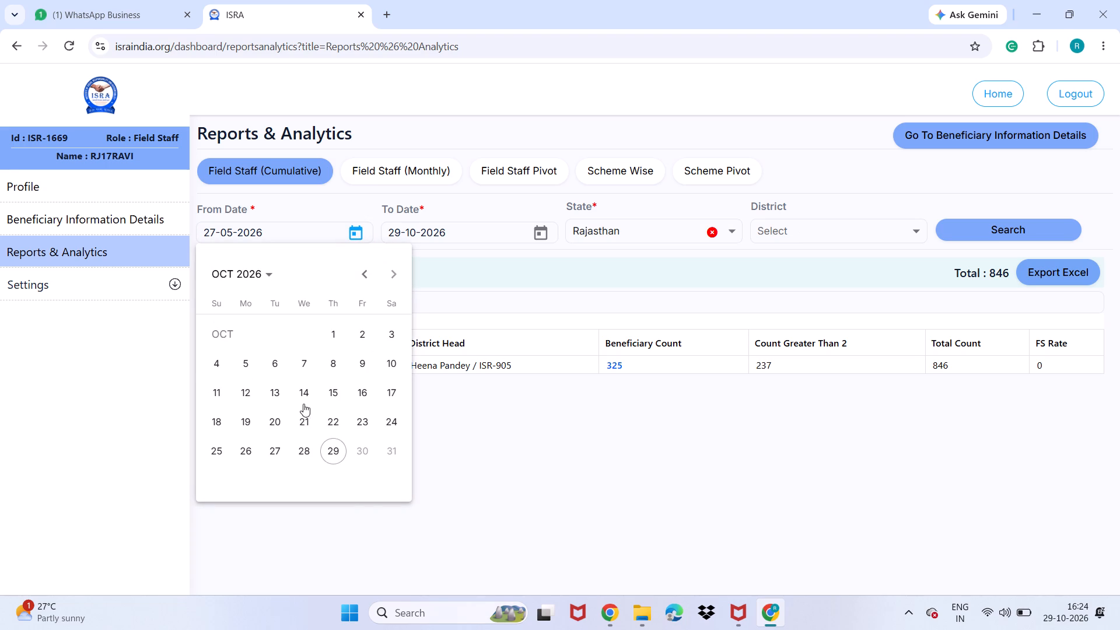
left_click(276, 446)
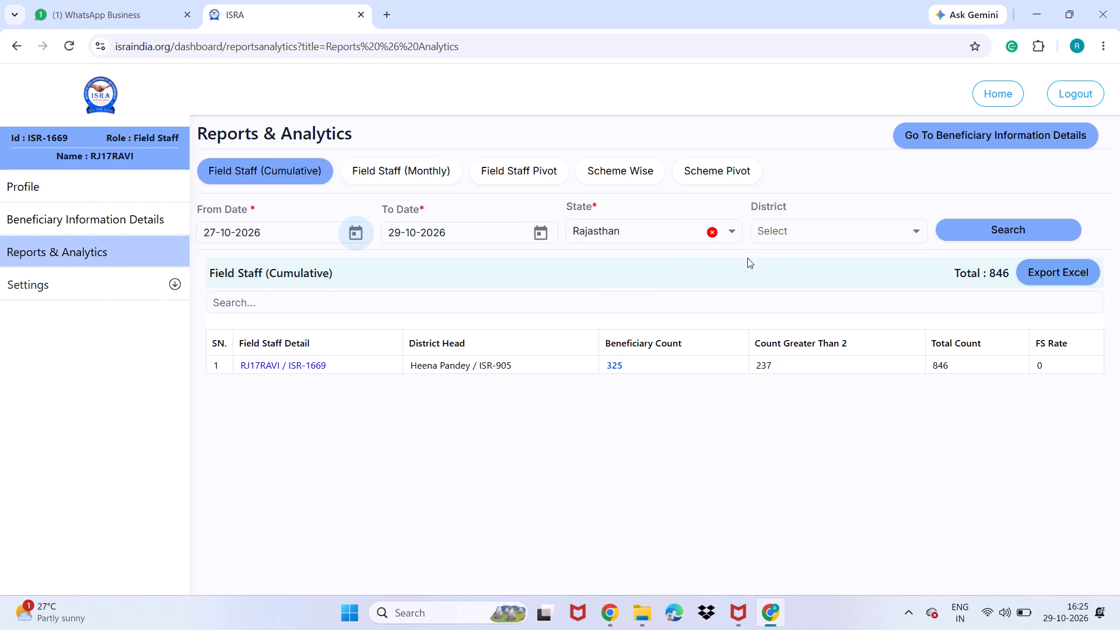
left_click(956, 220)
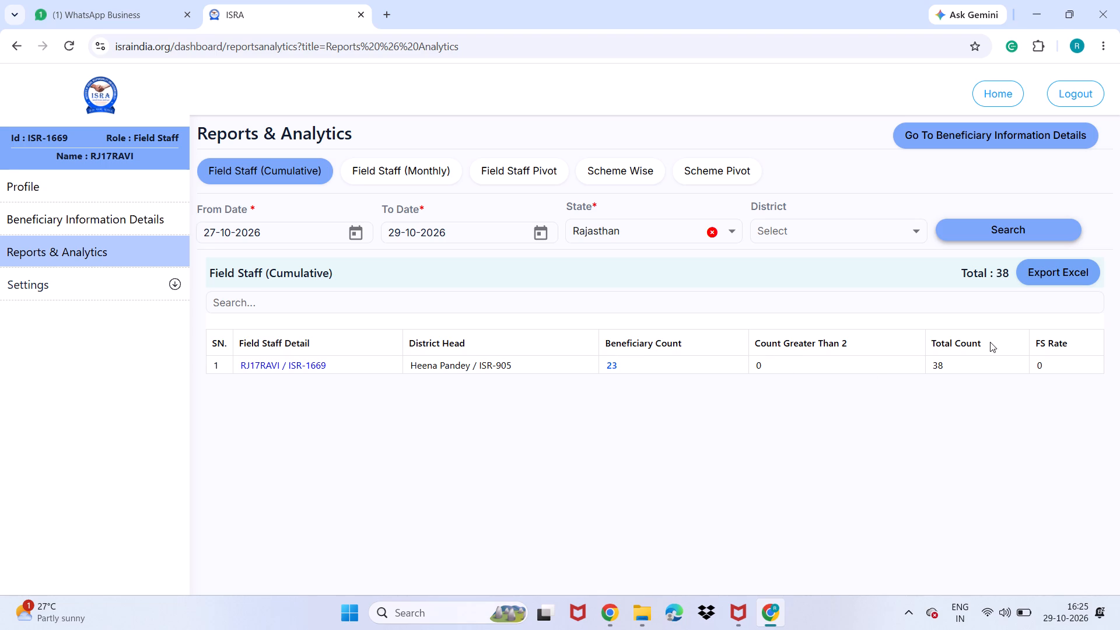
double_click(934, 369)
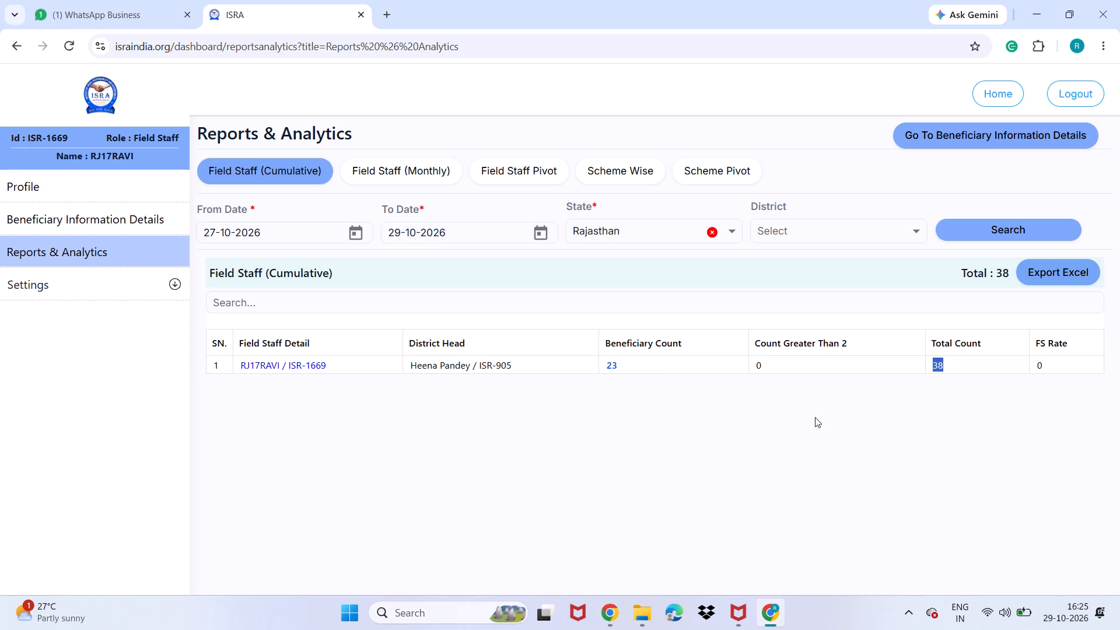
left_click_drag(870, 395, 884, 391)
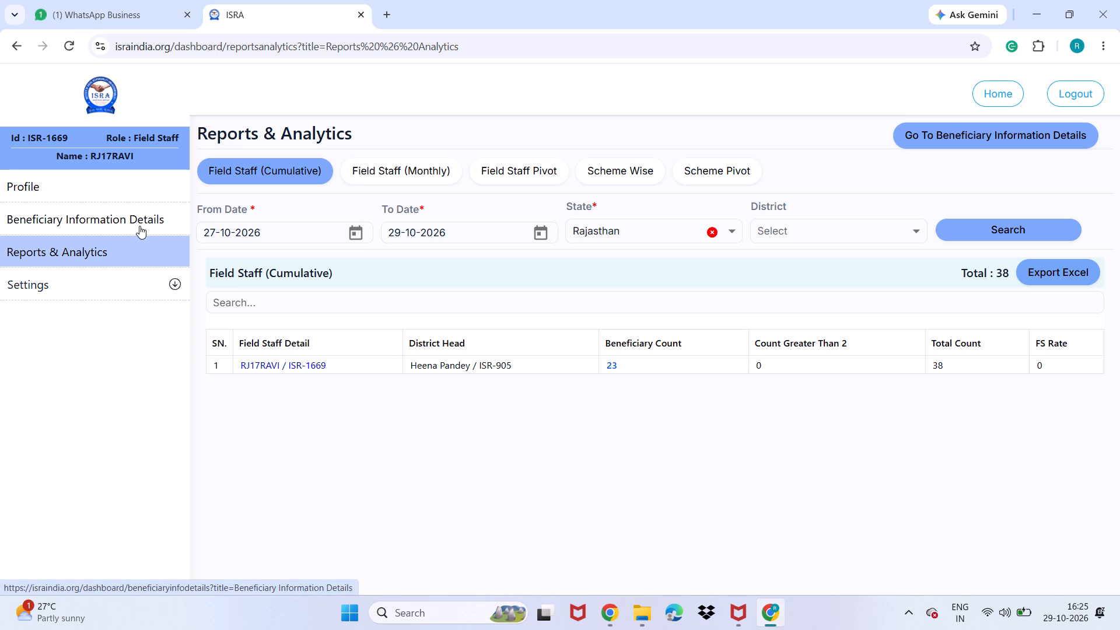
Return to Beneficiary Information Details and list the beneficiary records for Rajasthan.
left_click(139, 226)
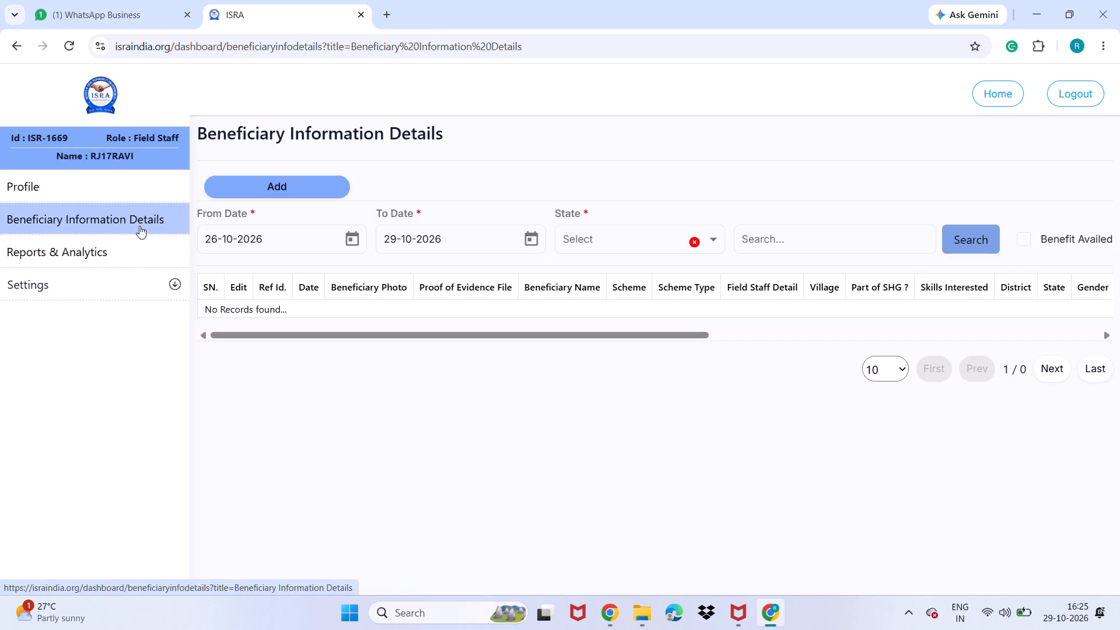
left_click(640, 228)
left_click(639, 278)
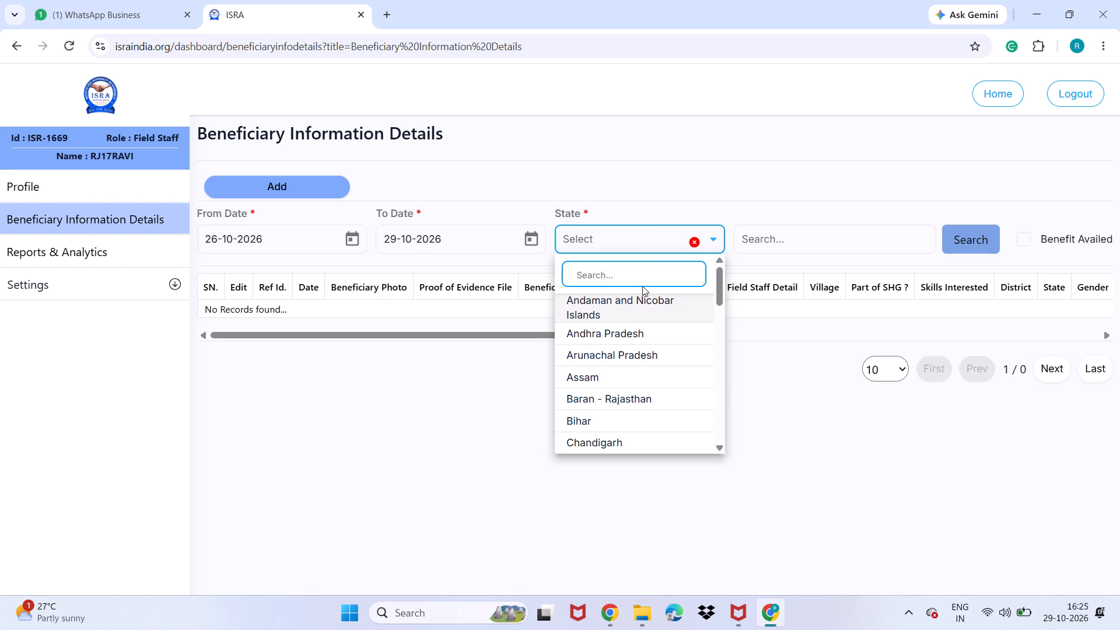
type("ra")
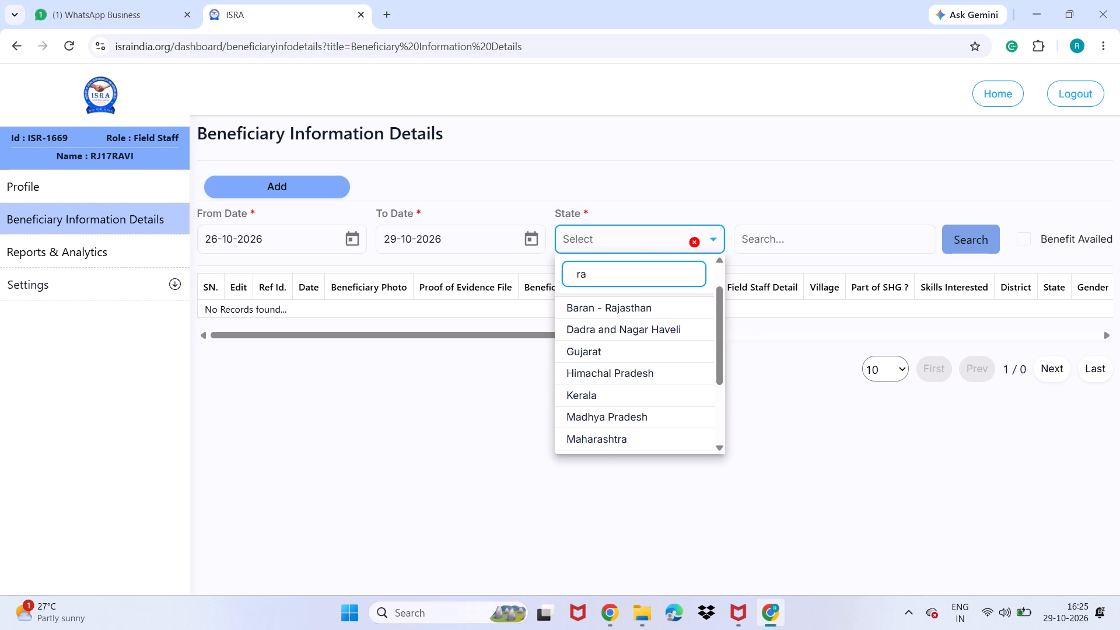
key("j")
left_click(649, 324)
left_click(973, 246)
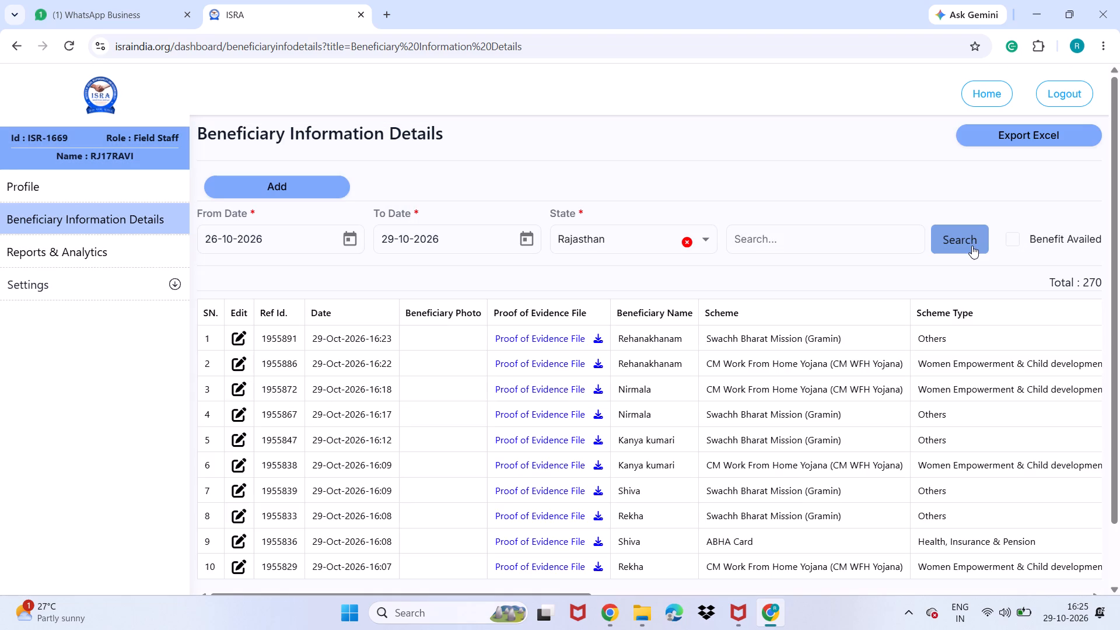
Start a new beneficiary record and search the existing beneficiary details by mobile number.
left_click(272, 189)
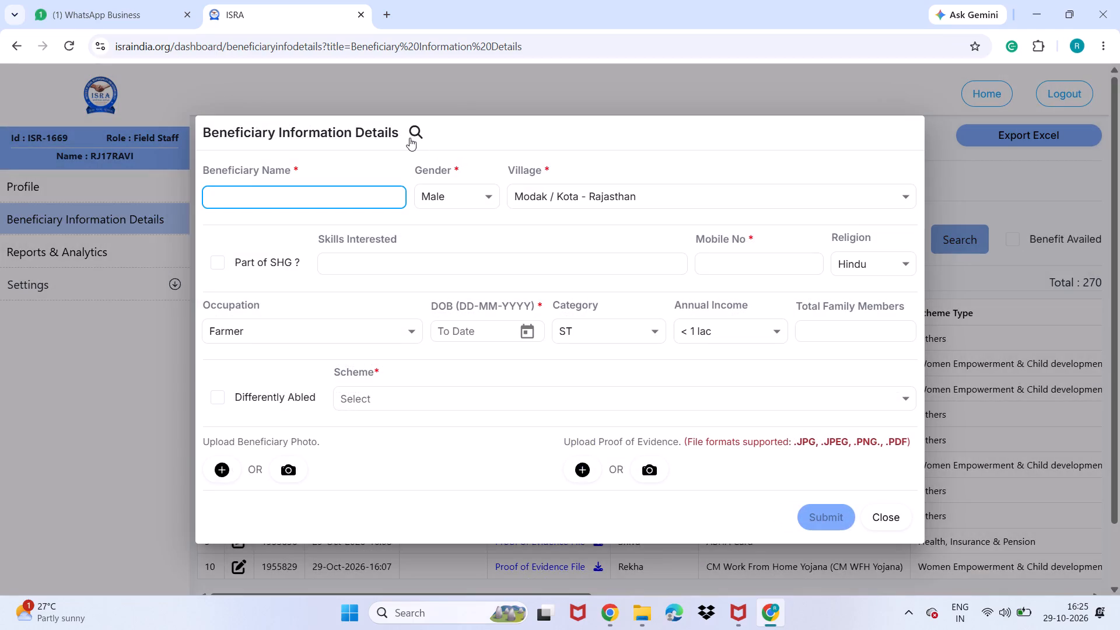
left_click(419, 126)
left_click(515, 264)
left_click(511, 274)
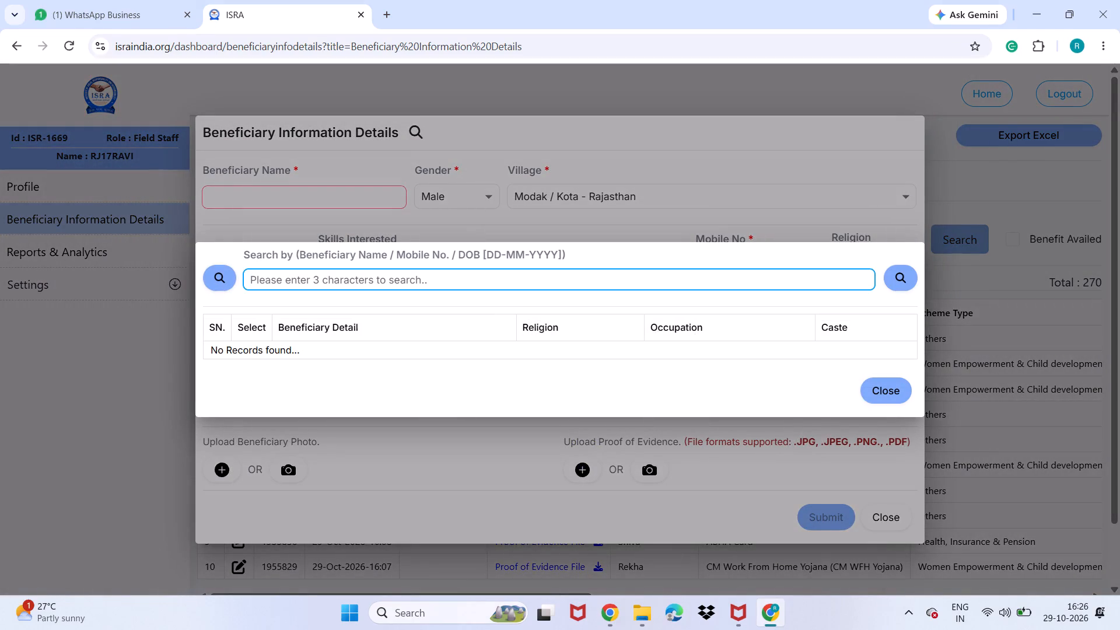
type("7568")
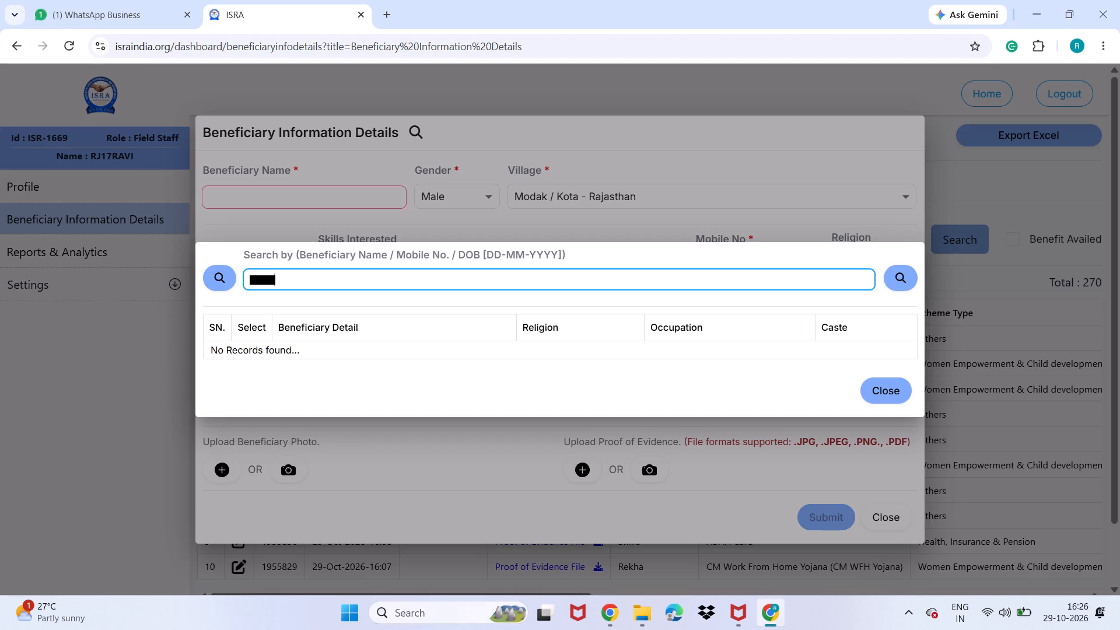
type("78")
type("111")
left_click(896, 267)
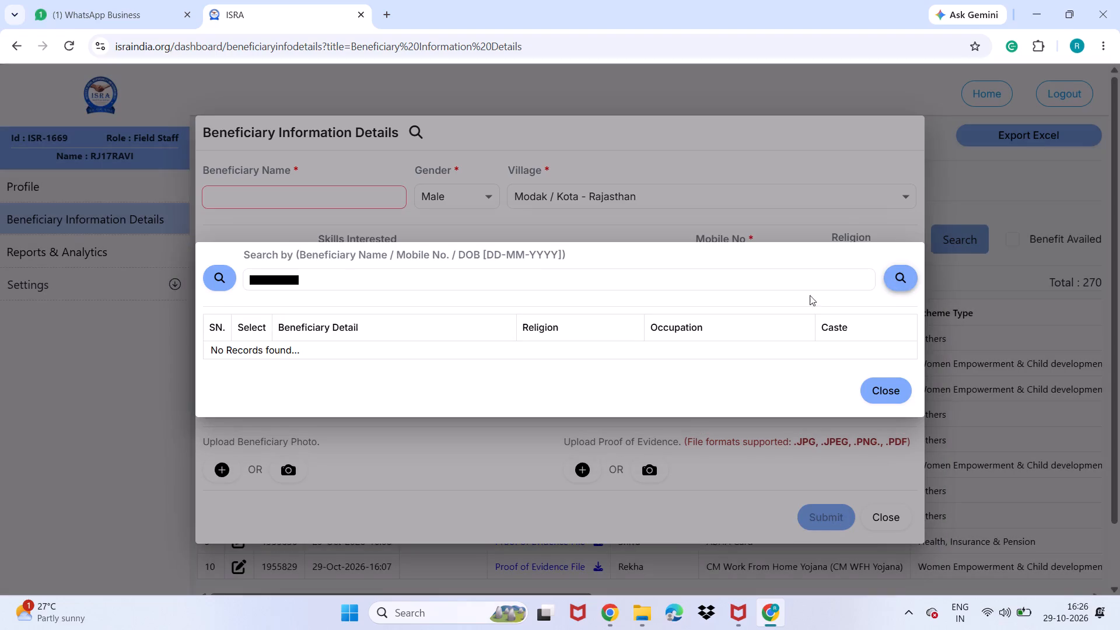
triple_click(771, 287)
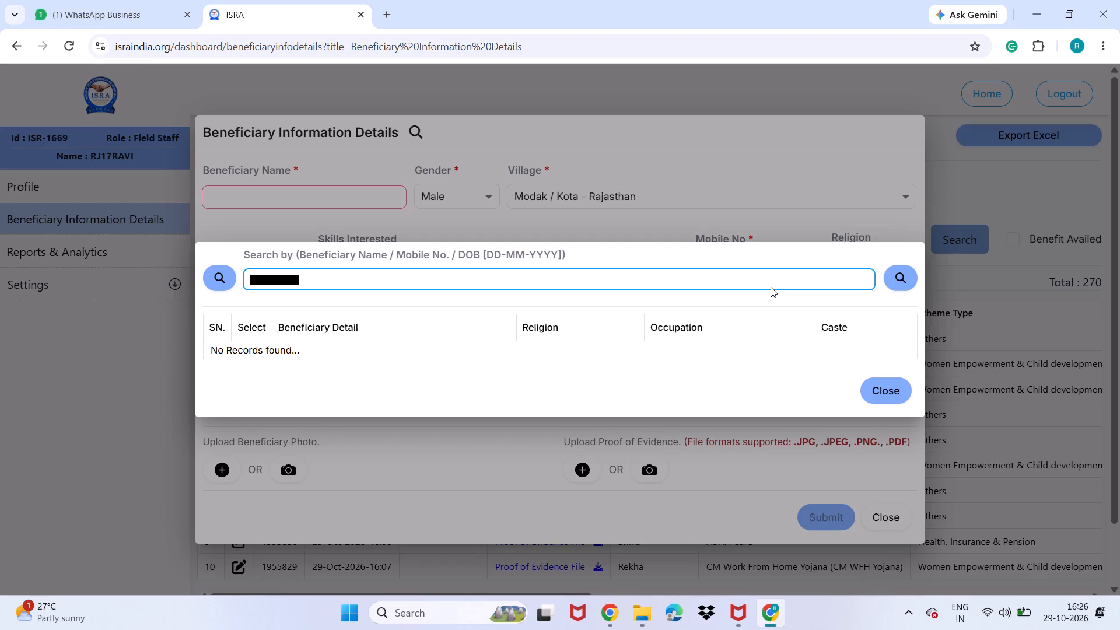
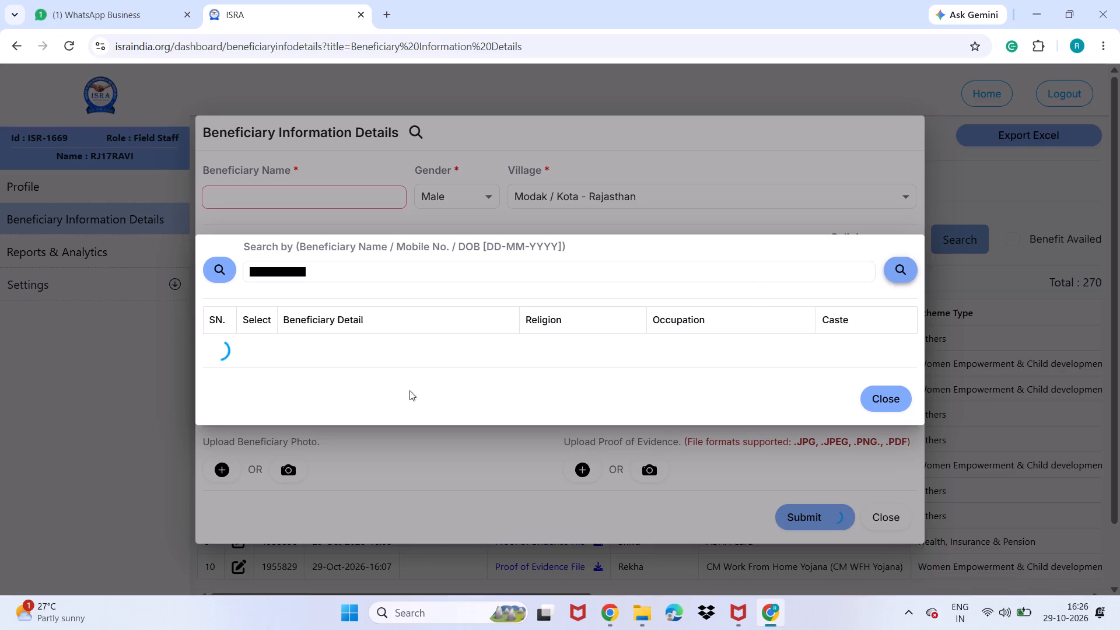
Fill the new record from the first matching beneficiary's details and replace the last three digits of the mobile number.
left_click(244, 327)
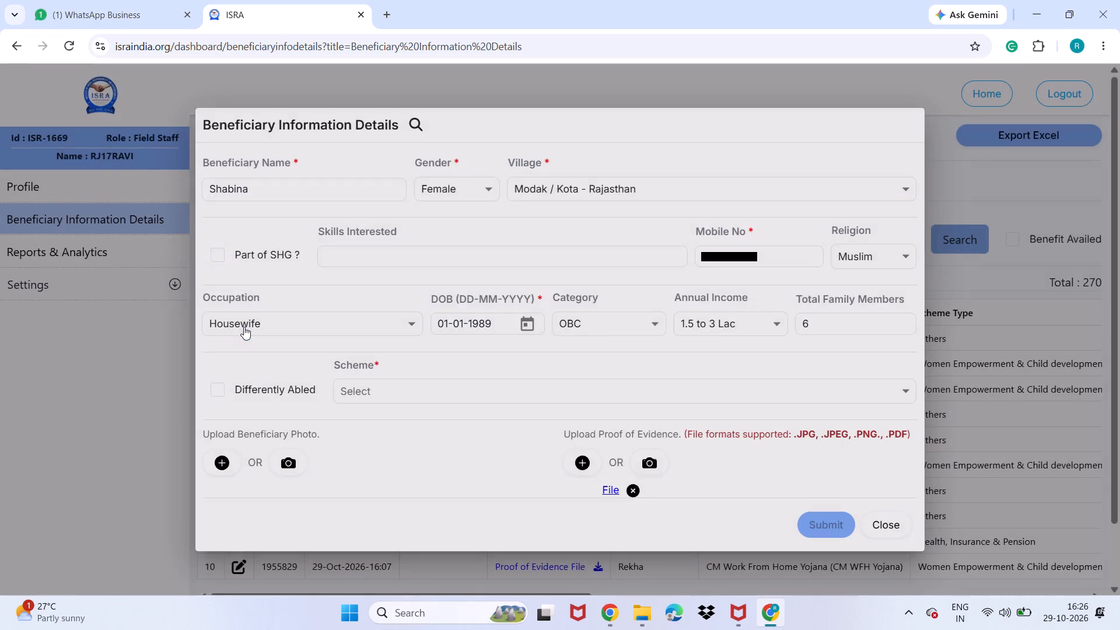
left_click(326, 197)
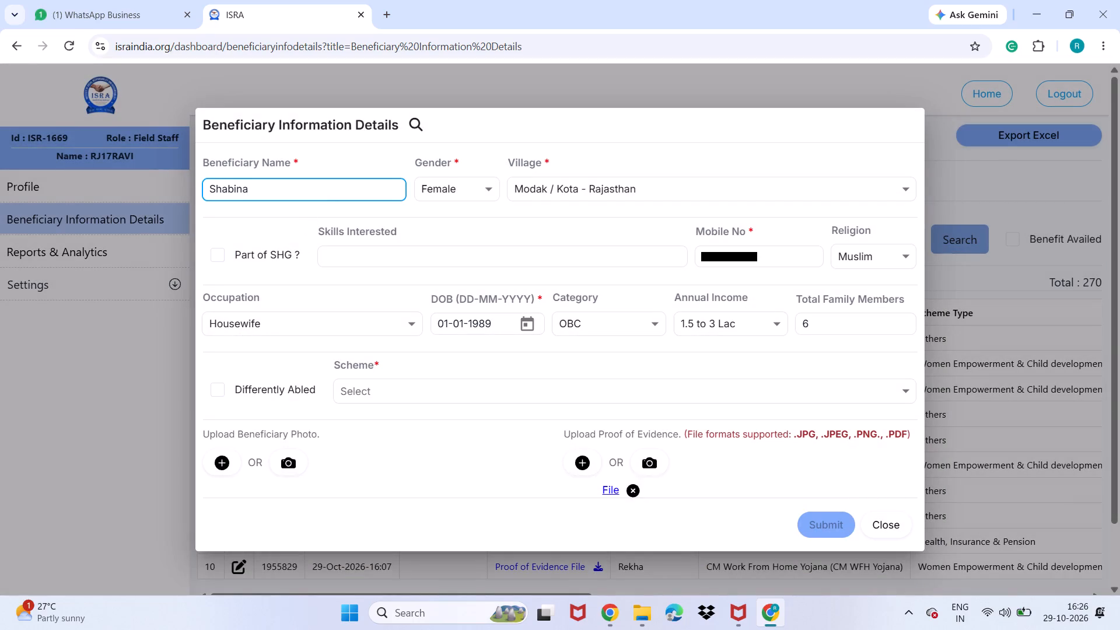
left_click(782, 258)
key("BackSpace")
key("BackSpace")
key("BackSpace")
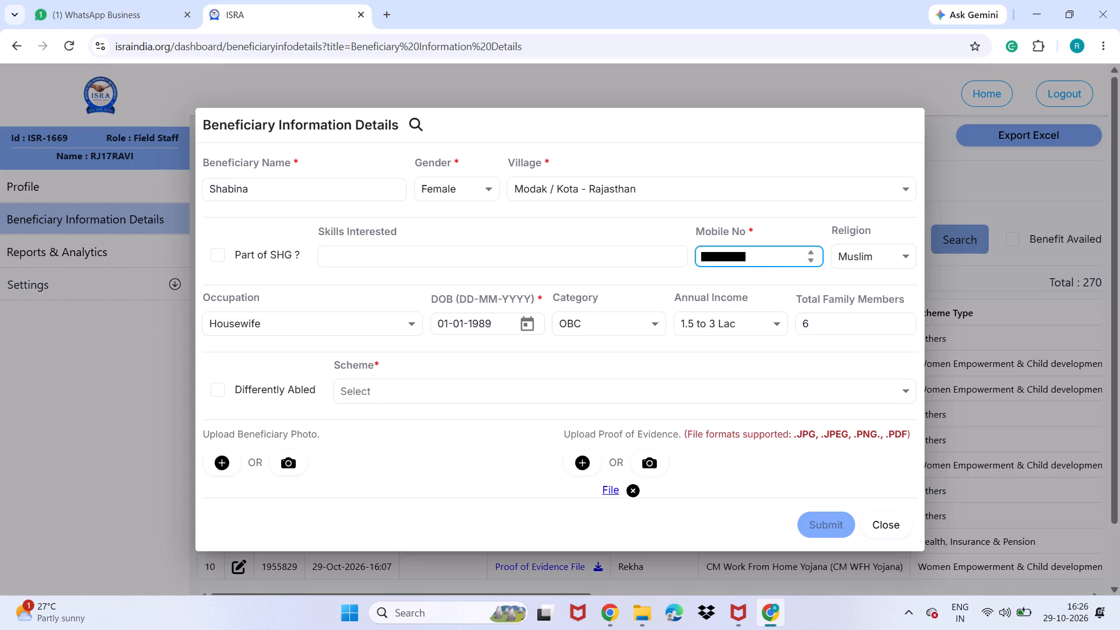
type("211")
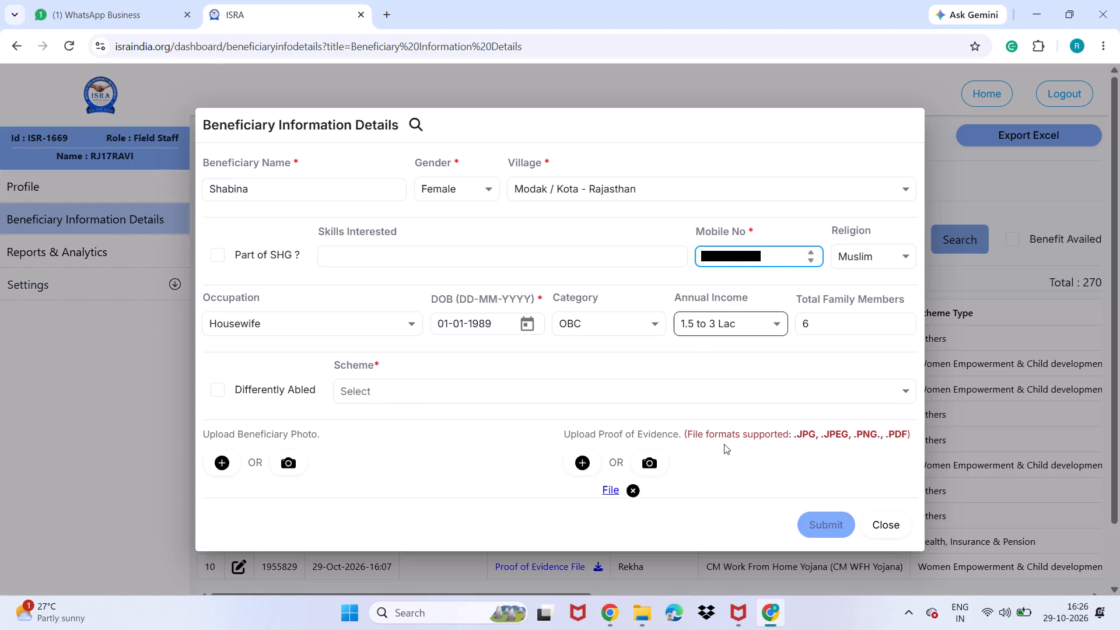
View the attached proof of evidence file to check the details it shows.
left_click(667, 387)
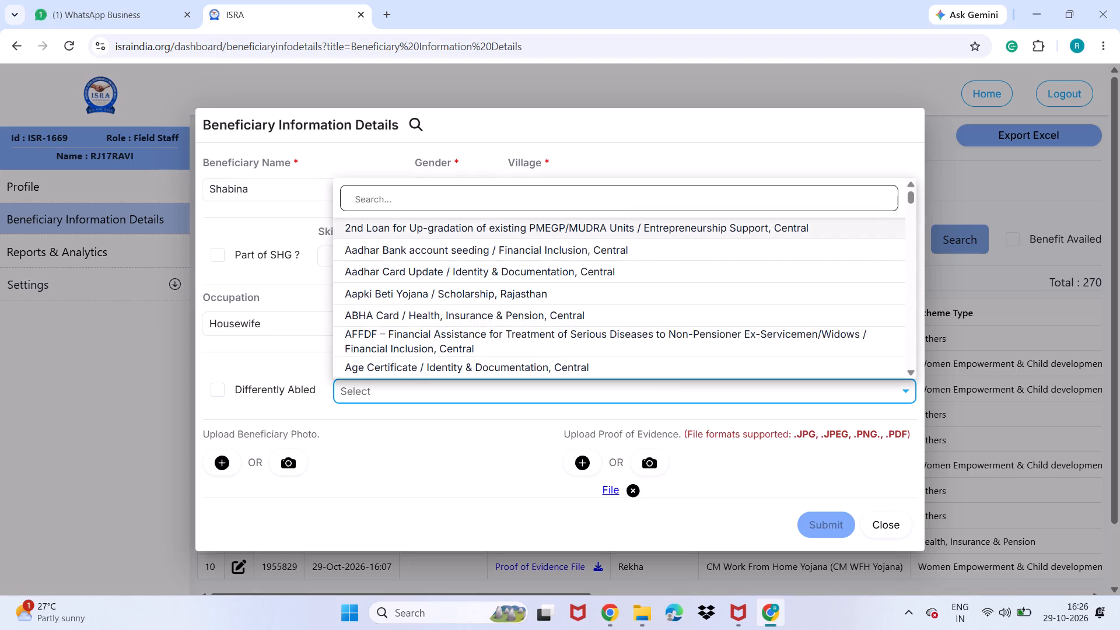
left_click(618, 201)
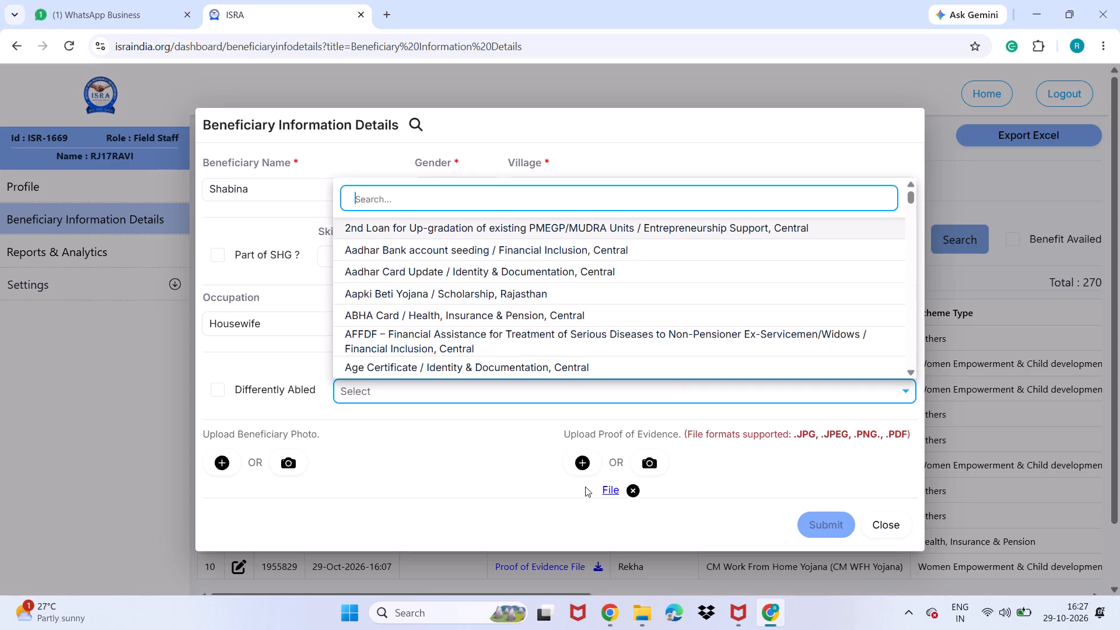
double_click(605, 487)
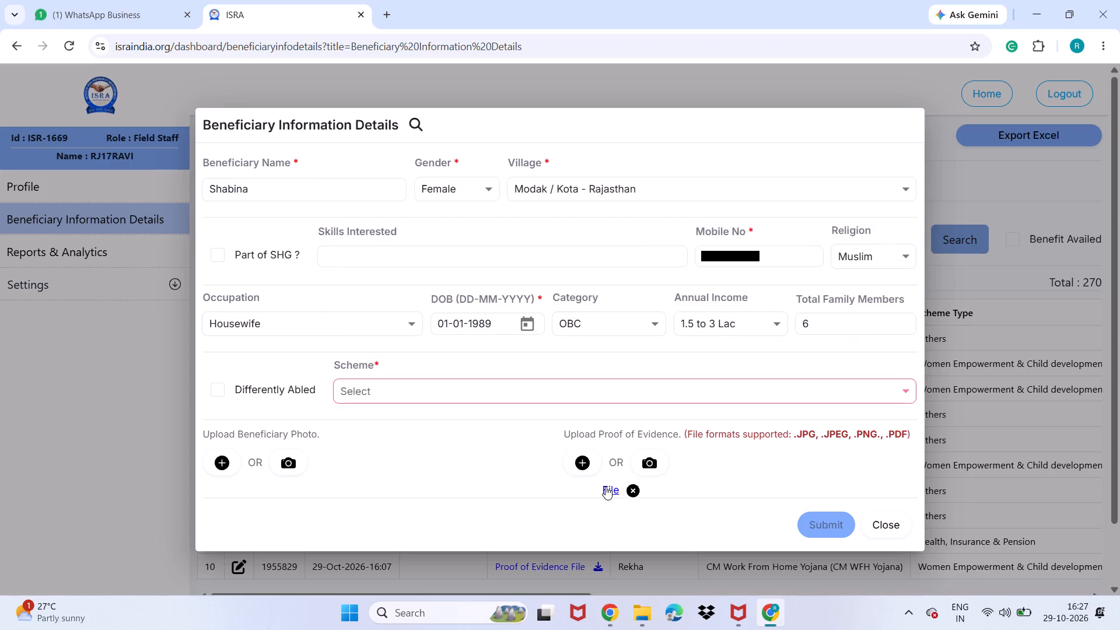
left_click(604, 492)
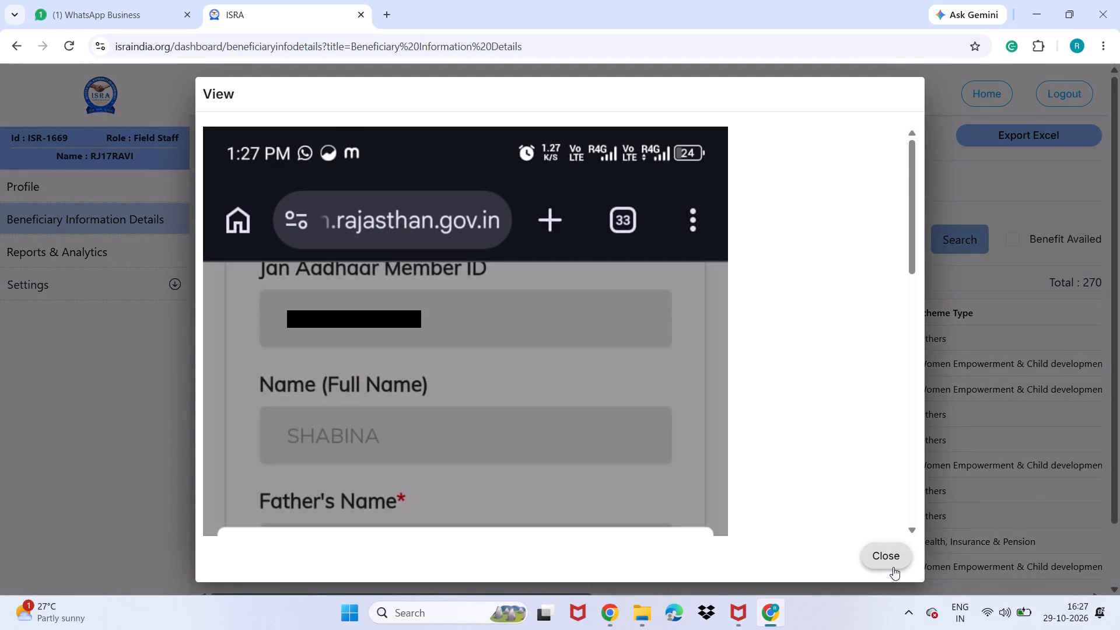
left_click(893, 567)
Set the scheme to CM Work From Home Yojana (CM WFH Yojana) / Women Empowerment & Child development, Rajasthan.
left_click(633, 393)
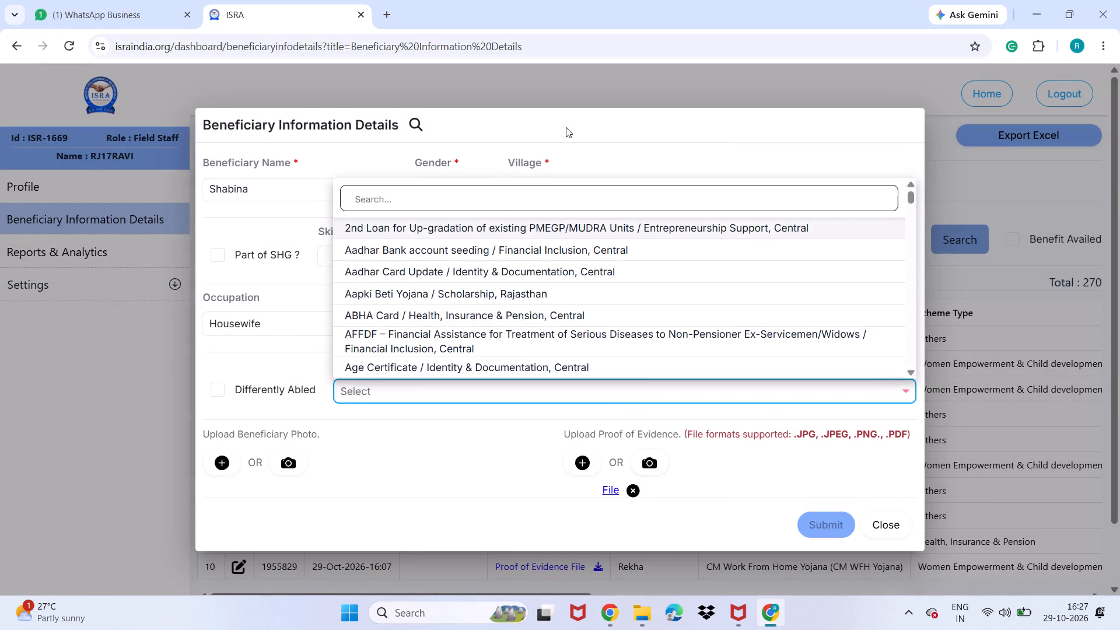
left_click(567, 202)
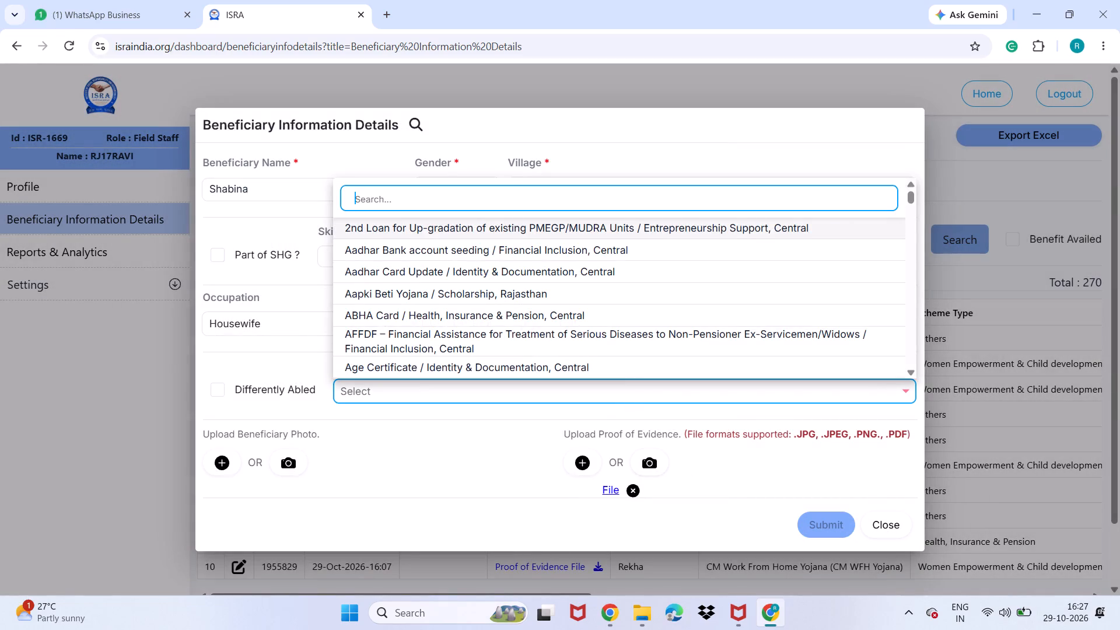
type("cm")
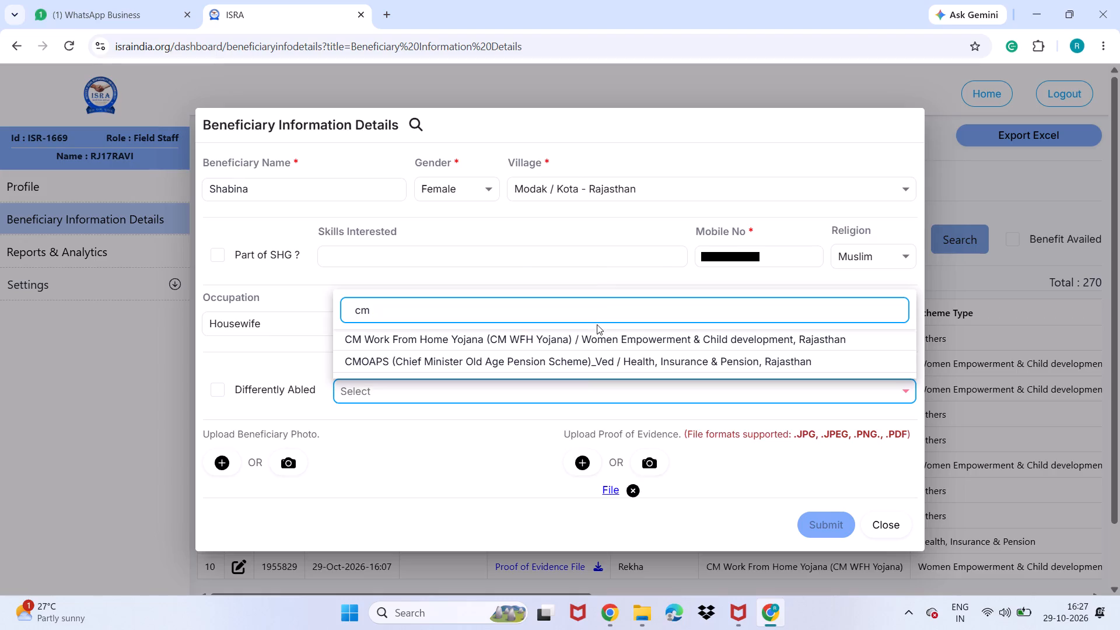
left_click(601, 342)
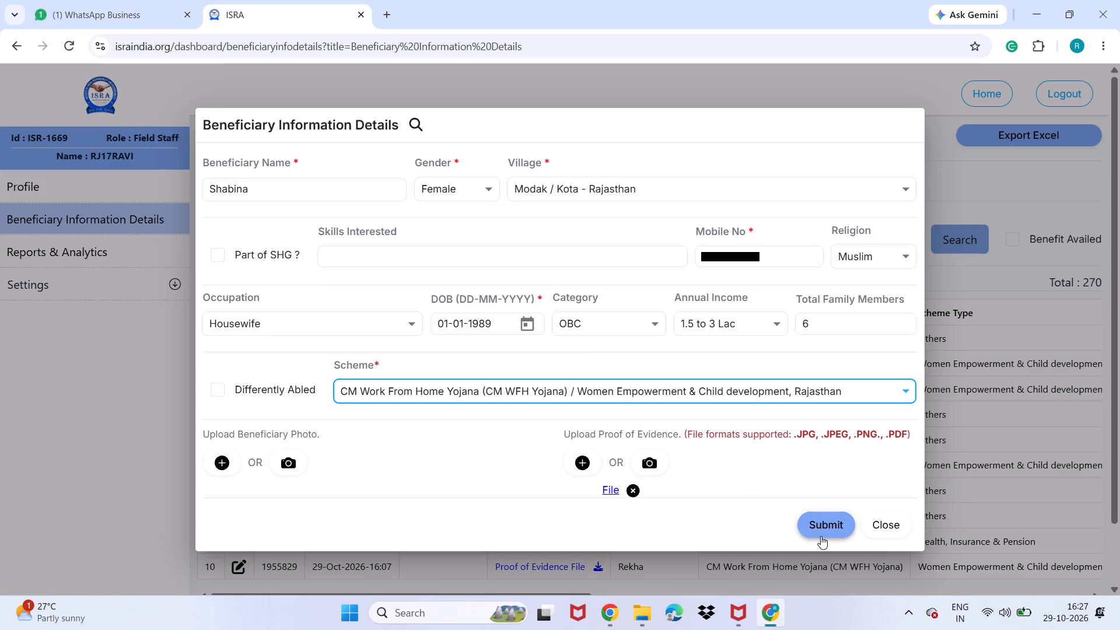
Append "bee" to the beneficiary name and submit the record.
left_click(354, 190)
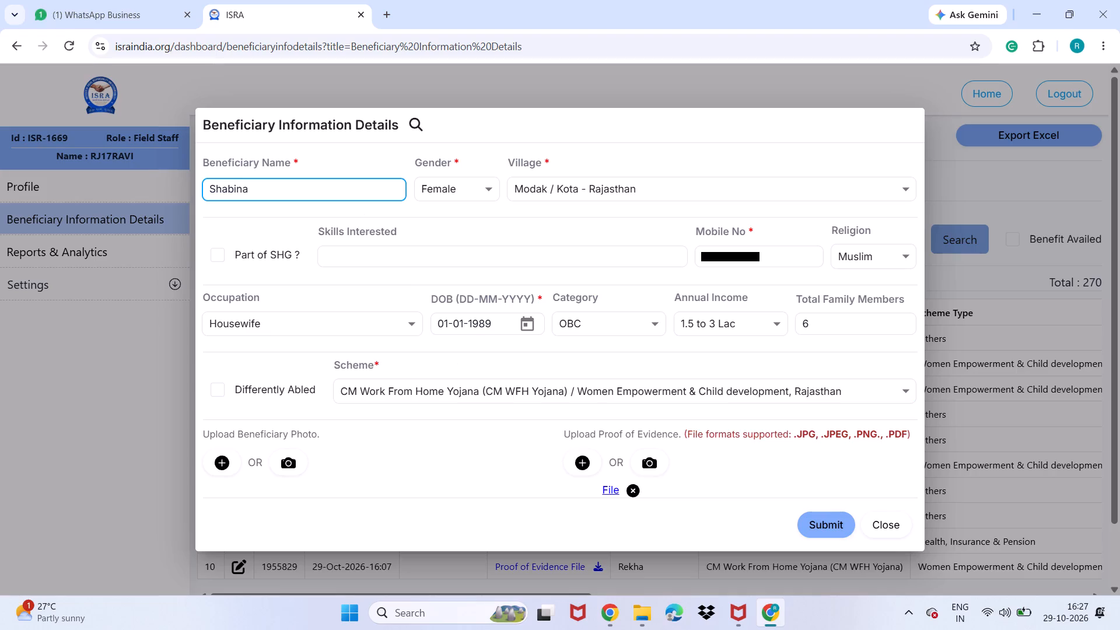
key("space")
type("bee")
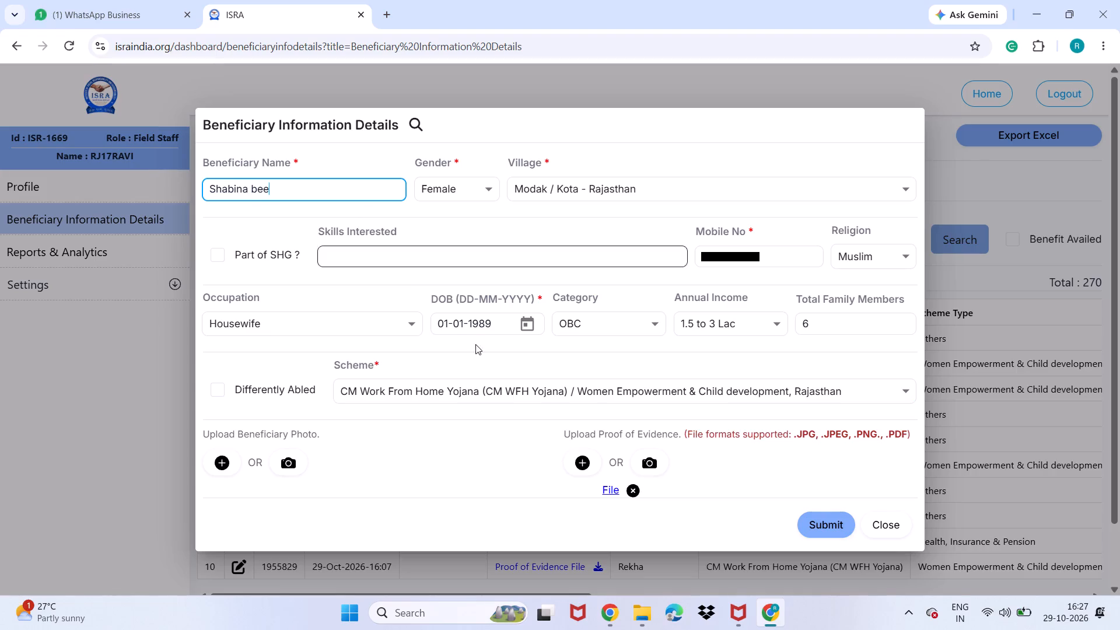
left_click(843, 521)
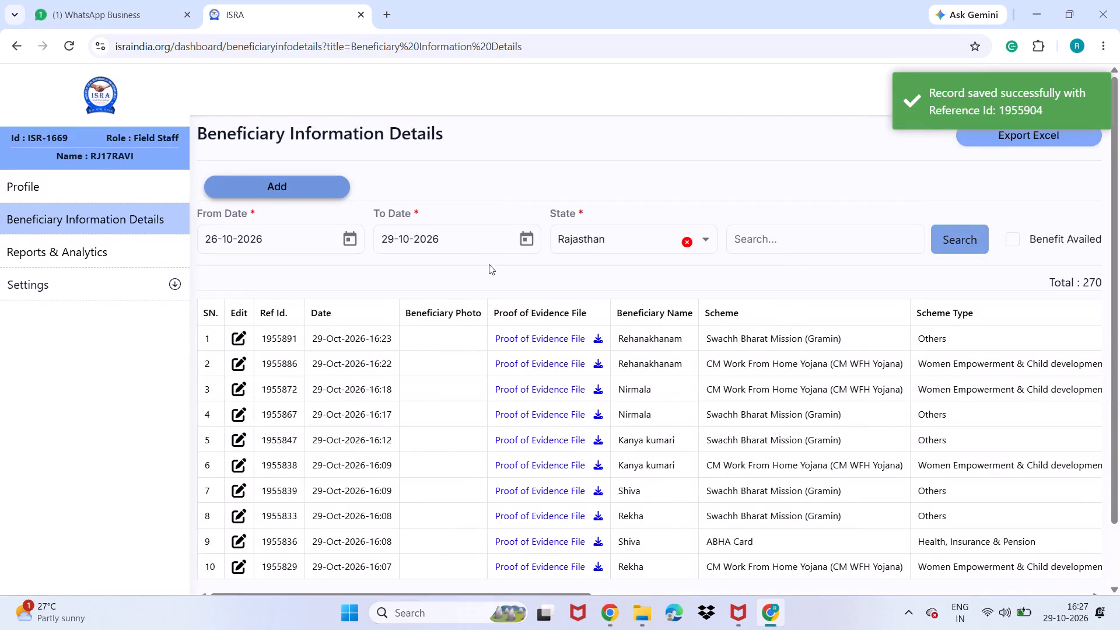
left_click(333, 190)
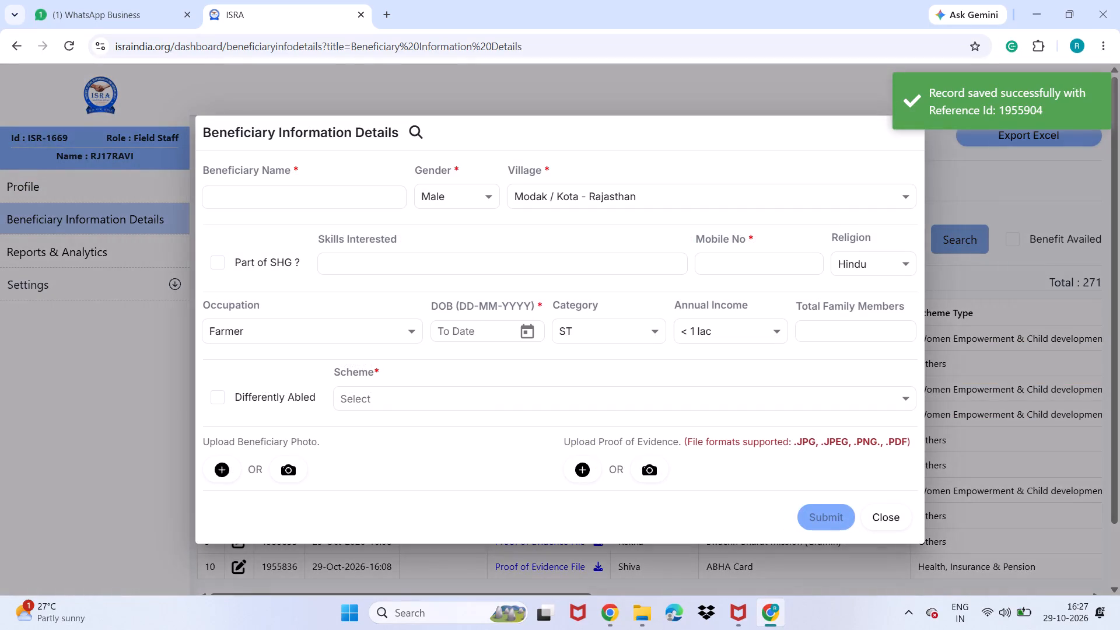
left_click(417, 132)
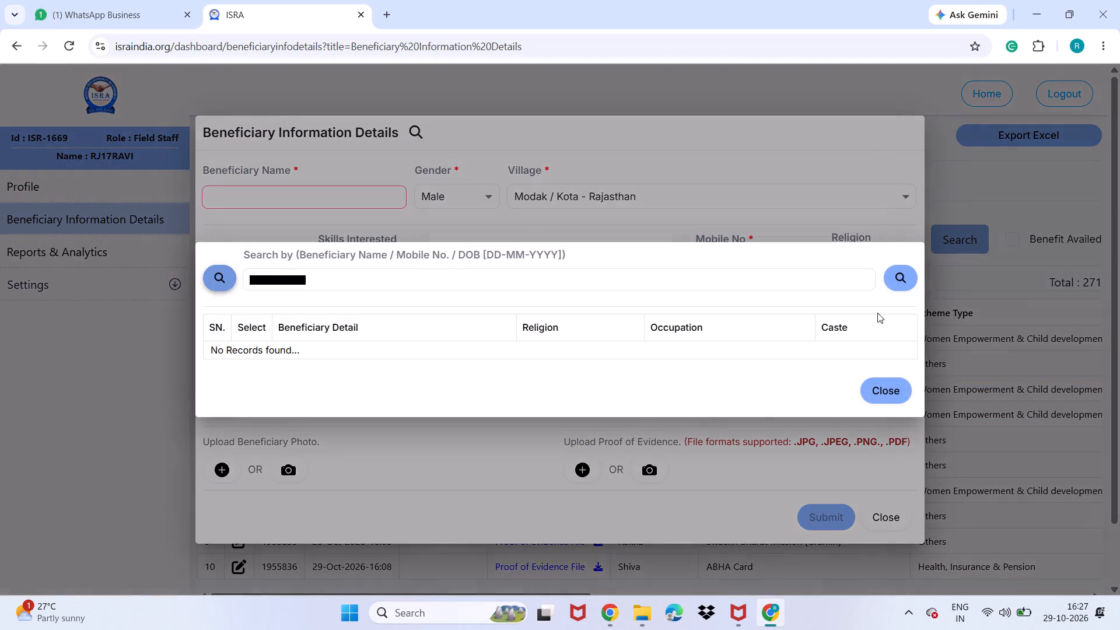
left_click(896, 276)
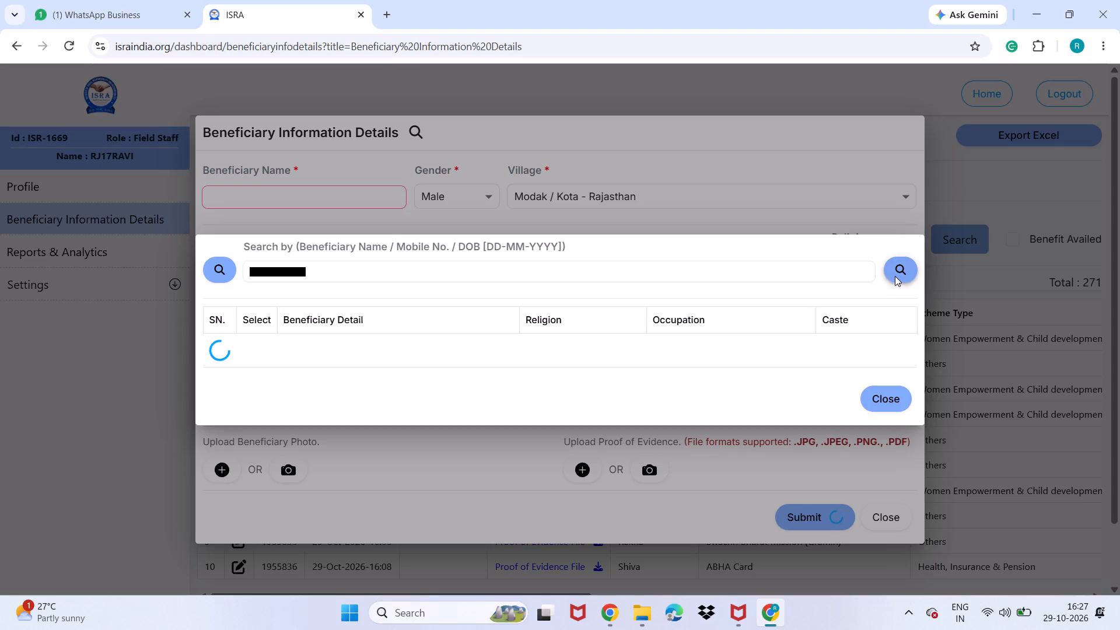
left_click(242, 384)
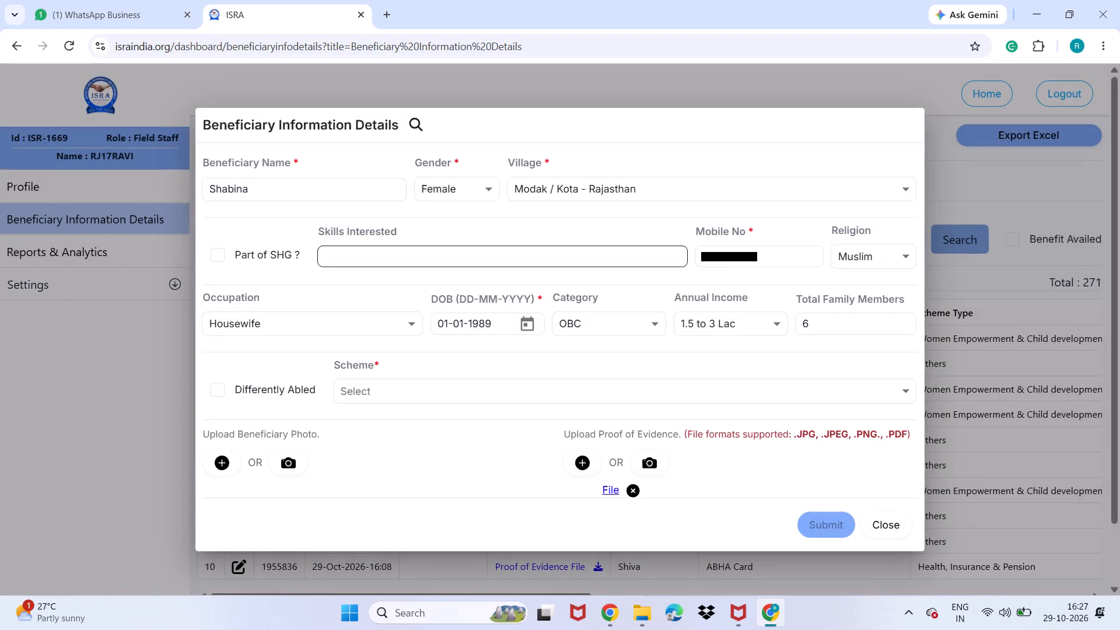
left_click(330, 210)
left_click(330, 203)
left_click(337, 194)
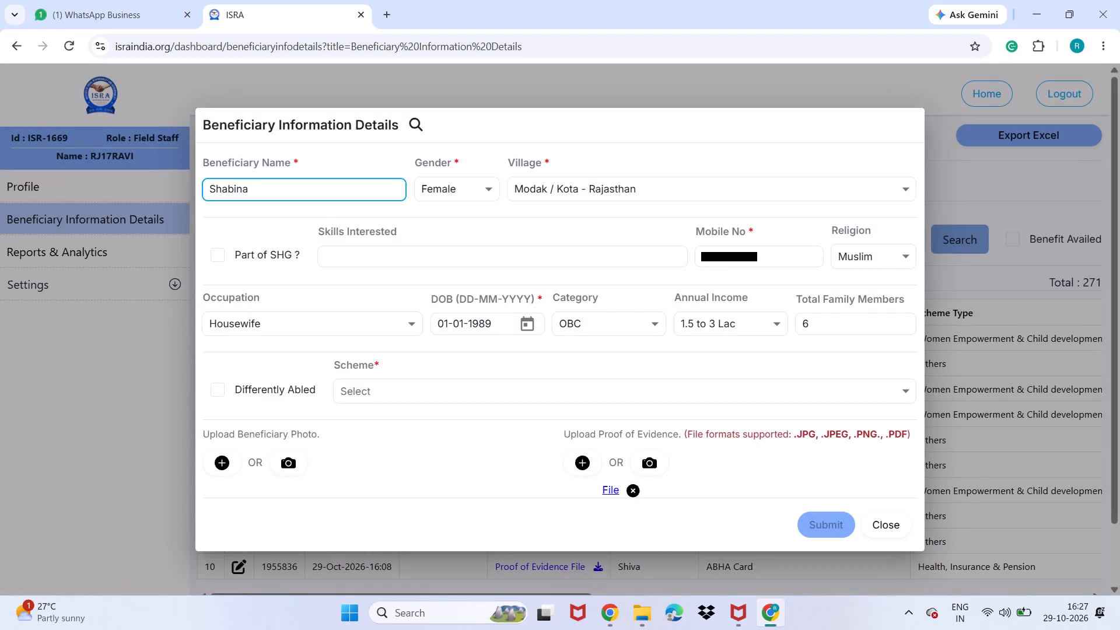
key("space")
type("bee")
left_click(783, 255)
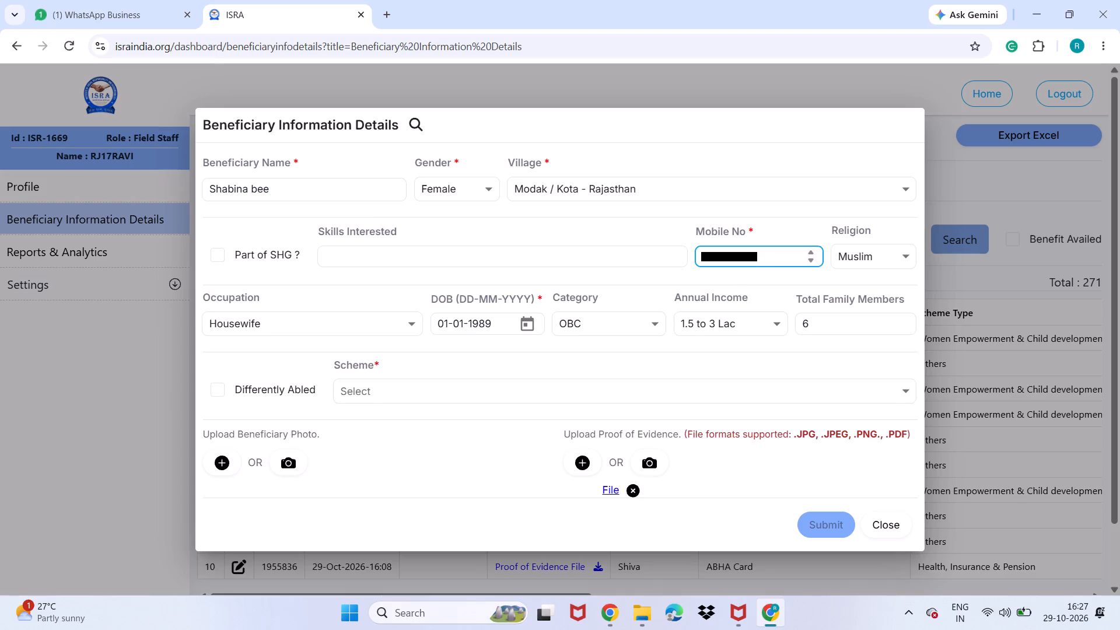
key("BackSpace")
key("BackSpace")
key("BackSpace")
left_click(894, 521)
Check the saved record's mobile number, and fill another new record from the third matching beneficiary found by mobile number.
scroll(894, 521, "left", 2)
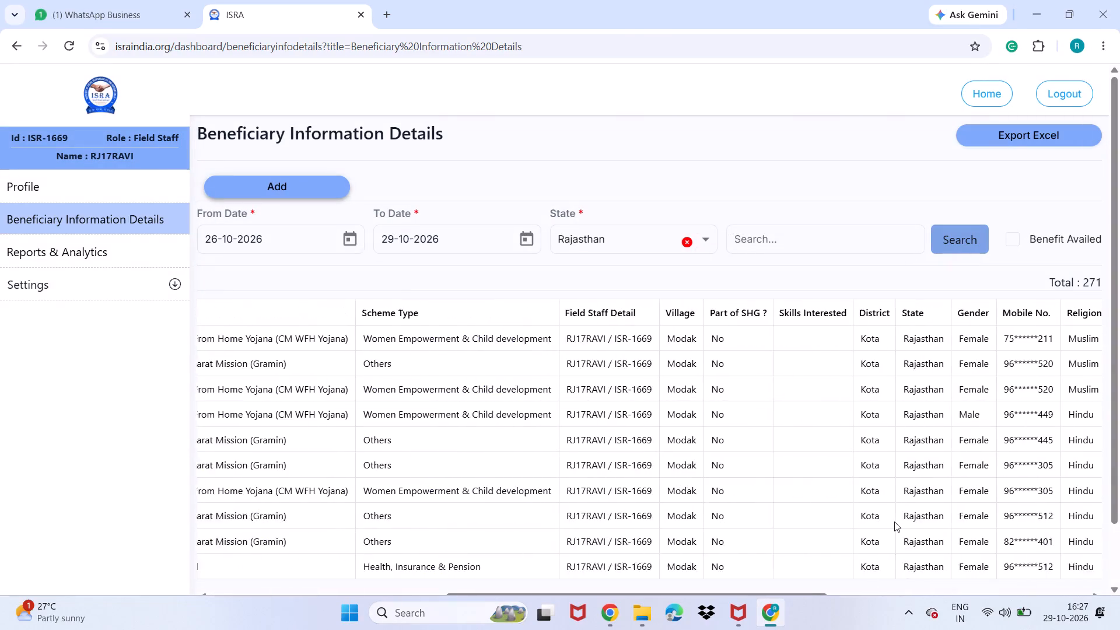
scroll(894, 521, "left", 6)
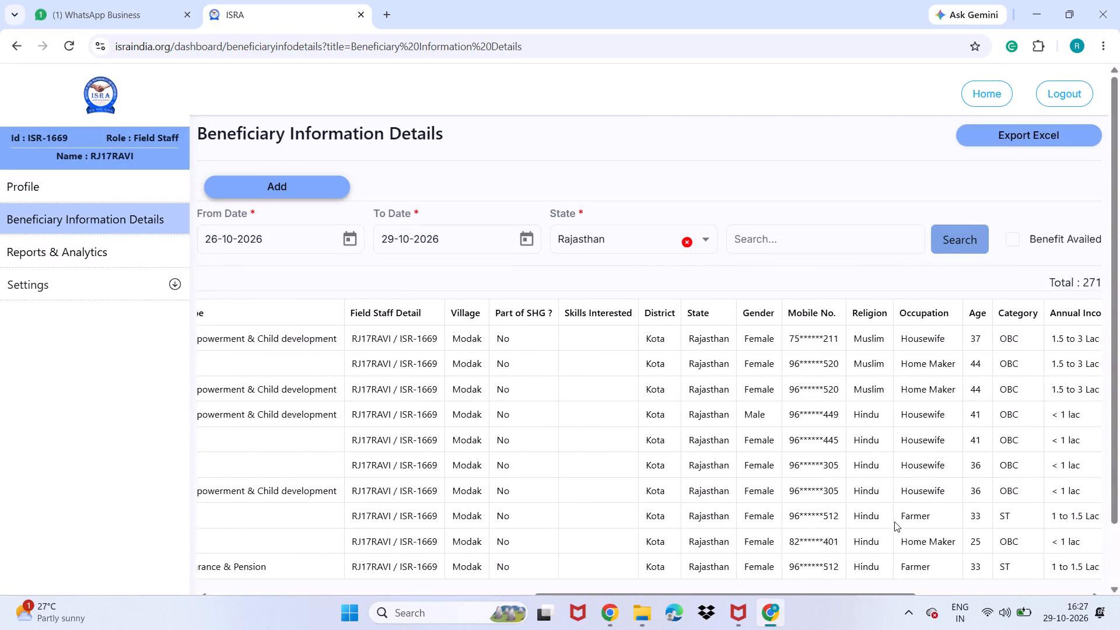
left_click(318, 185)
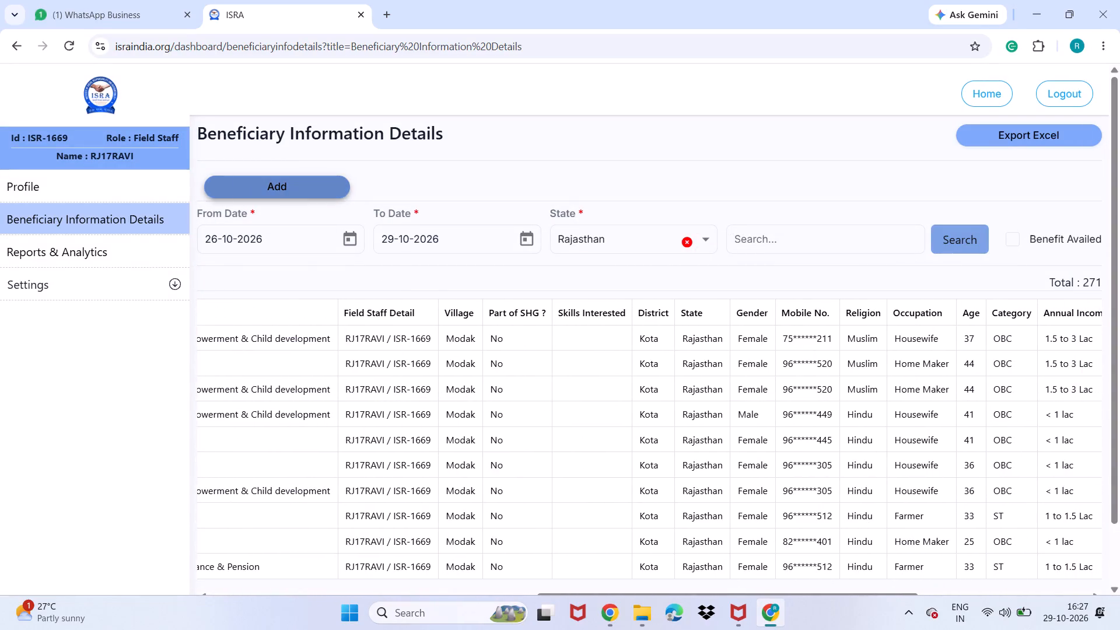
left_click(419, 137)
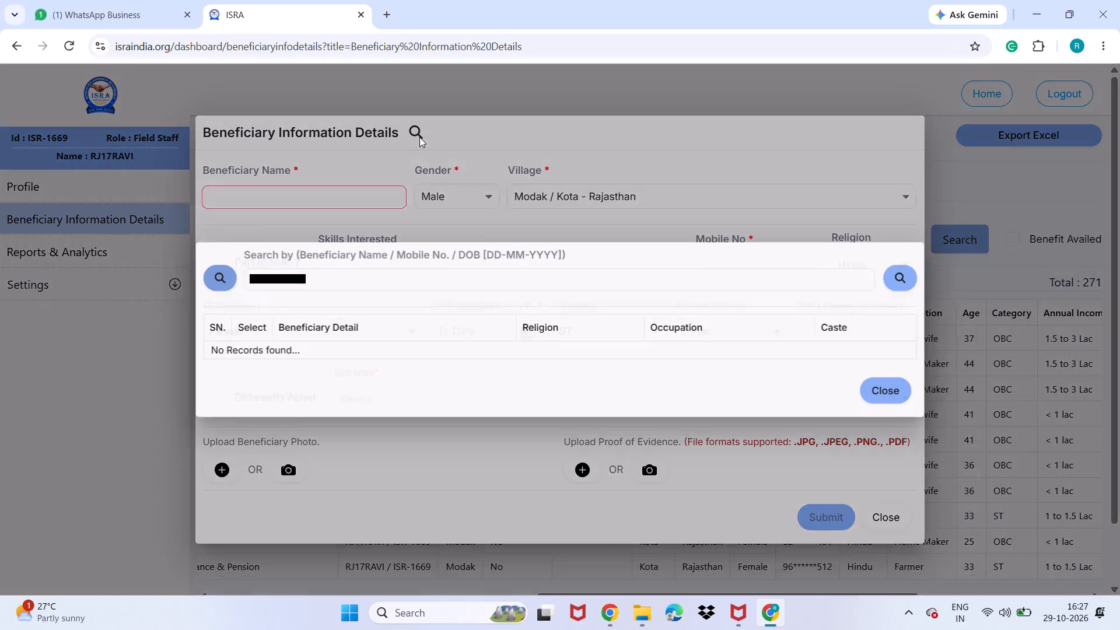
left_click(885, 280)
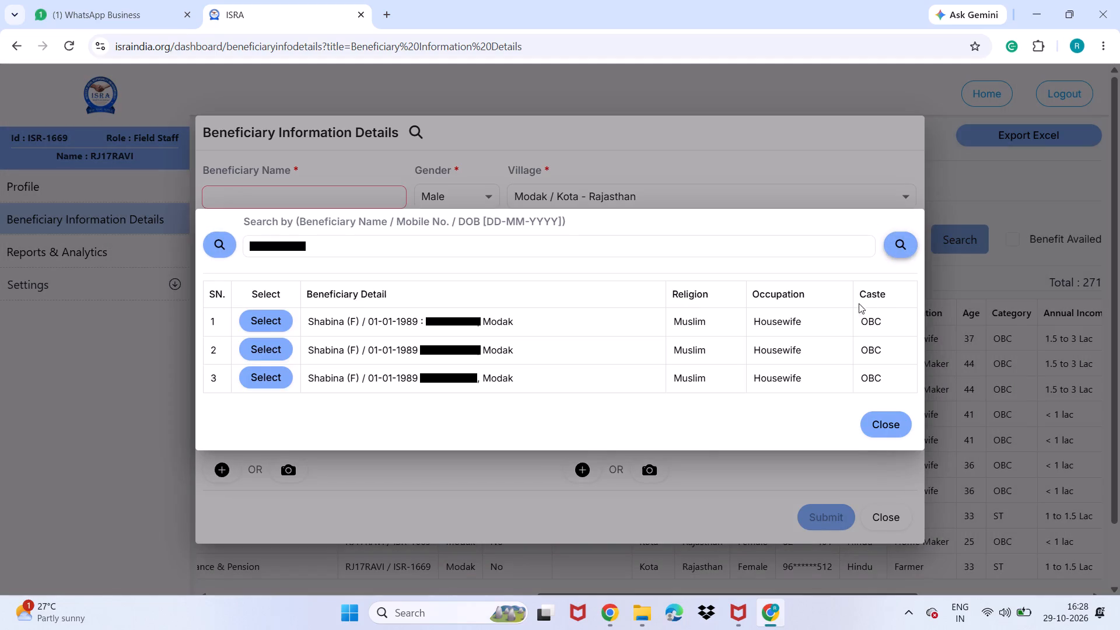
left_click(265, 371)
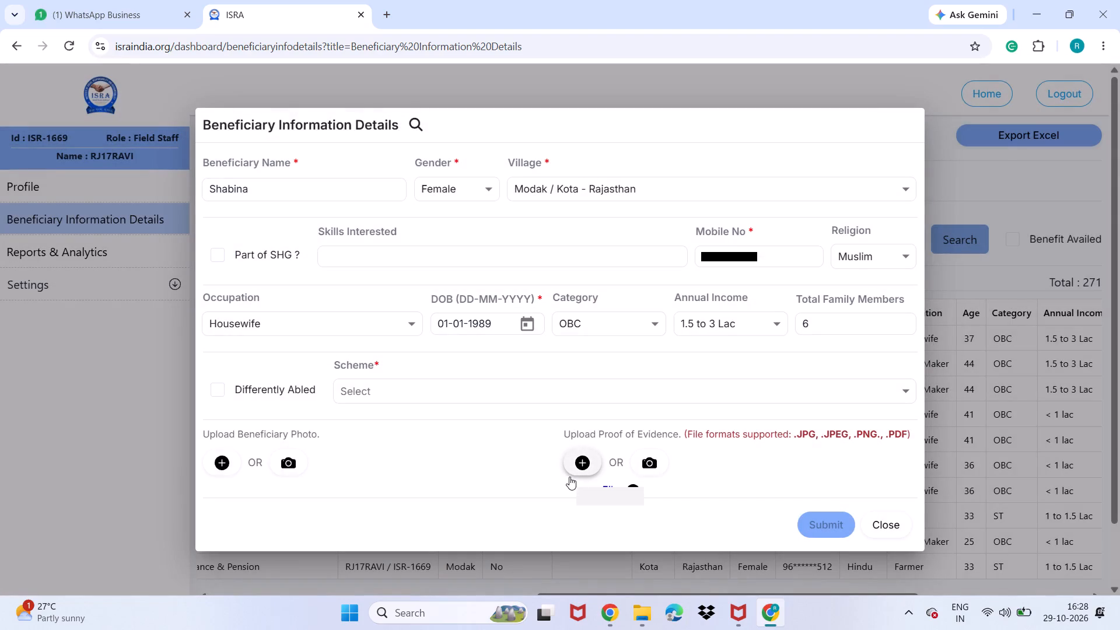
Replace the mobile number's last three digits with those of the record just saved.
left_click(789, 257)
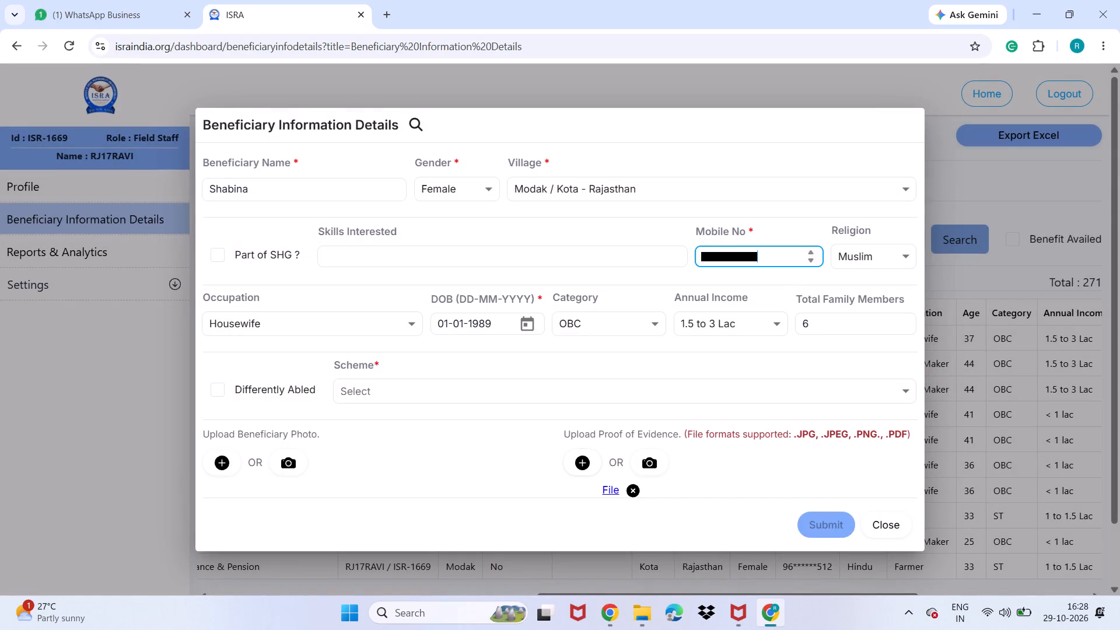
key("BackSpace")
key("BackSpace")
key("BackSpace")
key("2")
type("11")
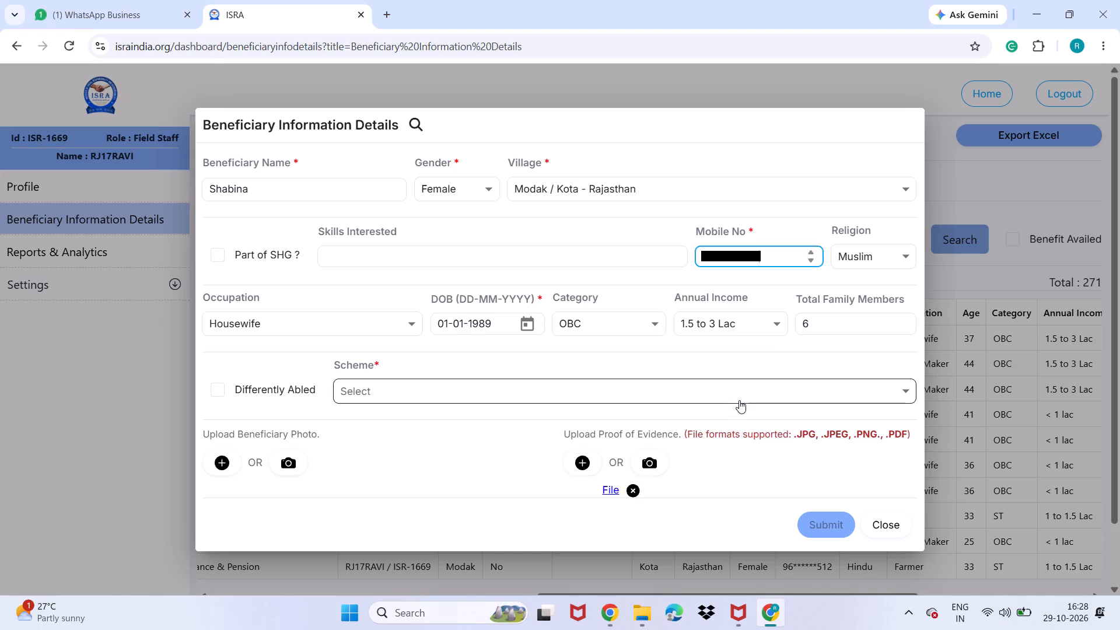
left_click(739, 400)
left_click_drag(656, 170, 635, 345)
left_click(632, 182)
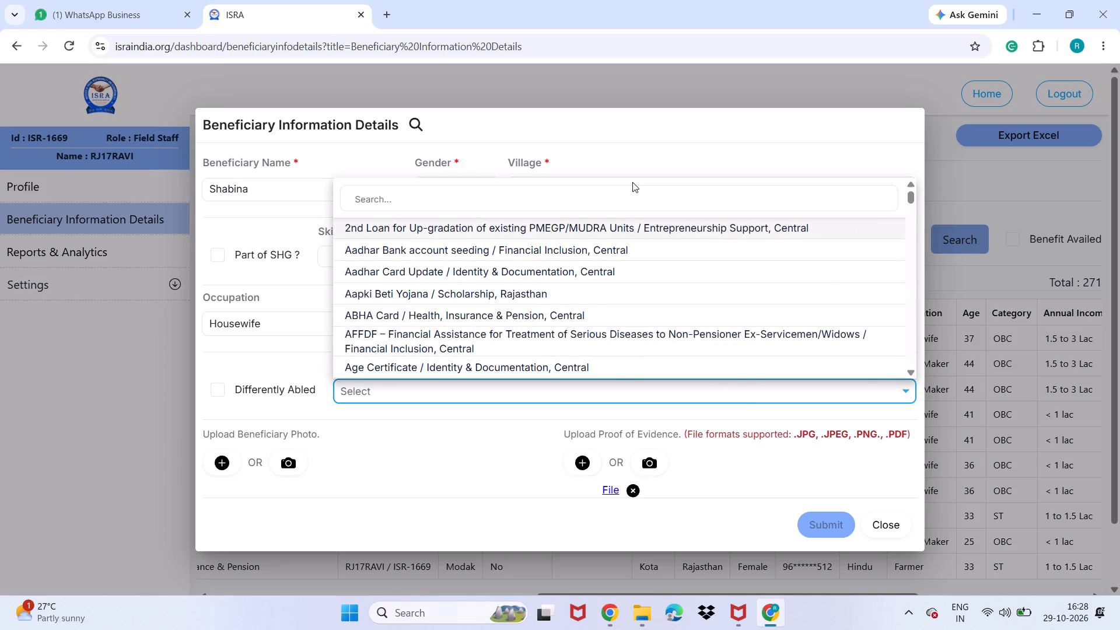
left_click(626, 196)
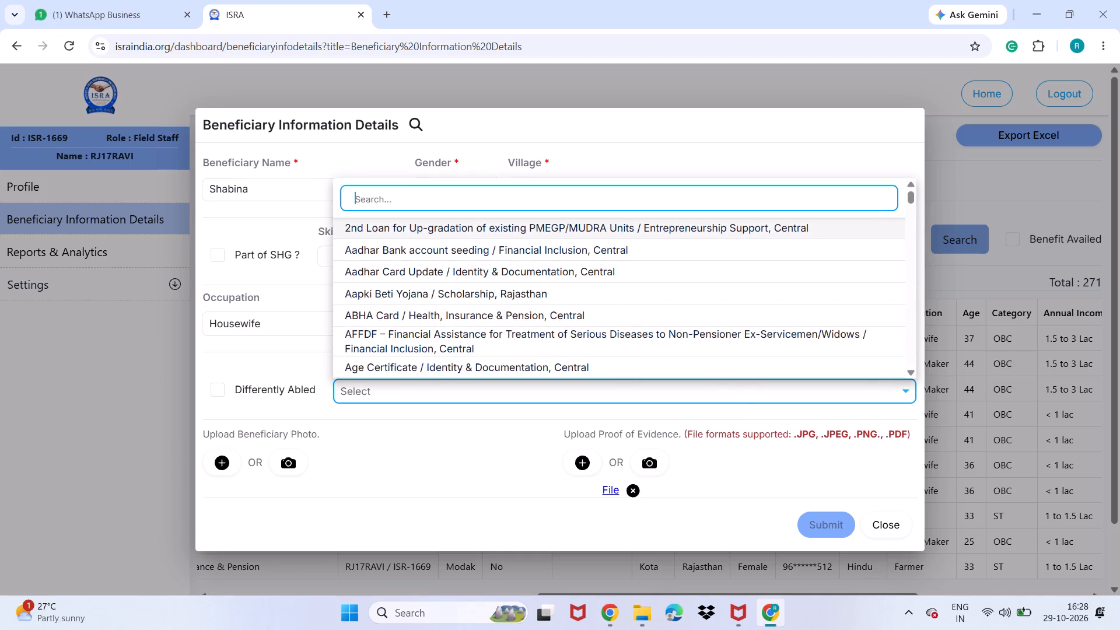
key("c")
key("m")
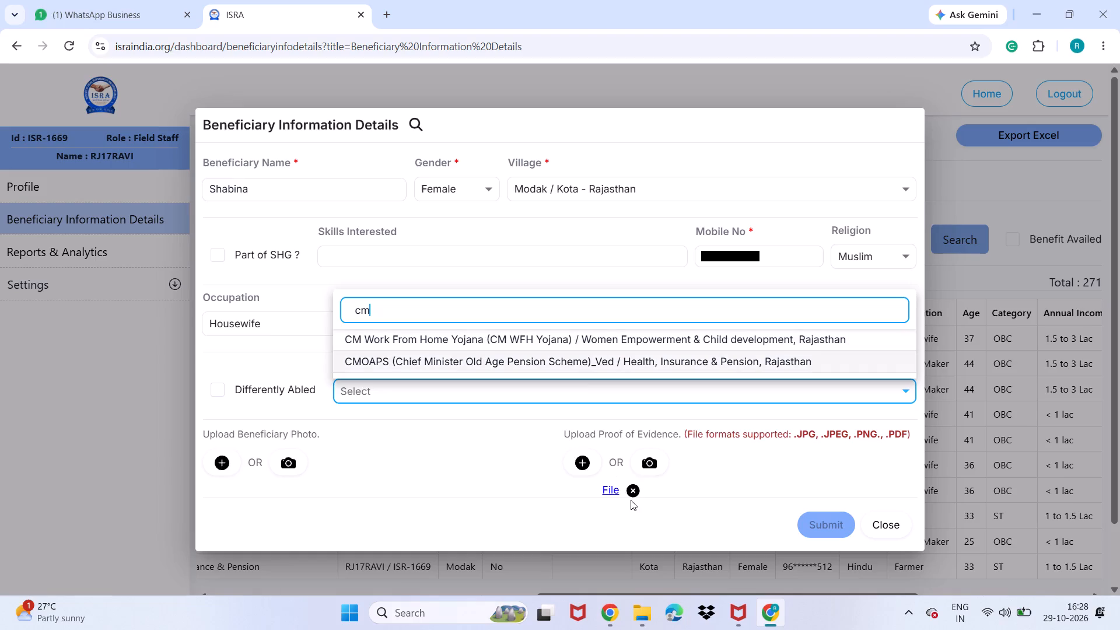
Check the attached proof of evidence and set the scheme to Swachh Bharat Mission (Gramin) / Others, Central.
left_click(604, 487)
left_click(604, 487)
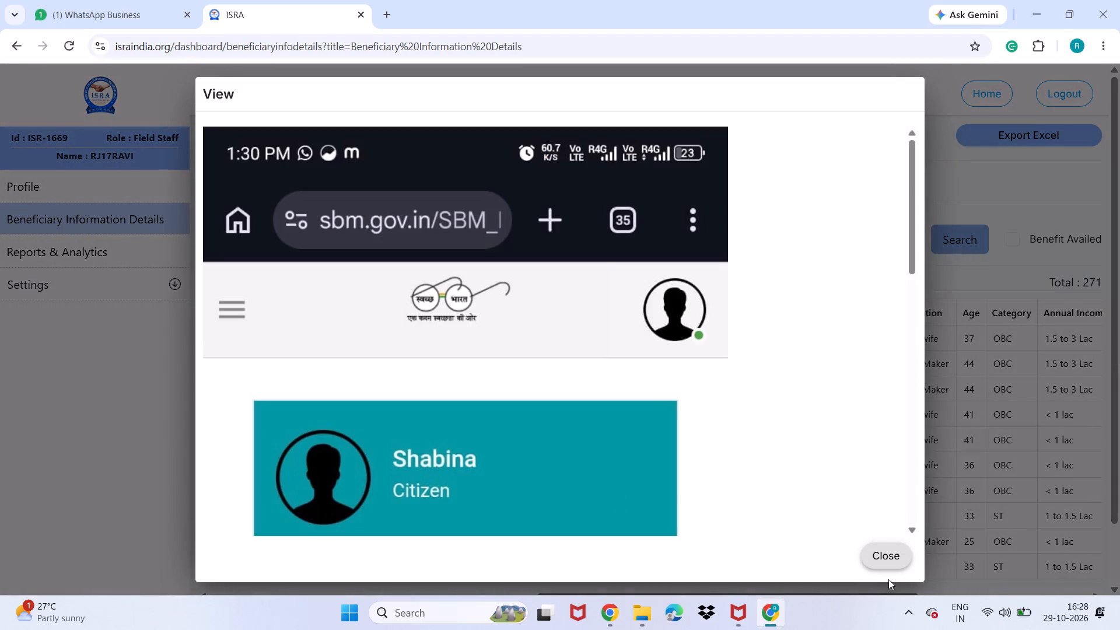
left_click(895, 558)
left_click(582, 400)
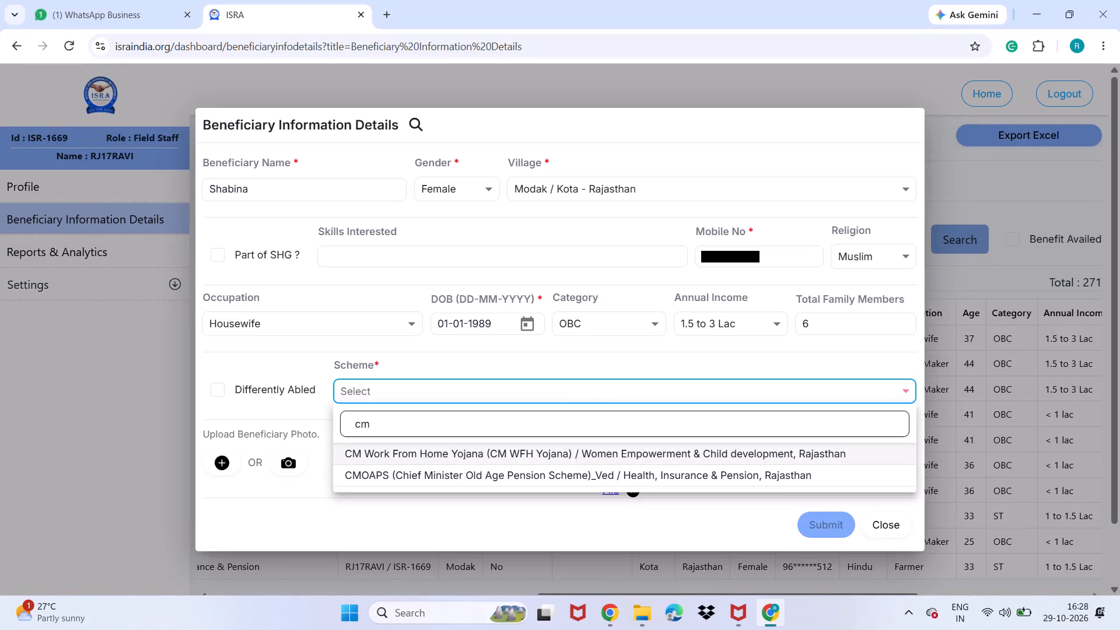
triple_click(564, 421)
type("swa")
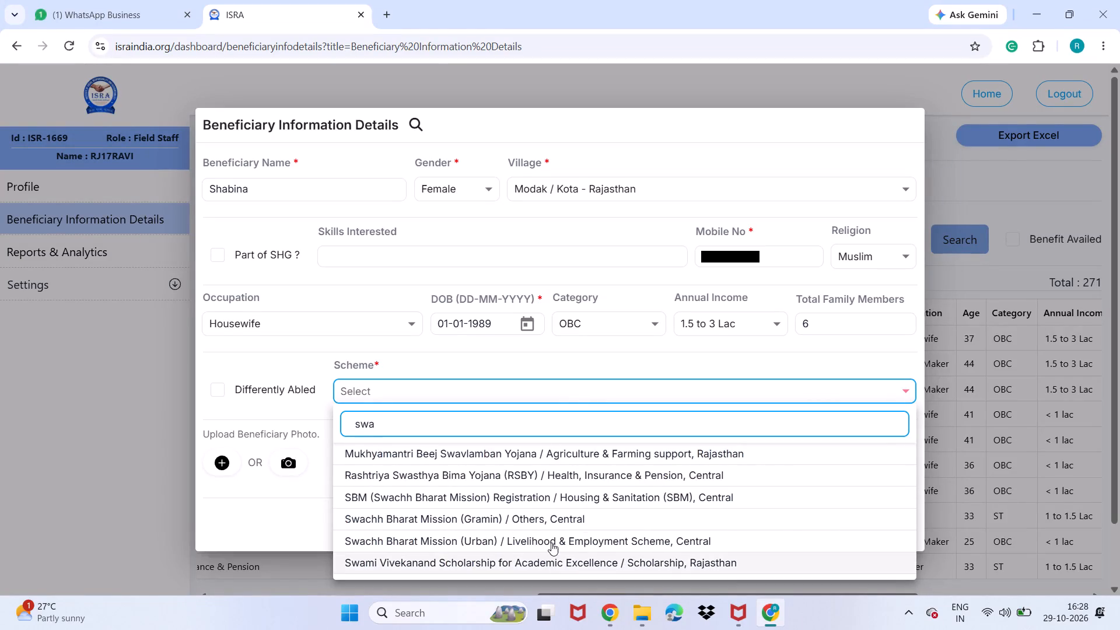
left_click(555, 529)
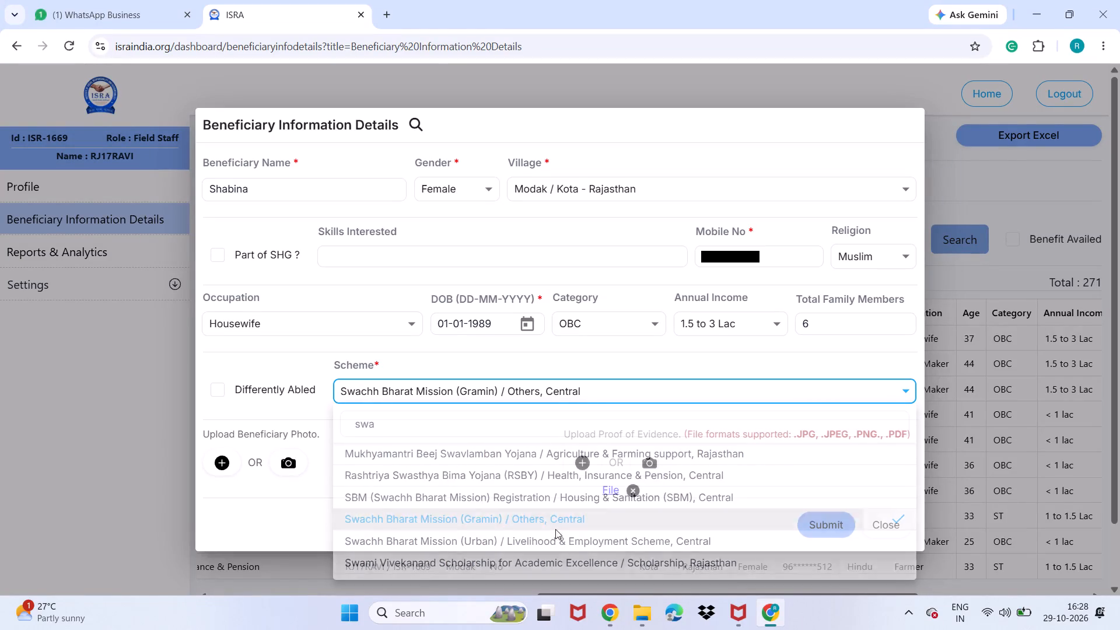
Append "bee" to the beneficiary name and submit the record.
left_click(293, 192)
key("space")
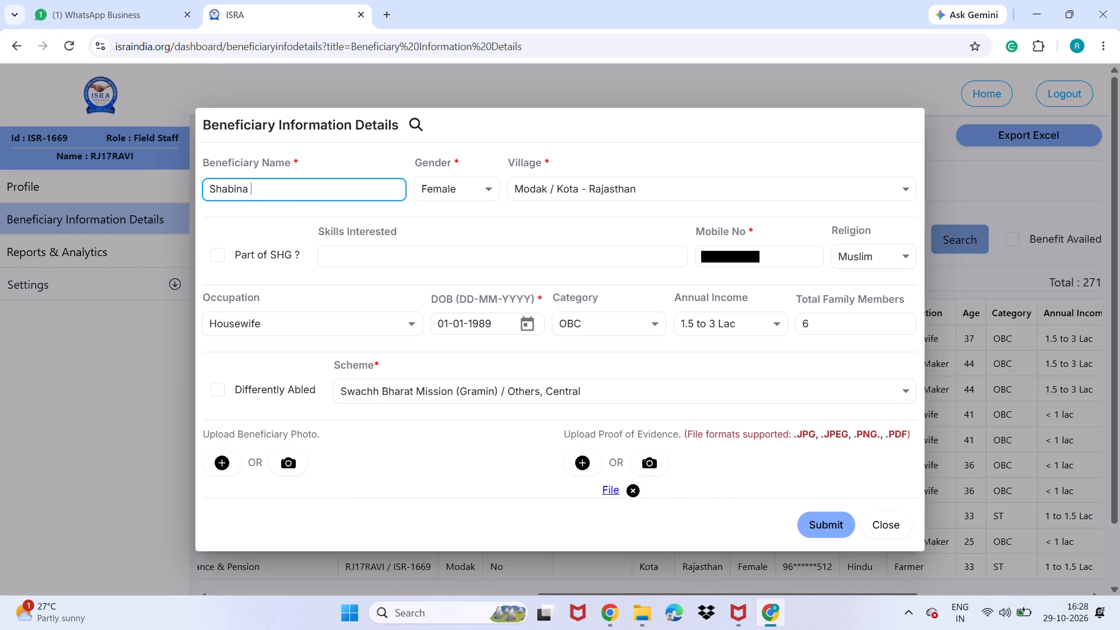
key("b")
type("ee")
left_click(817, 527)
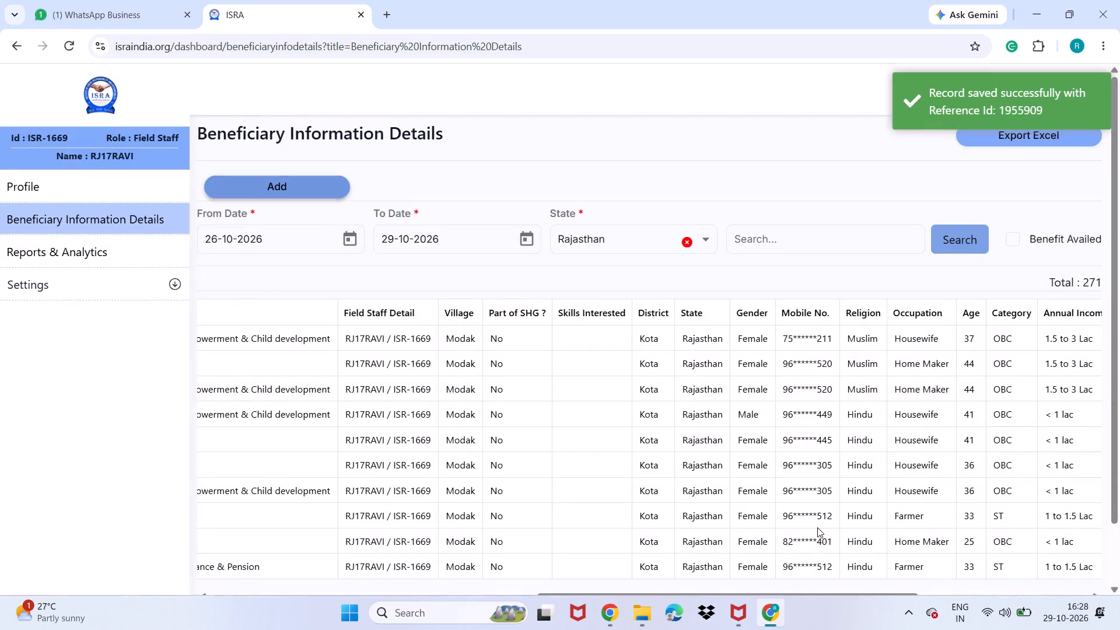
Start another new beneficiary record and clear the previous mobile number from the existing-beneficiary search.
left_click_drag(285, 186, 292, 178)
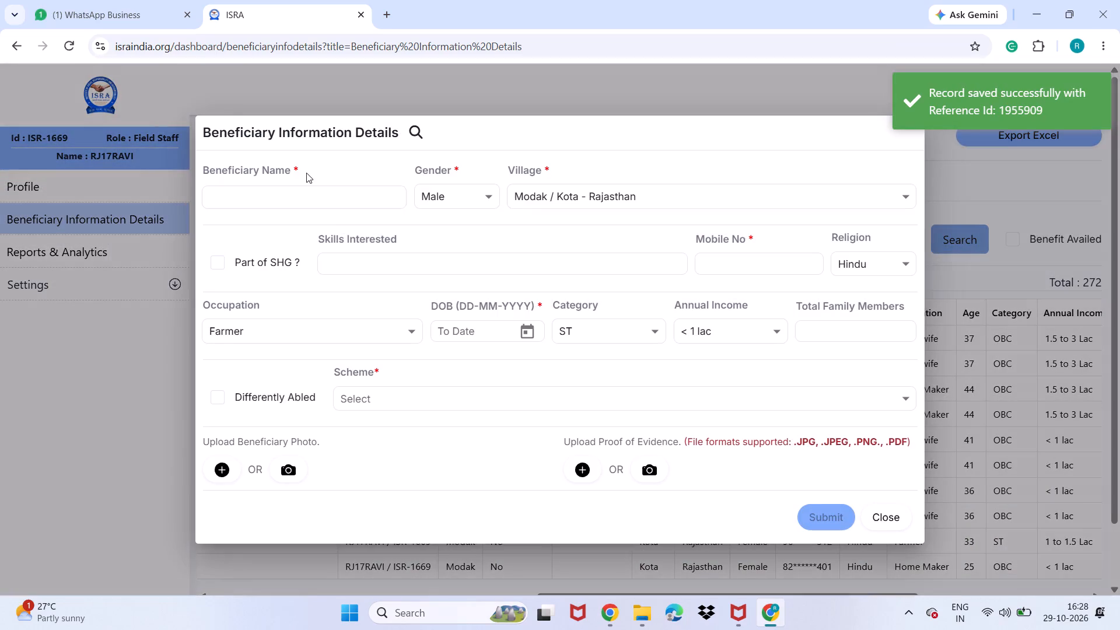
left_click(418, 124)
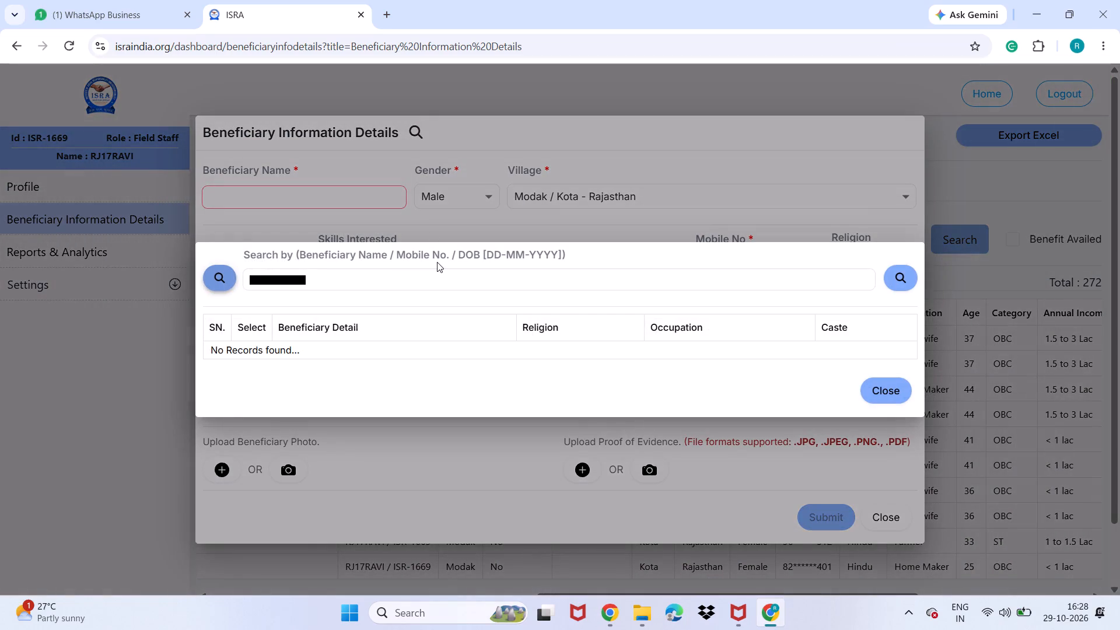
left_click(436, 278)
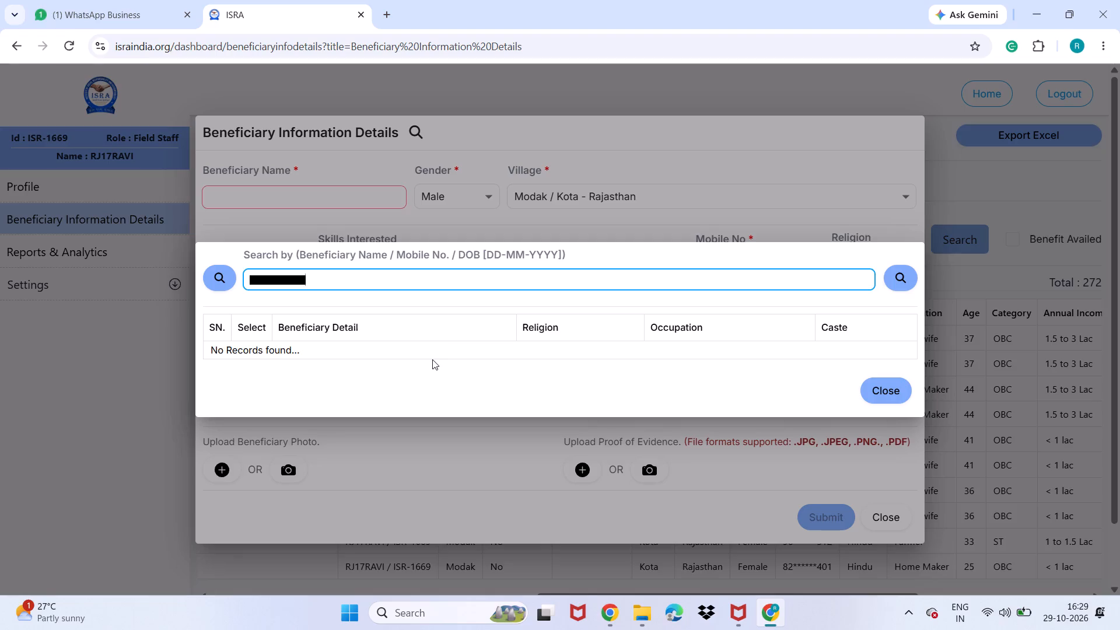
key("BackSpace")
key("BackSpace")
key("BackSpace")
key("BackSpace")
key("BackSpace")
key("BackSpace")
key("BackSpace")
key("BackSpace")
key("BackSpace")
key("BackSpace")
key("BackSpace")
key("BackSpace")
key("BackSpace")
key("BackSpace")
key("BackSpace")
key("BackSpace")
key("BackSpace")
key("BackSpace")
key("BackSpace")
key("BackSpace")
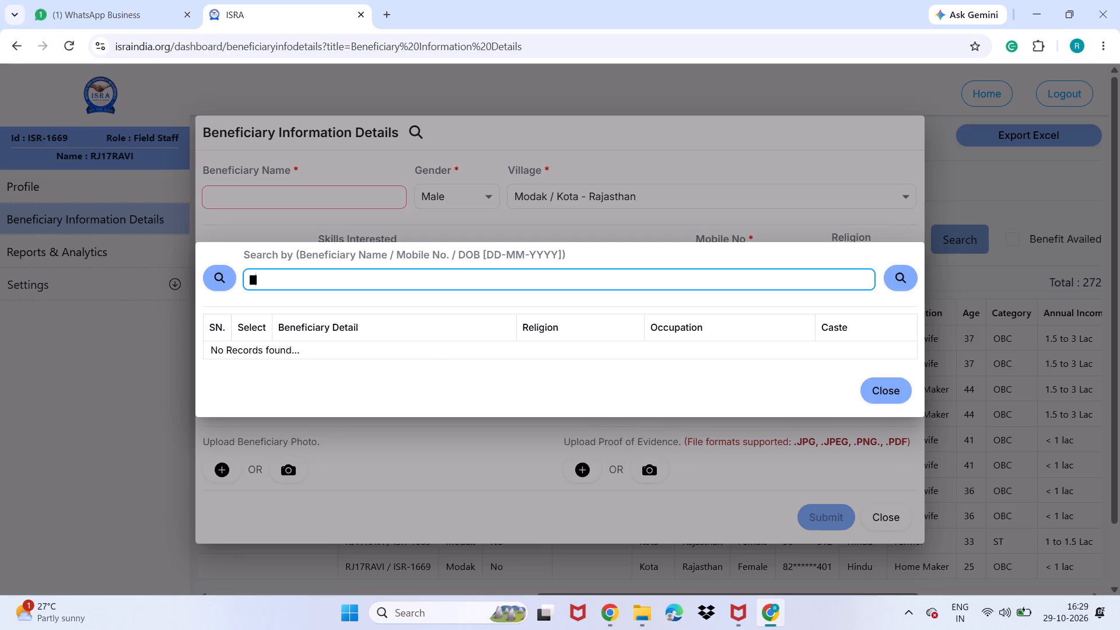
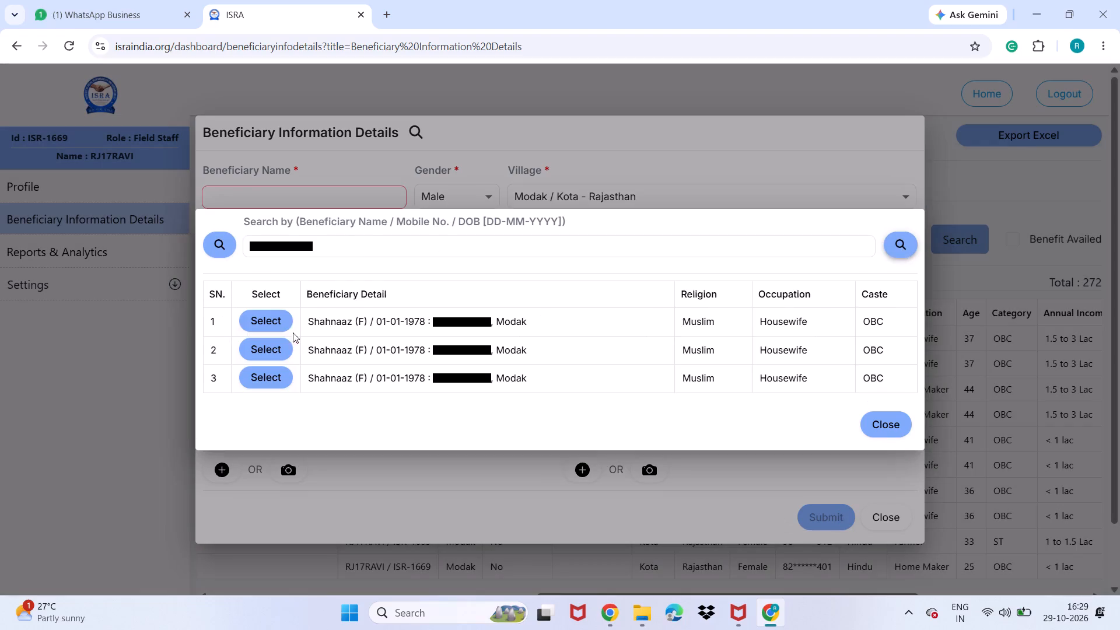
Load the first matching existing beneficiary into the new record and check its attached proof of evidence.
left_click(292, 322)
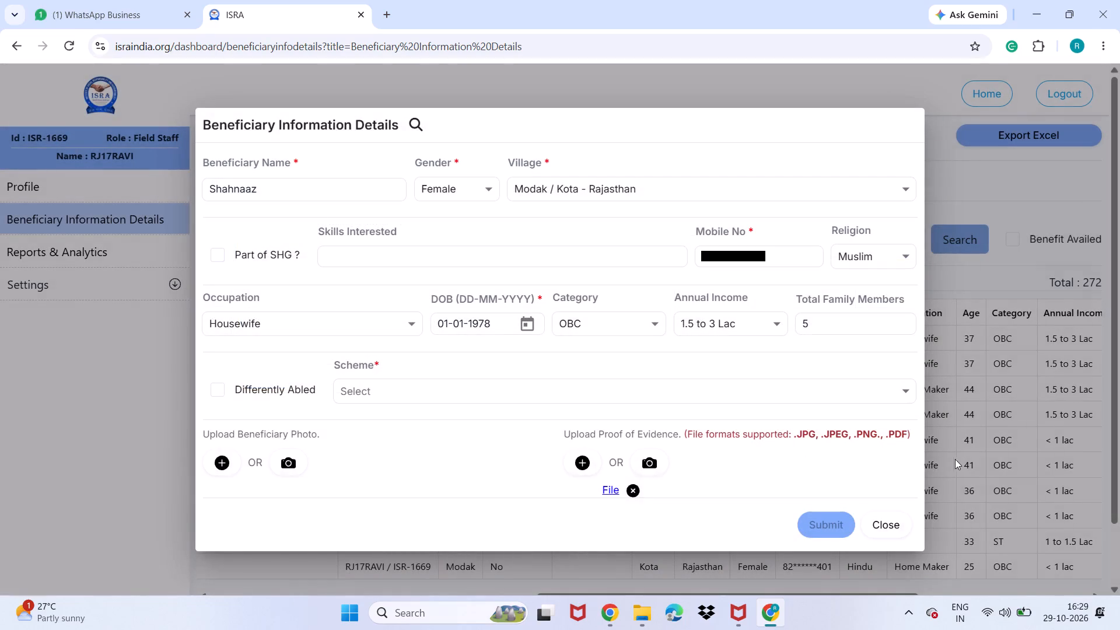
left_click(607, 484)
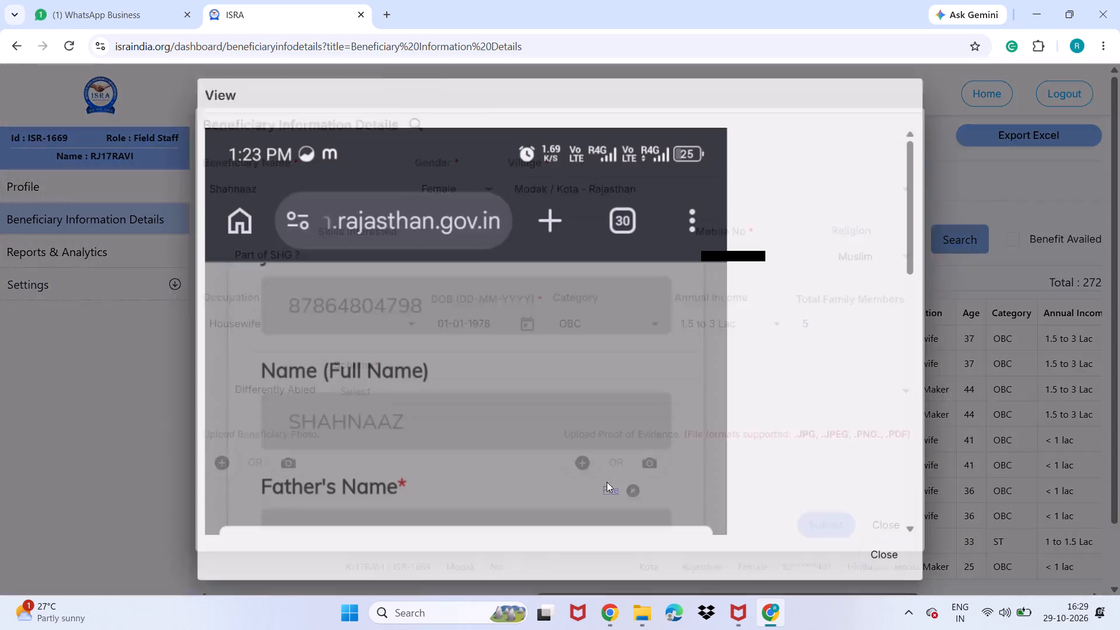
left_click(888, 558)
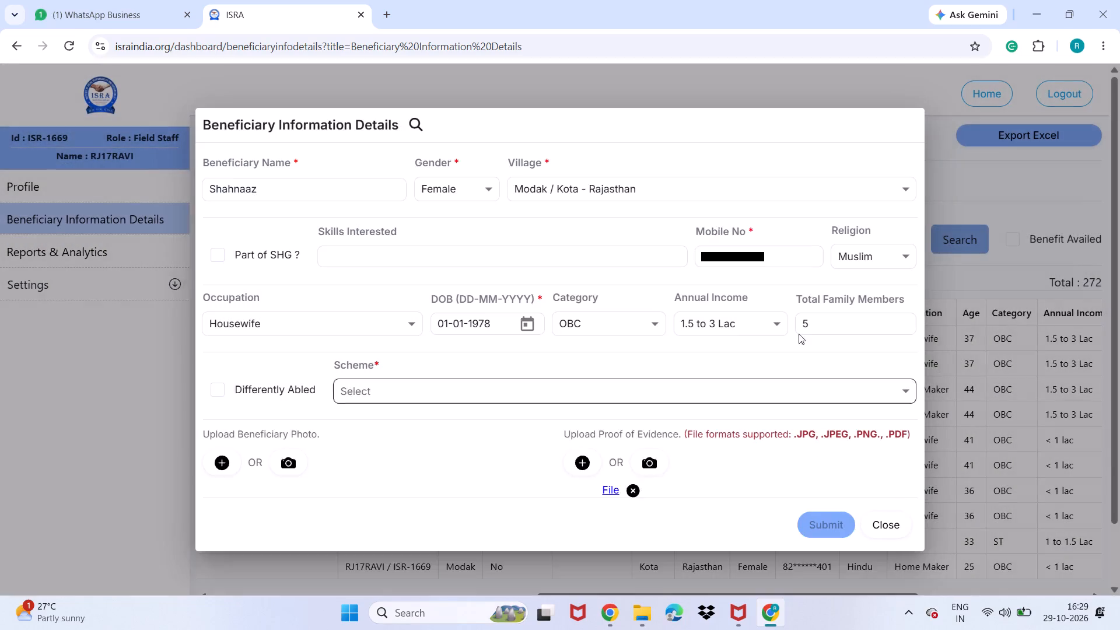
Replace the last three digits of the beneficiary's mobile number.
left_click(788, 262)
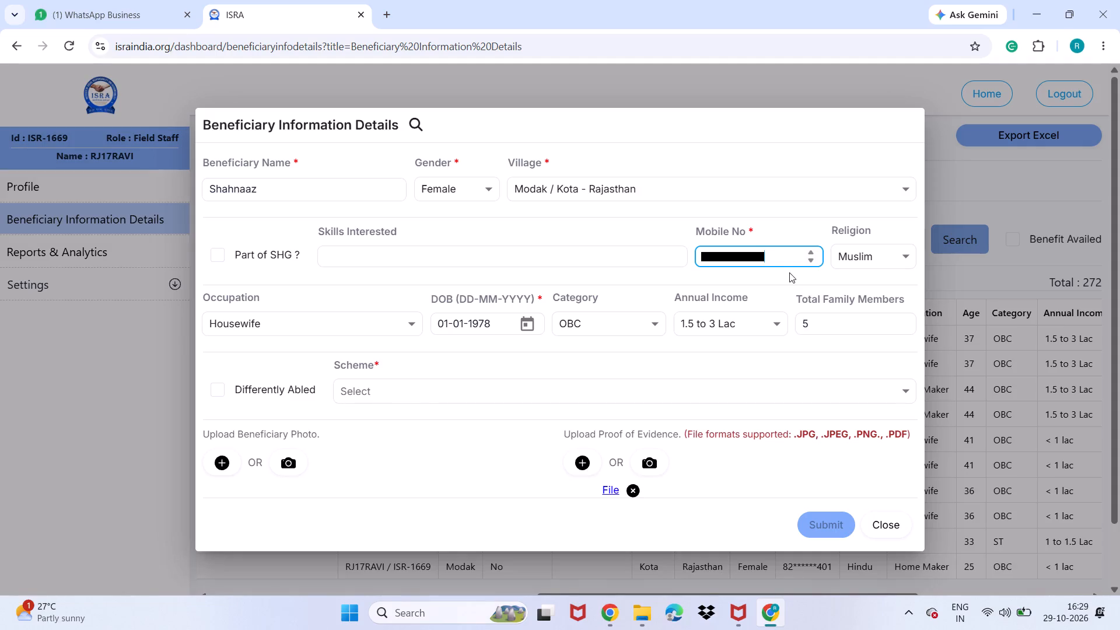
key("BackSpace")
key("BackSpace")
key("BackSpace")
type("543")
Append "bee" to the beneficiary name.
left_click(358, 183)
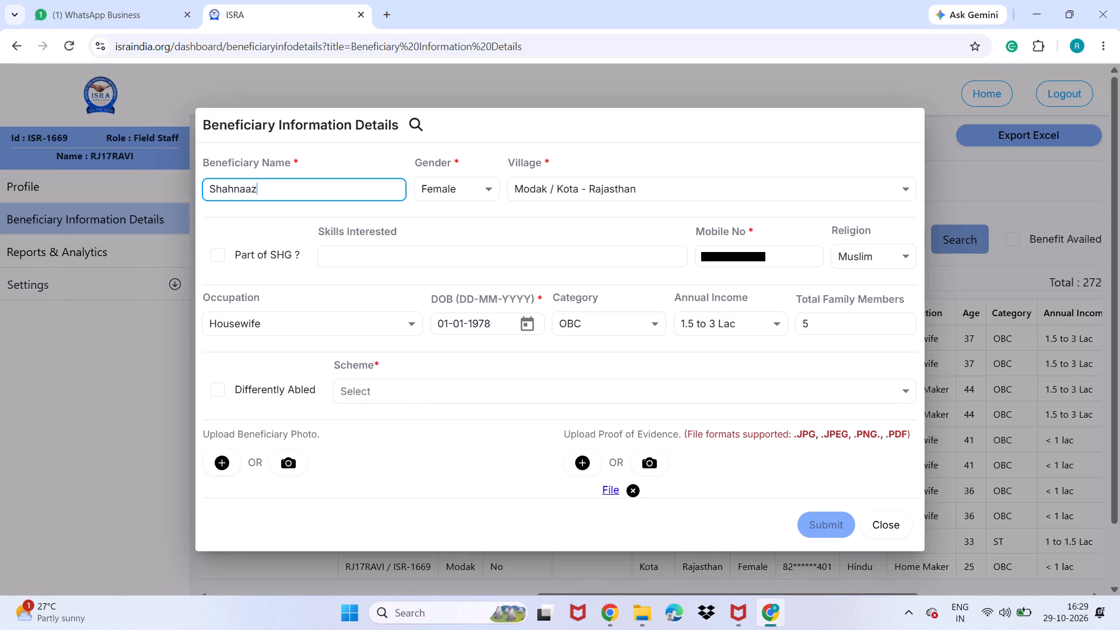
key("space")
key("b")
type("ee")
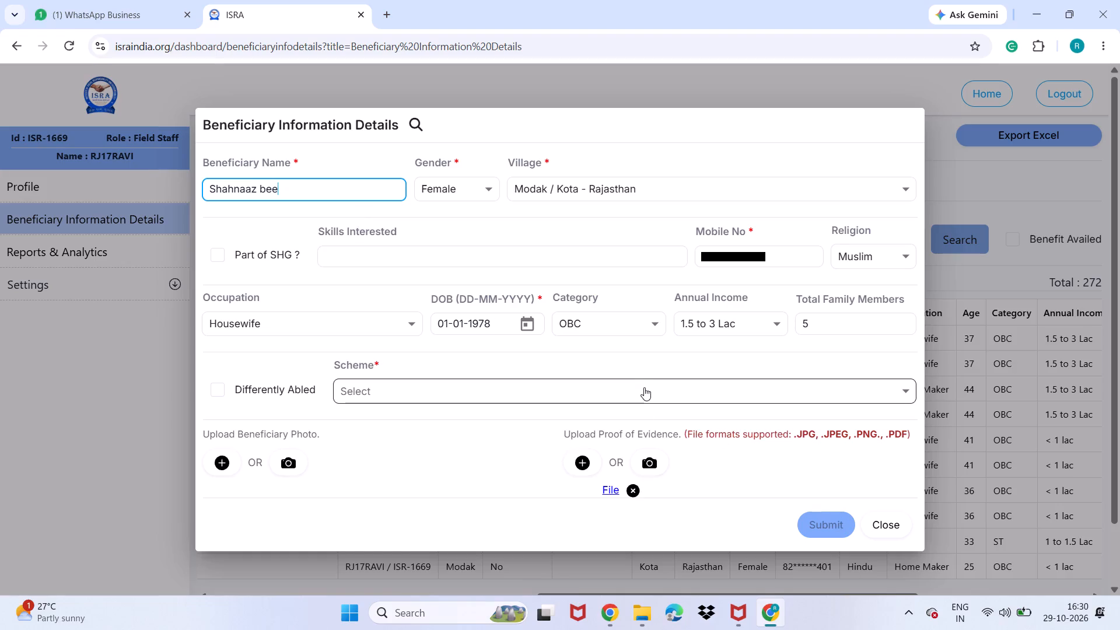
Set the scheme to CM Work From Home Yojana (CM WFH Yojana), Rajasthan, and submit the record.
left_click(644, 387)
left_click(594, 202)
type("cm")
left_click(642, 342)
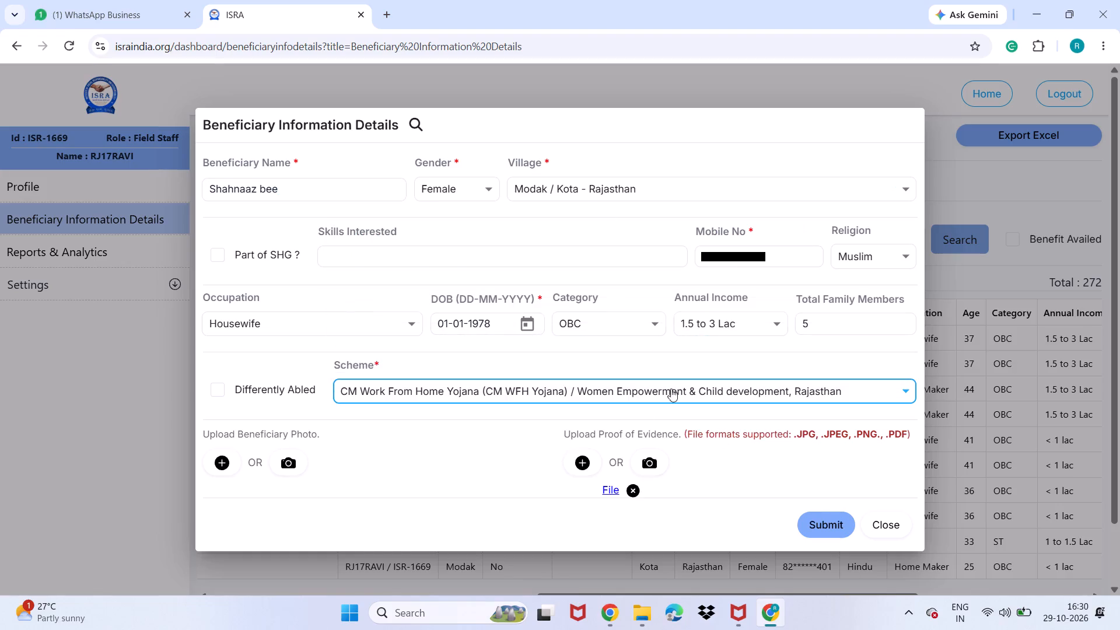
left_click(831, 528)
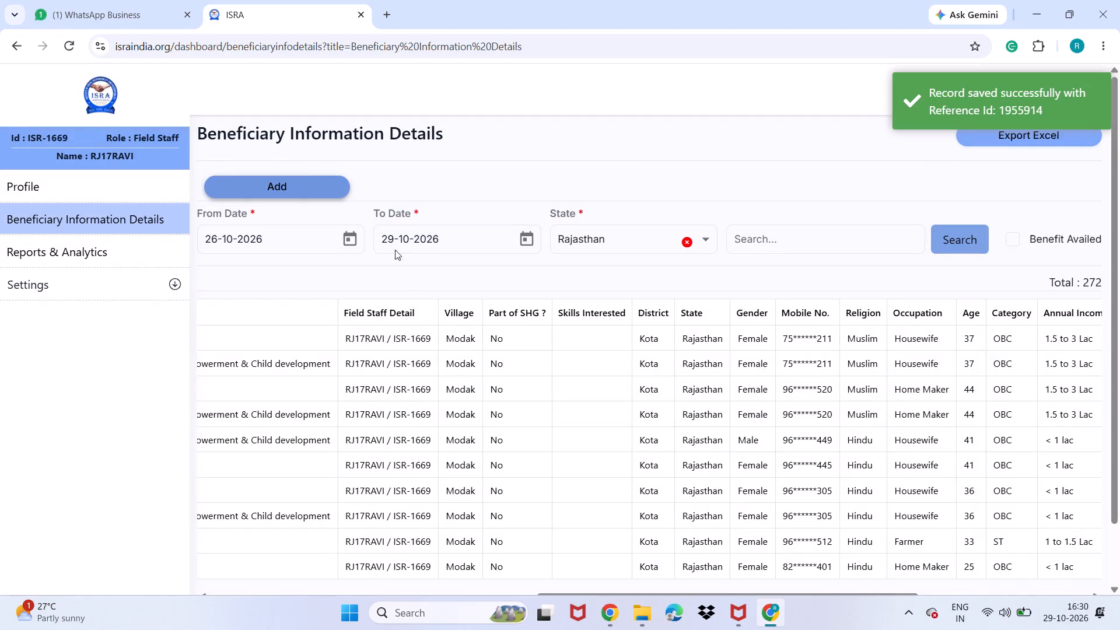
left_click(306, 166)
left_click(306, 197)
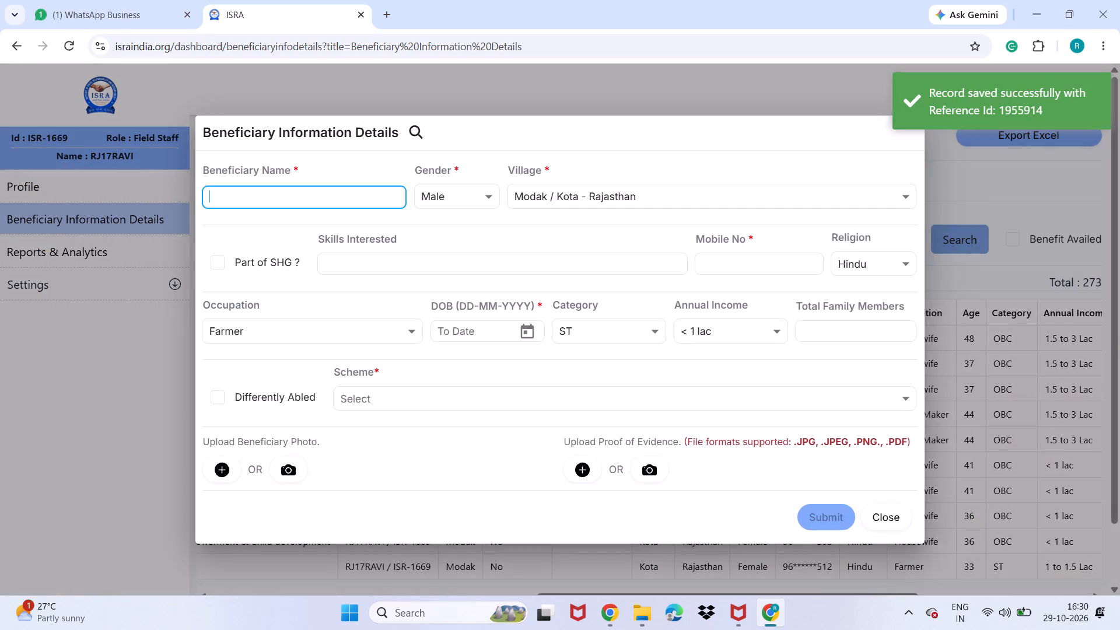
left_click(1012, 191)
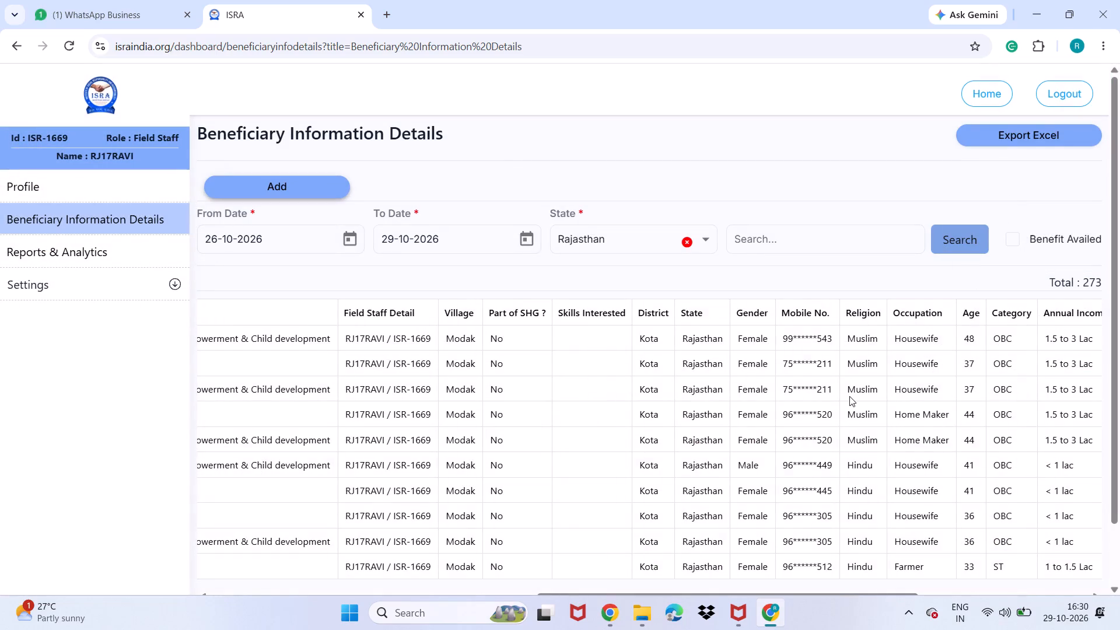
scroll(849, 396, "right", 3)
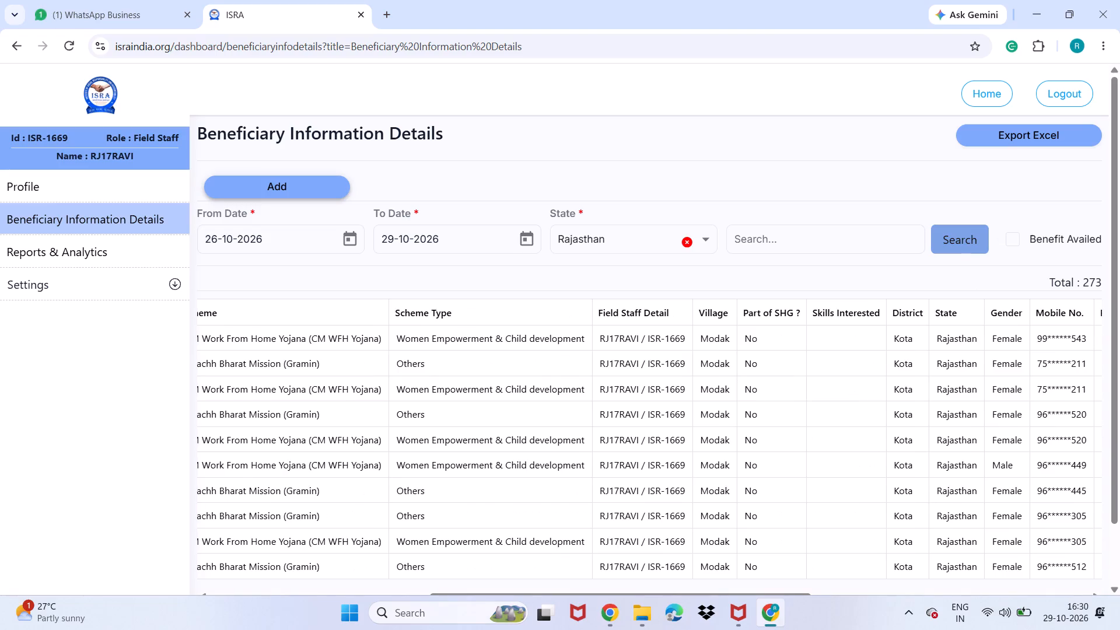
Start a new beneficiary record, search existing beneficiaries by the same mobile number and load the third match.
left_click(313, 179)
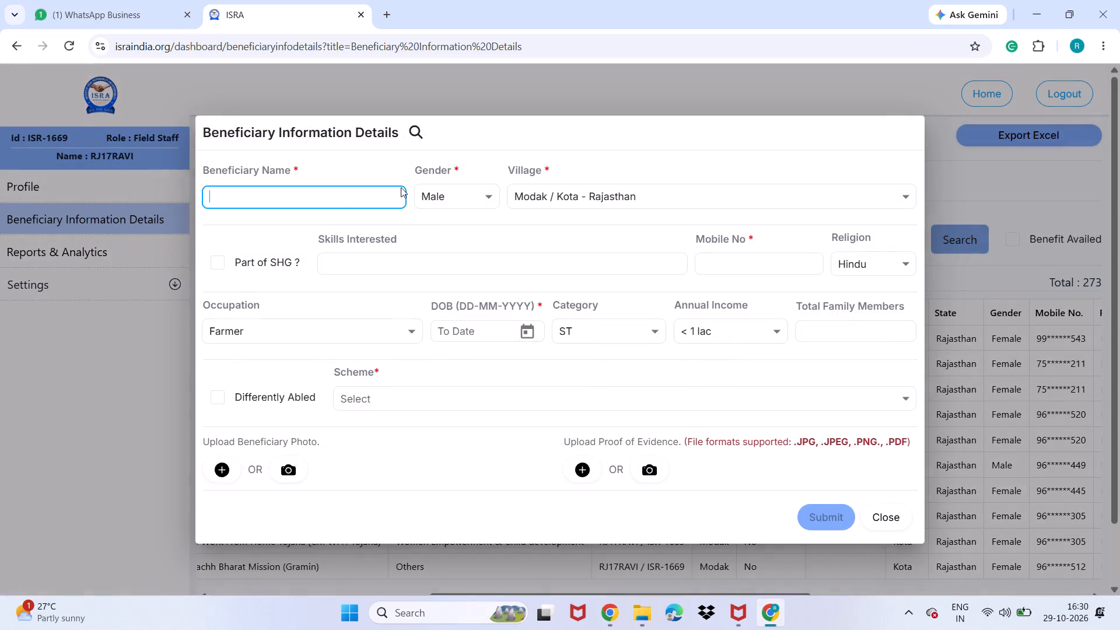
left_click(425, 134)
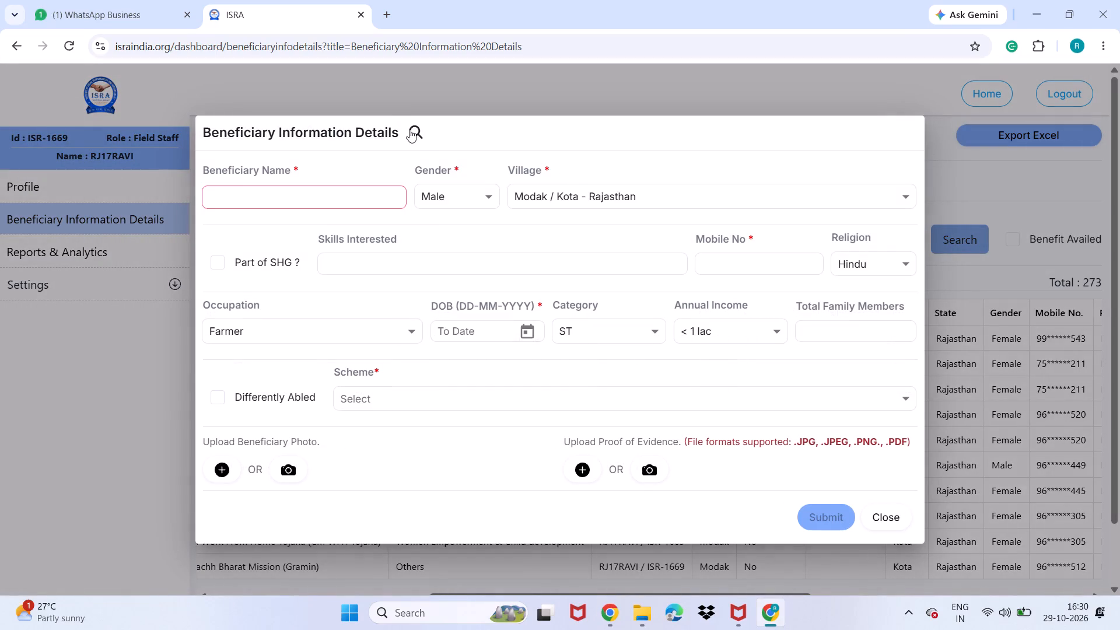
left_click(409, 129)
left_click(908, 284)
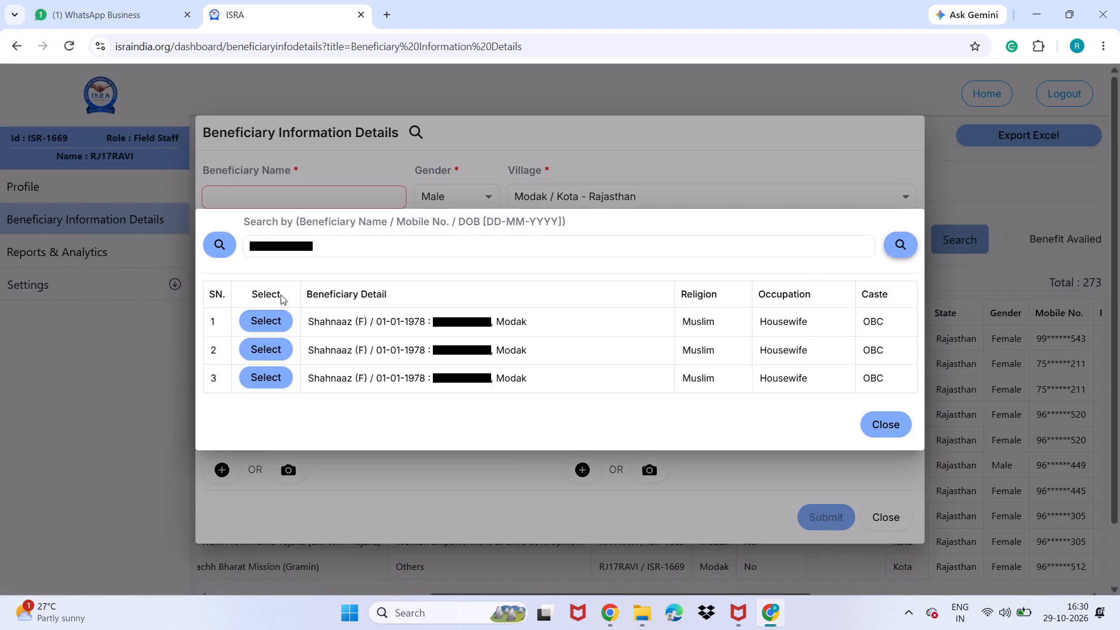
left_click(267, 372)
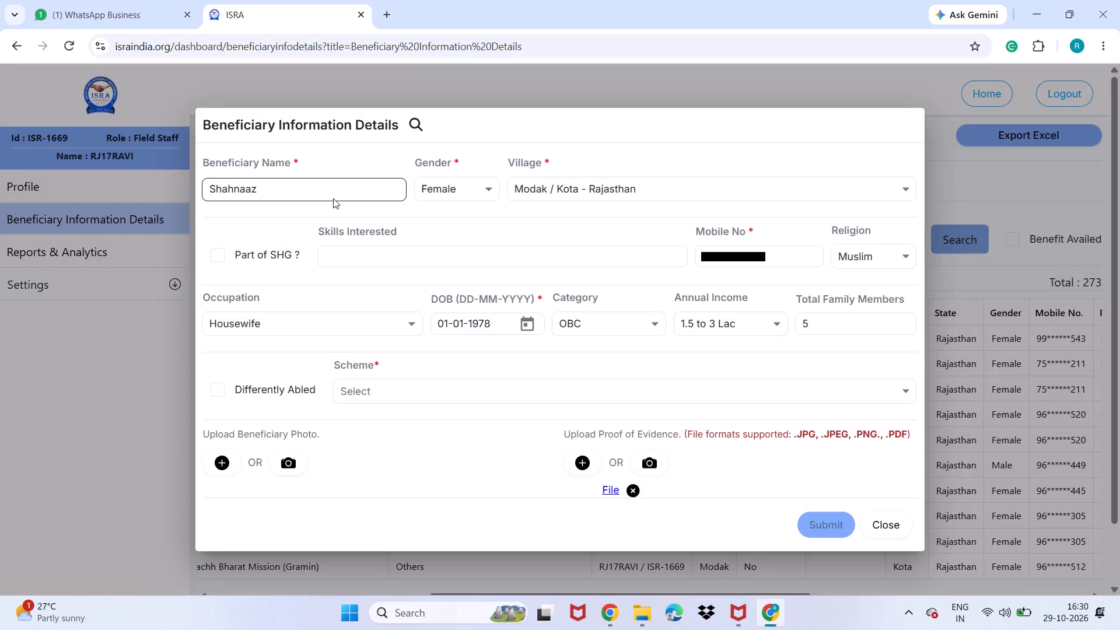
Append "bee" to the beneficiary name, separated by a space.
left_click(333, 188)
key("ctrl+space")
type("bee")
key("BackSpace")
key("BackSpace")
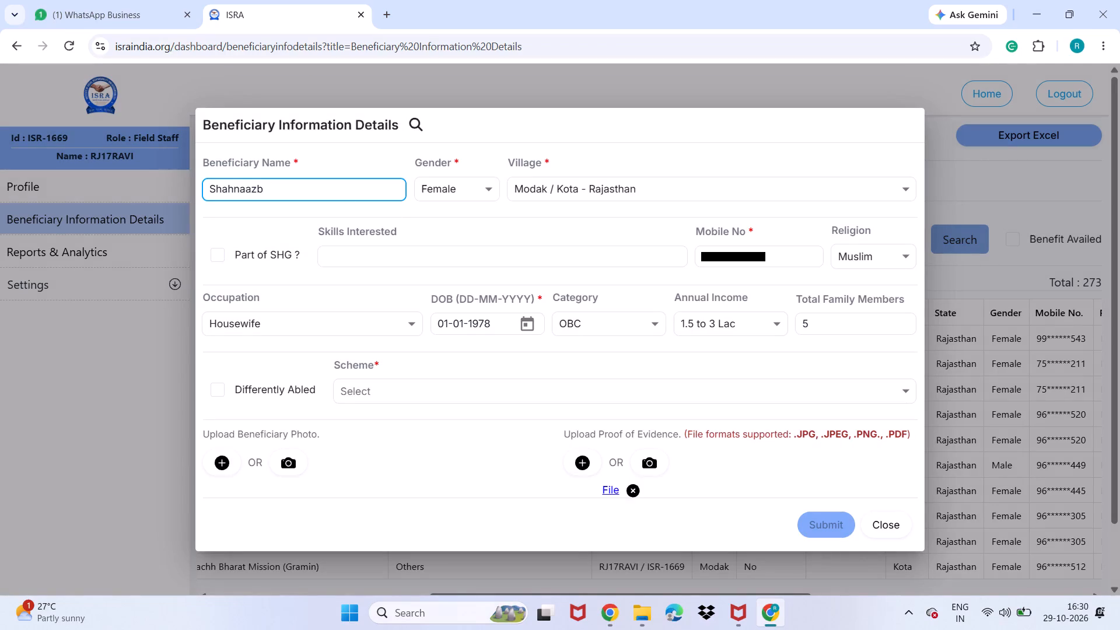
key("BackSpace")
key("space")
key("b")
type("ee")
Replace the mobile number's last three digits with those used in the record just saved.
left_click(783, 261)
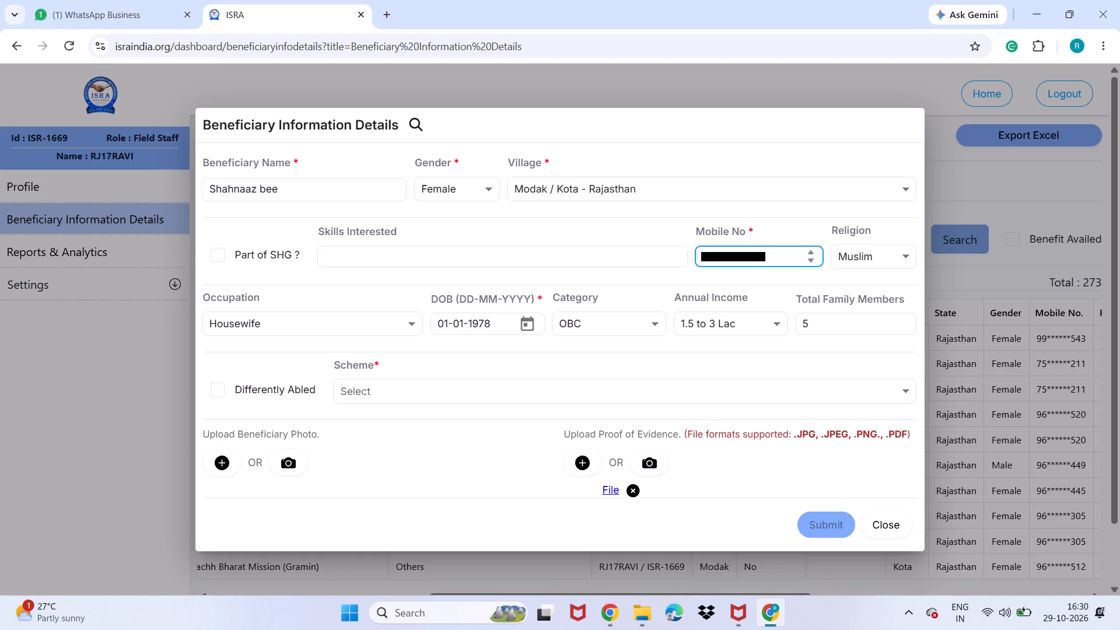
key("BackSpace")
key("BackSpace")
key("BackSpace")
type("543")
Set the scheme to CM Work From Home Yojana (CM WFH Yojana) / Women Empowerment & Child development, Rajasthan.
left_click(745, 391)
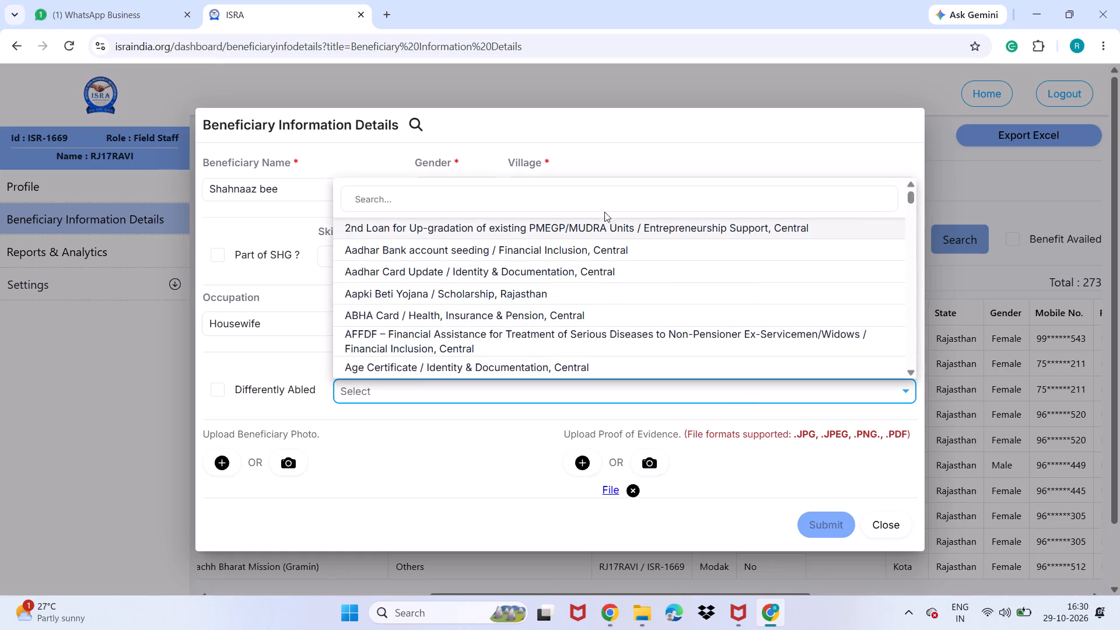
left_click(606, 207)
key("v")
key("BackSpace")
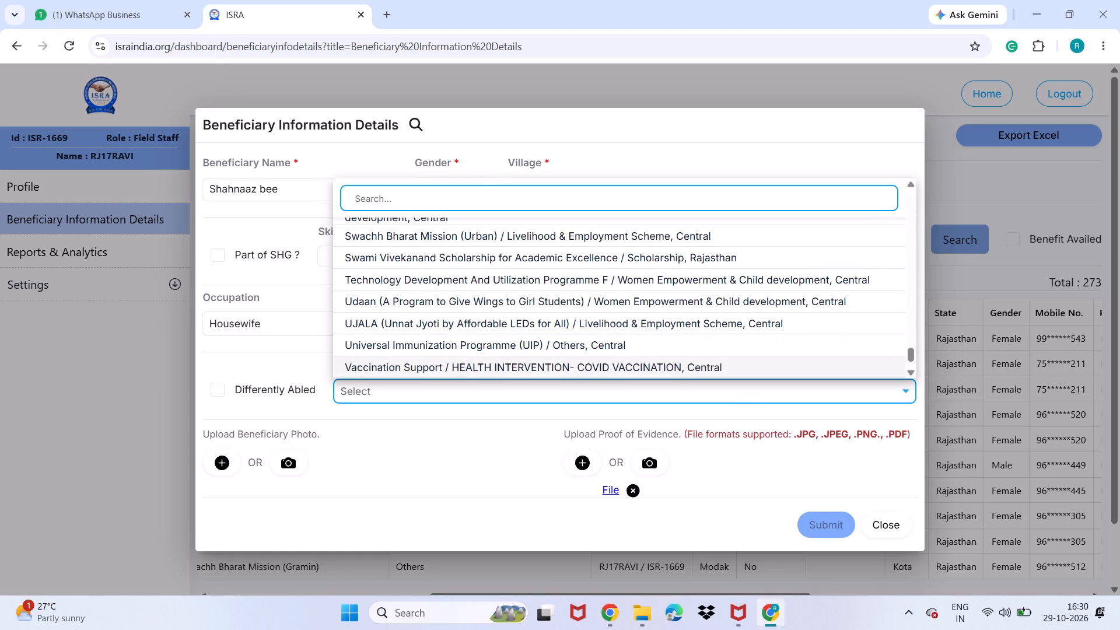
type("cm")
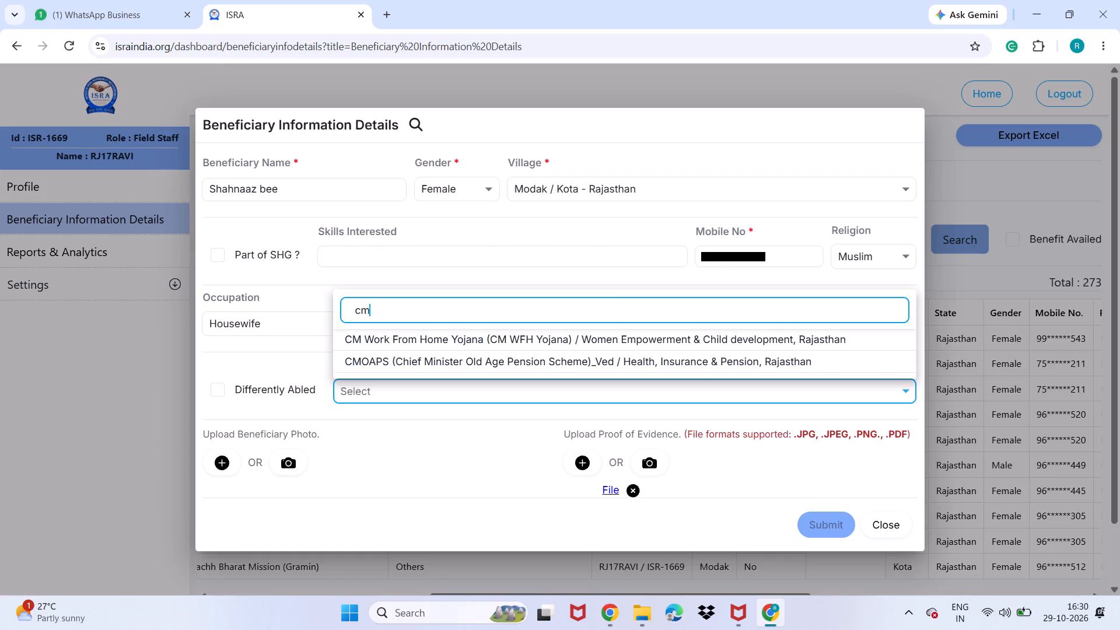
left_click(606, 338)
Check the attached proof of evidence file to see which scheme it belongs to.
left_click(619, 498)
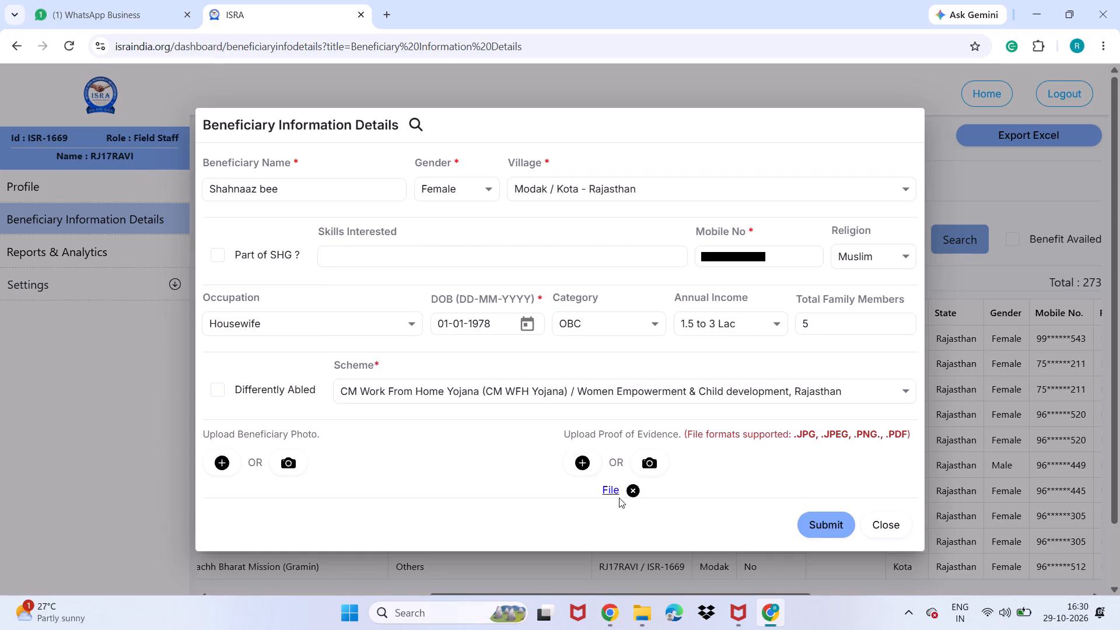
left_click(614, 485)
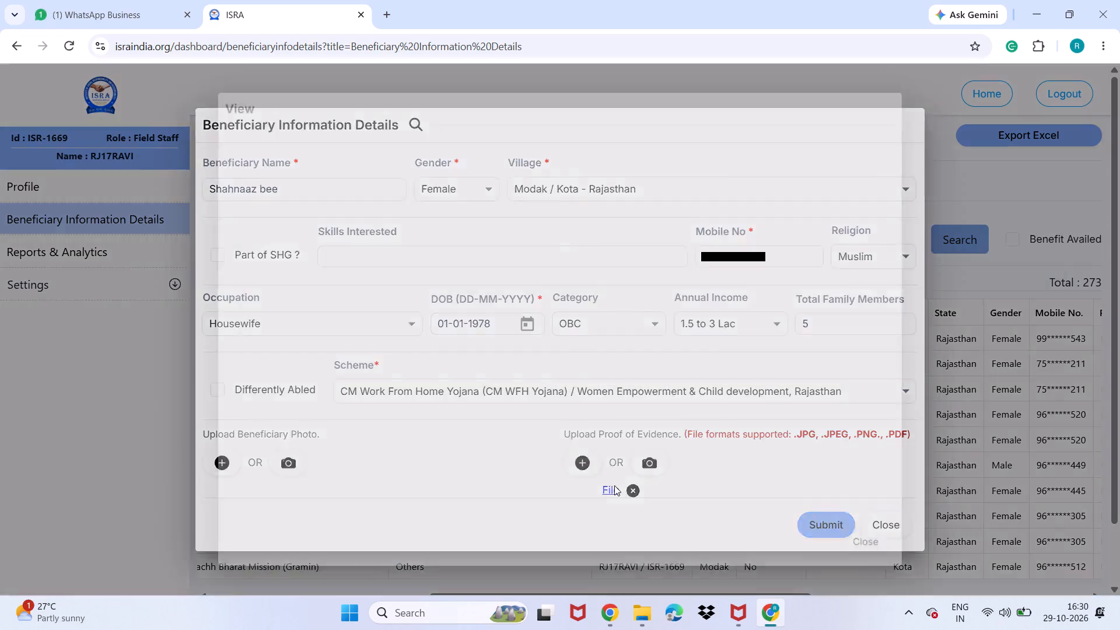
left_click(888, 558)
Set the scheme to Swachh Bharat Mission (Gramin) / Others, Central, and submit the record.
left_click(741, 387)
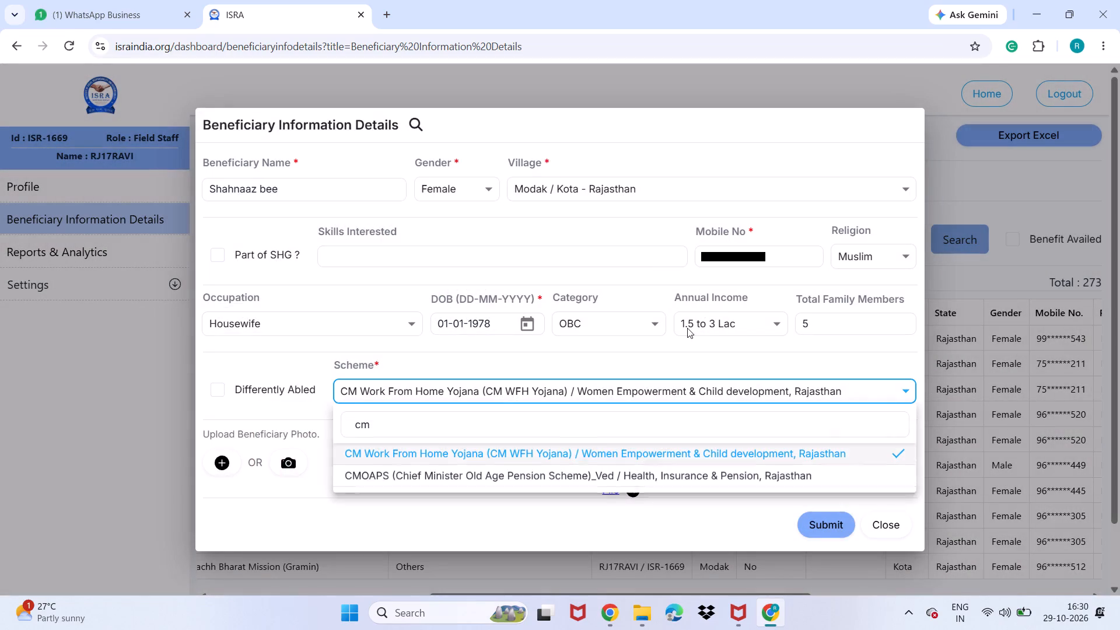
double_click(600, 413)
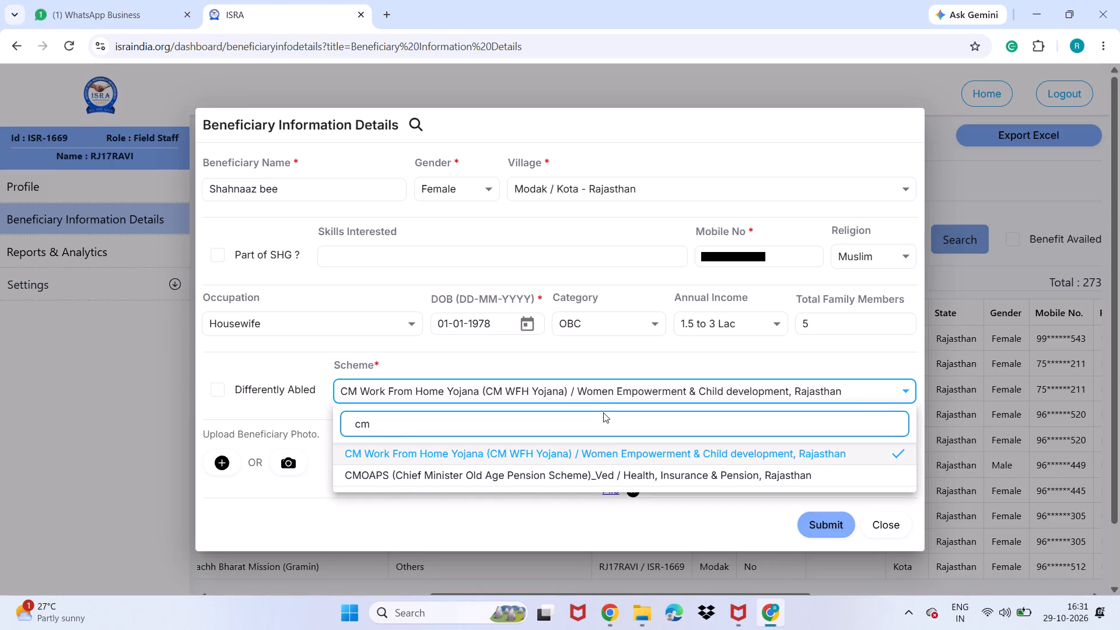
key("BackSpace")
key("BackSpace")
key("BackSpace")
type("swa")
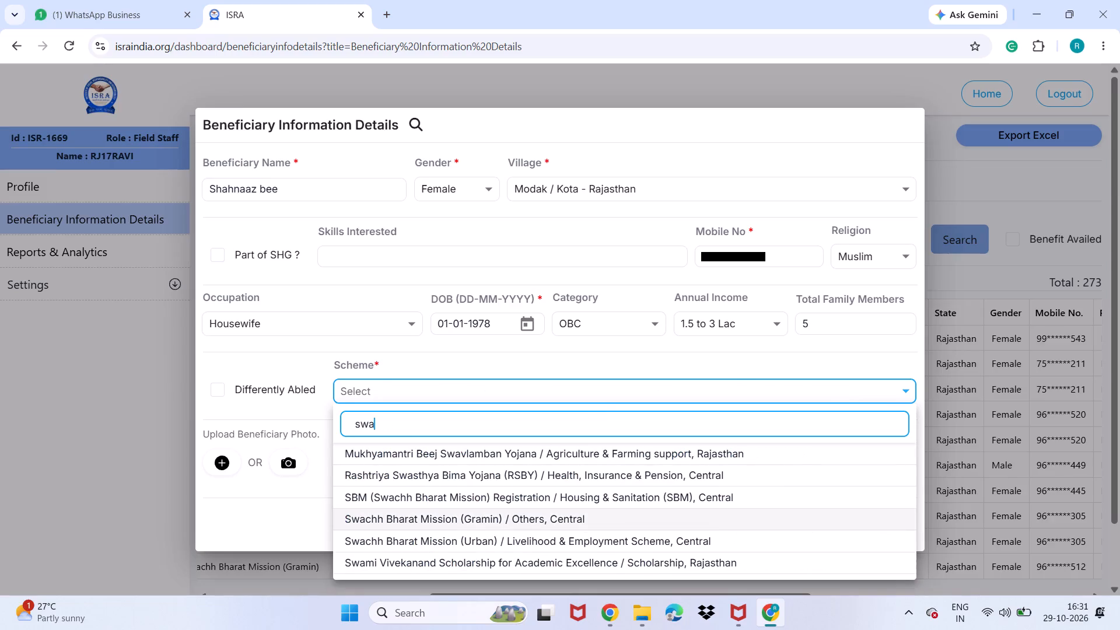
left_click(629, 515)
left_click(824, 534)
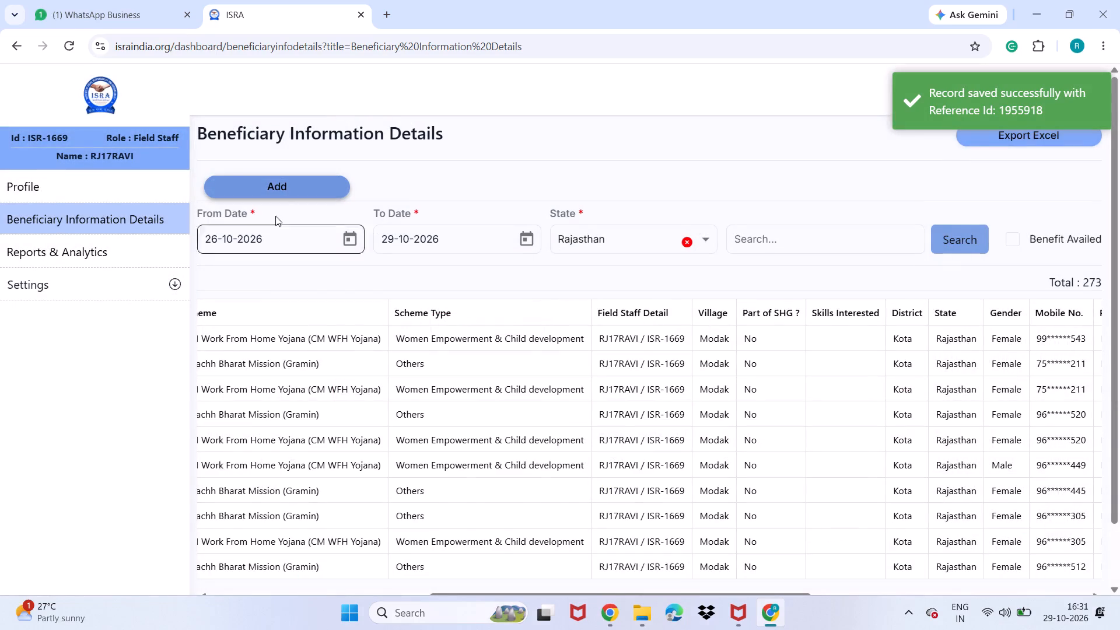
Start another new beneficiary record and open the existing-beneficiary search with its mobile number ready for editing.
left_click(308, 186)
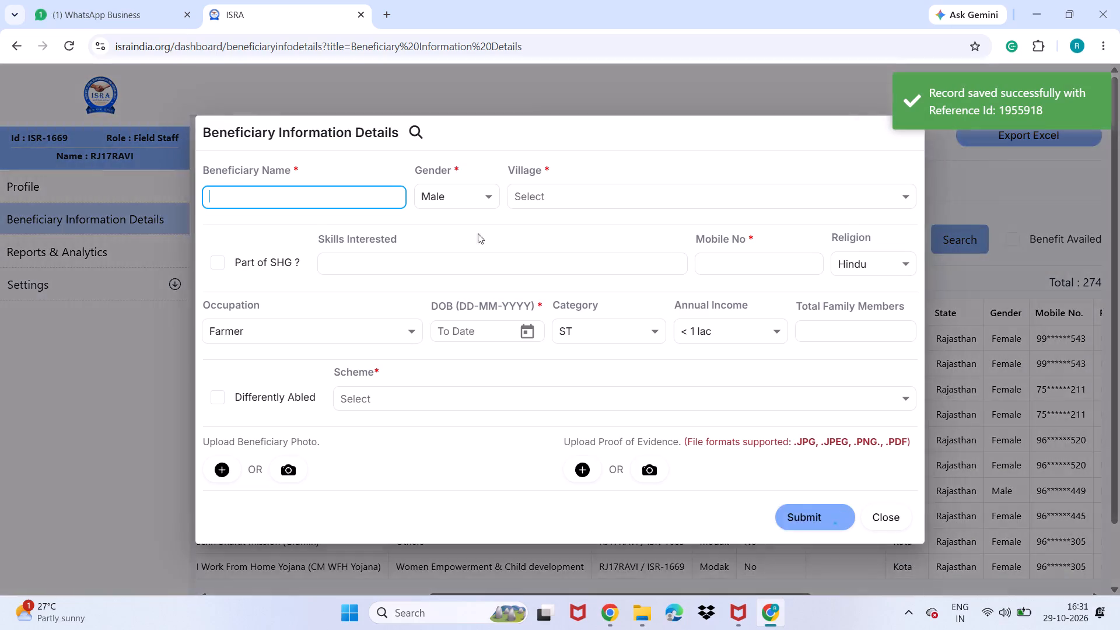
left_click(416, 145)
left_click(415, 129)
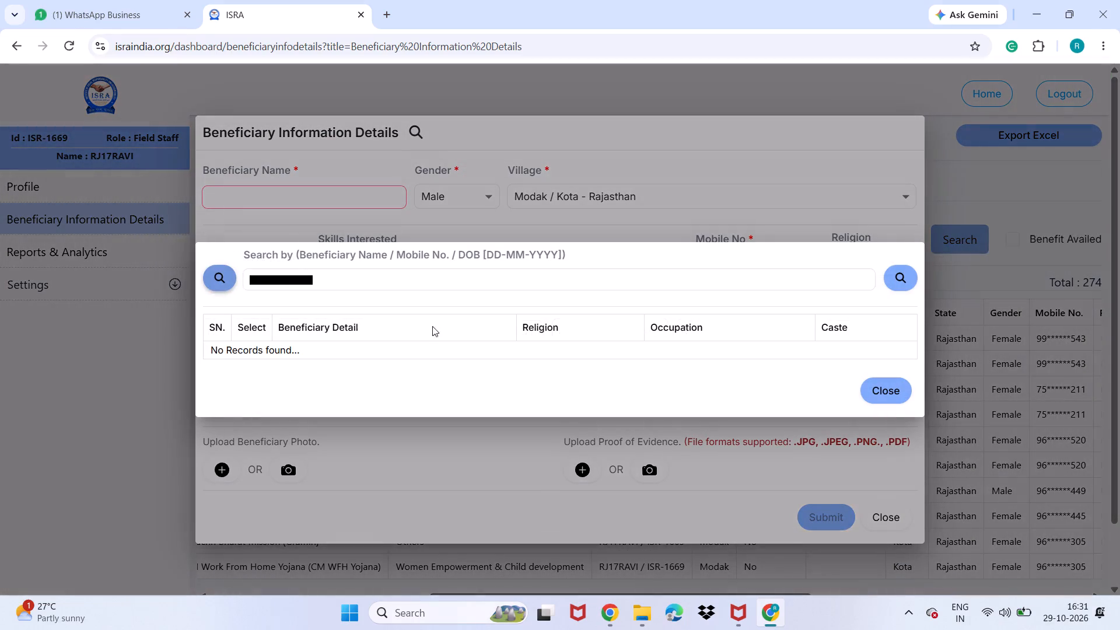
left_click(409, 293)
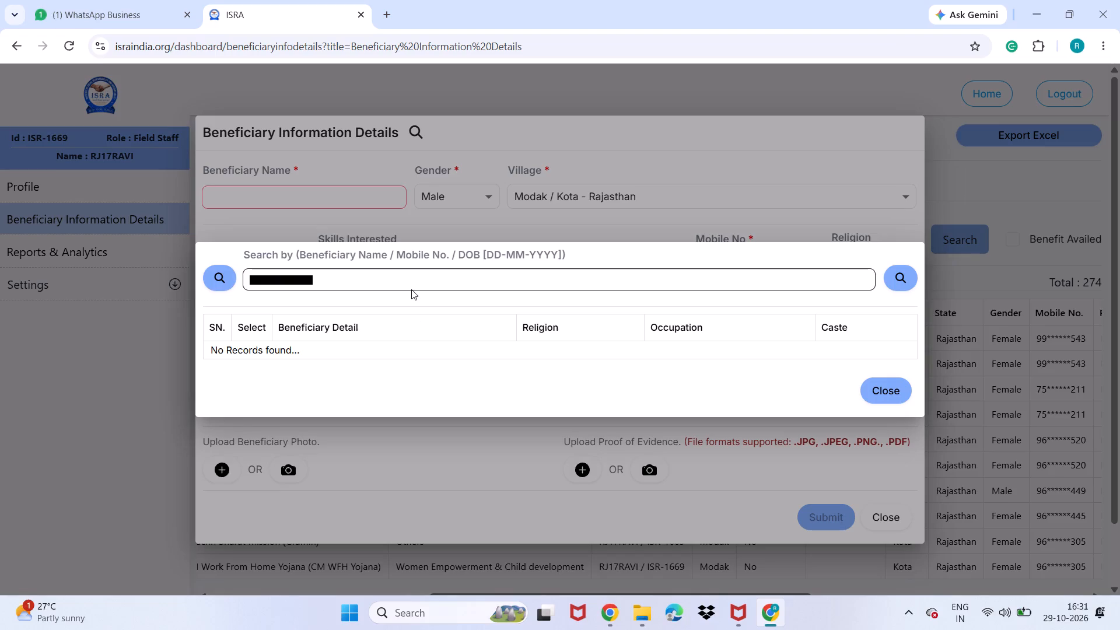
left_click(430, 276)
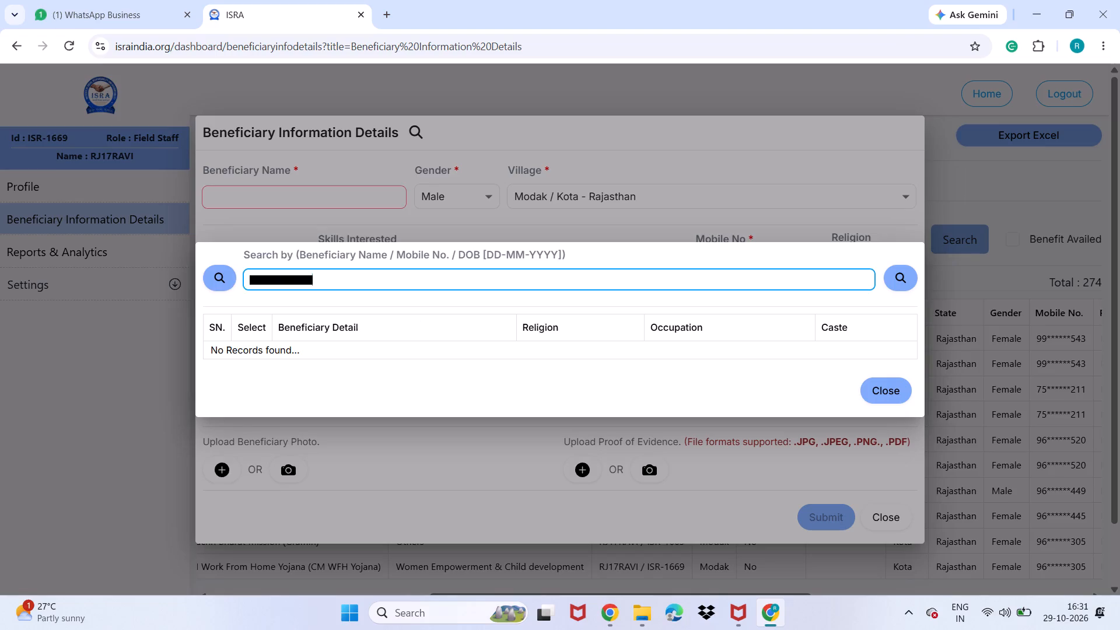
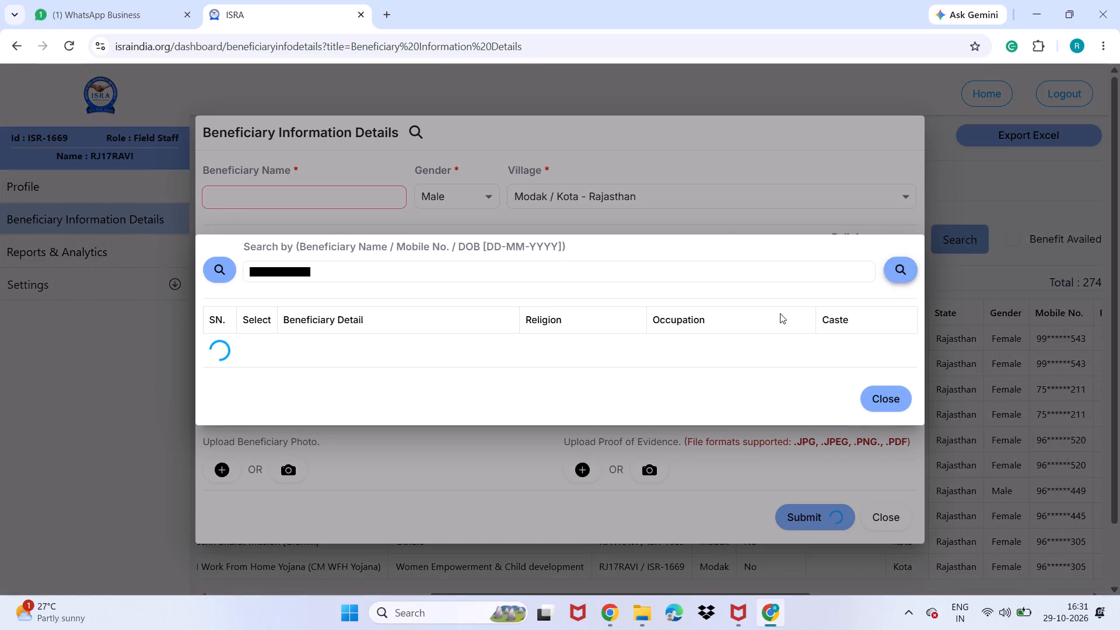
Select the entire search term in the existing-beneficiary search, ready for editing.
triple_click(440, 283)
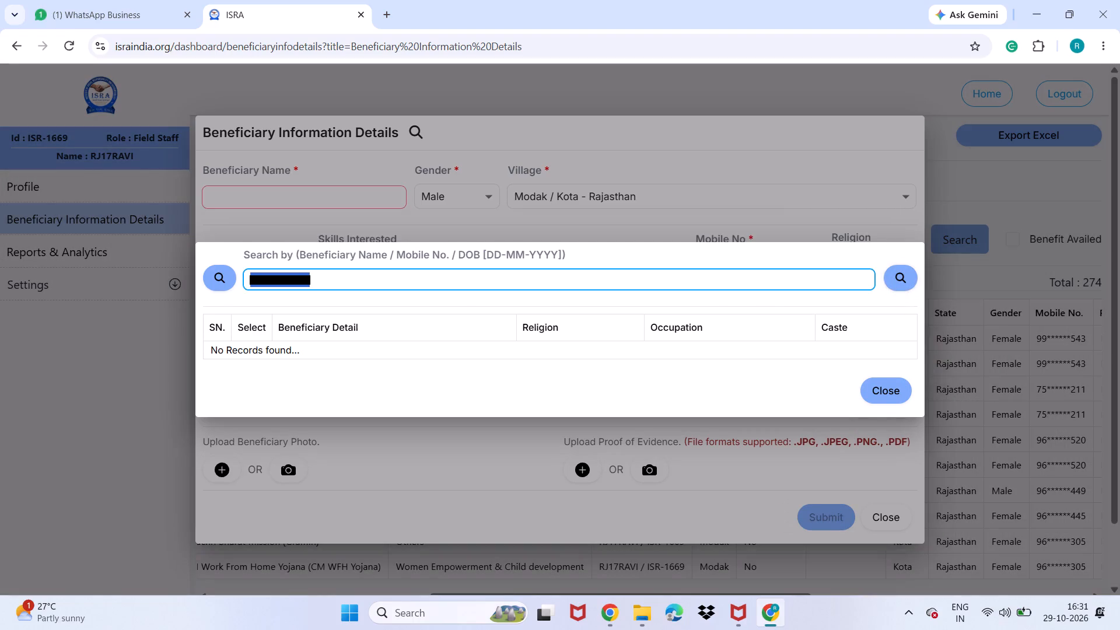